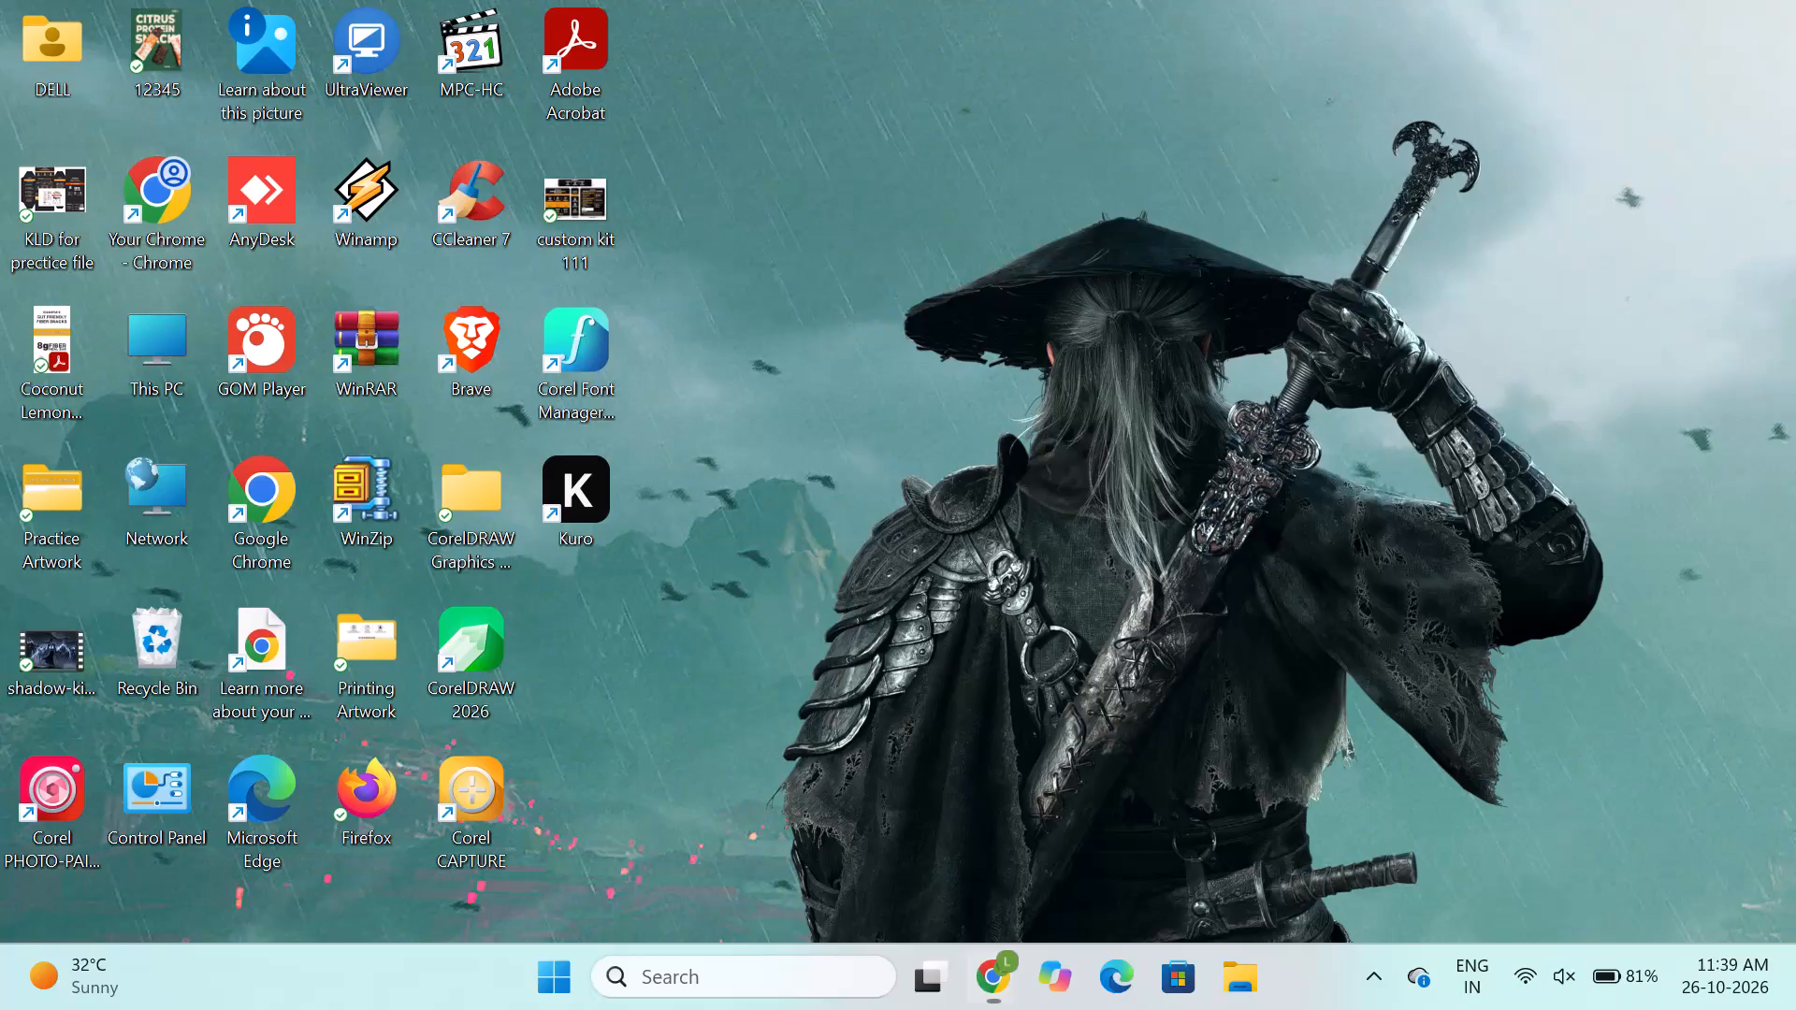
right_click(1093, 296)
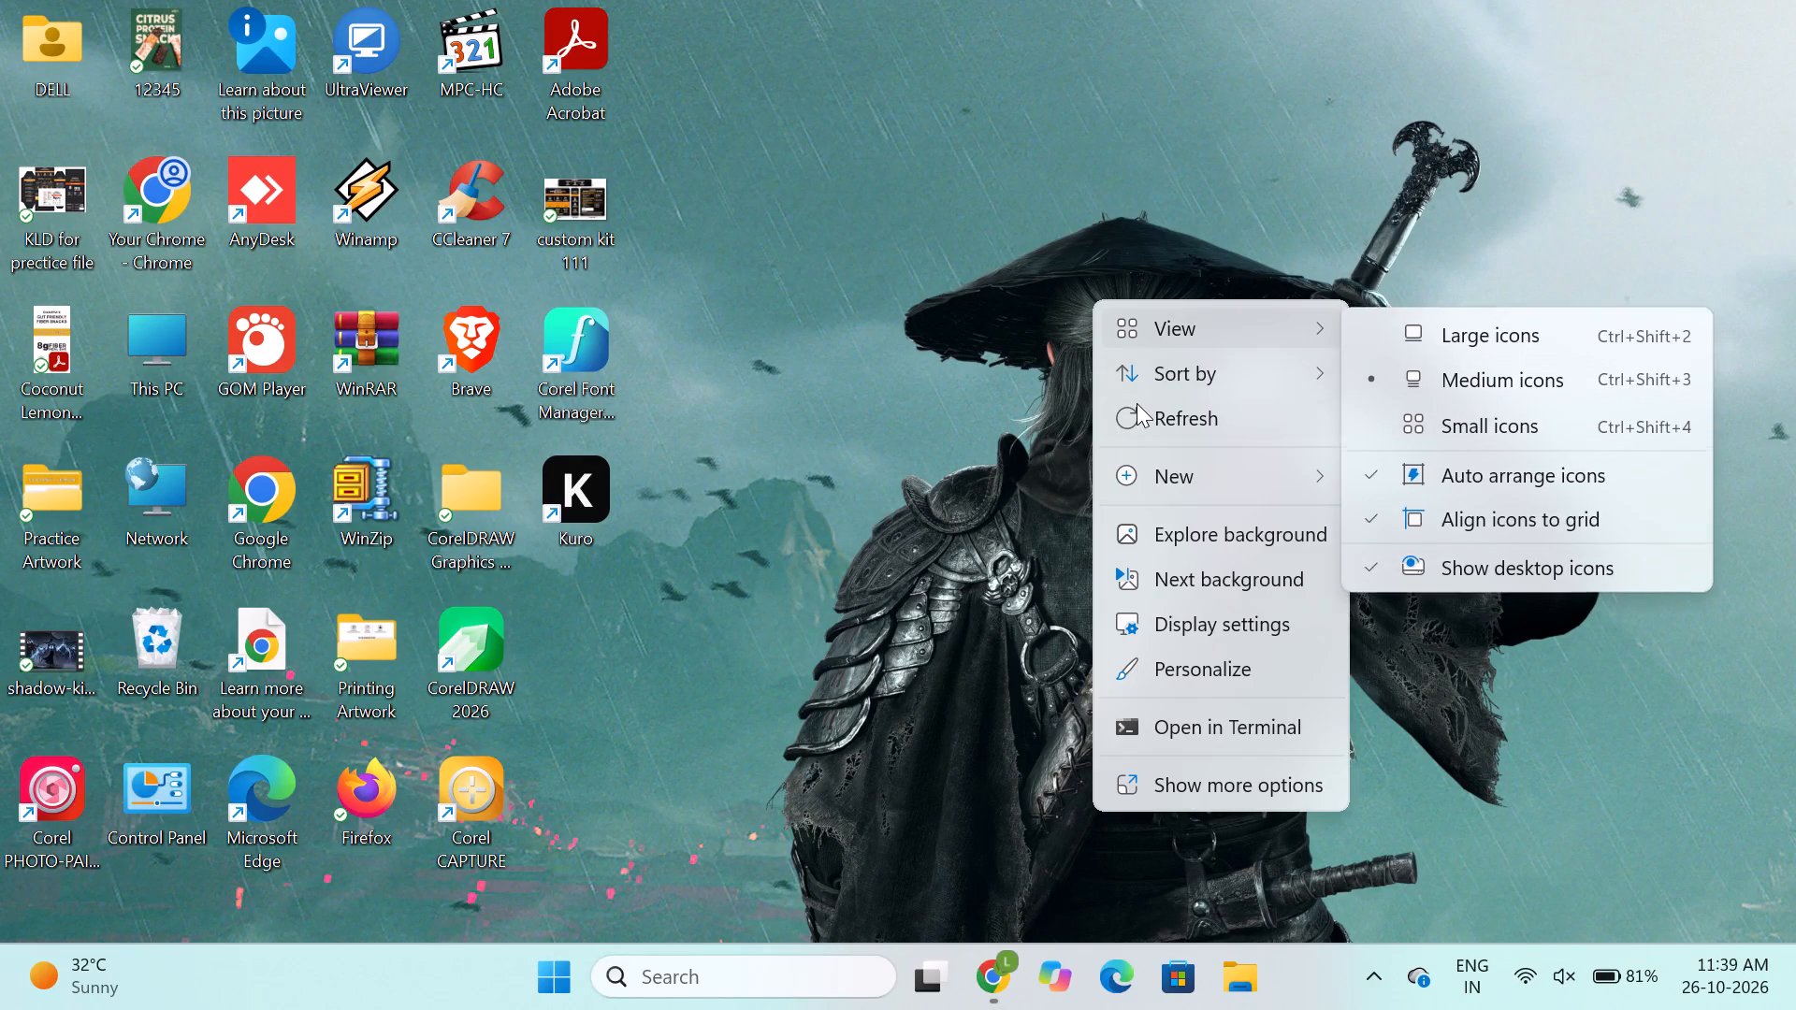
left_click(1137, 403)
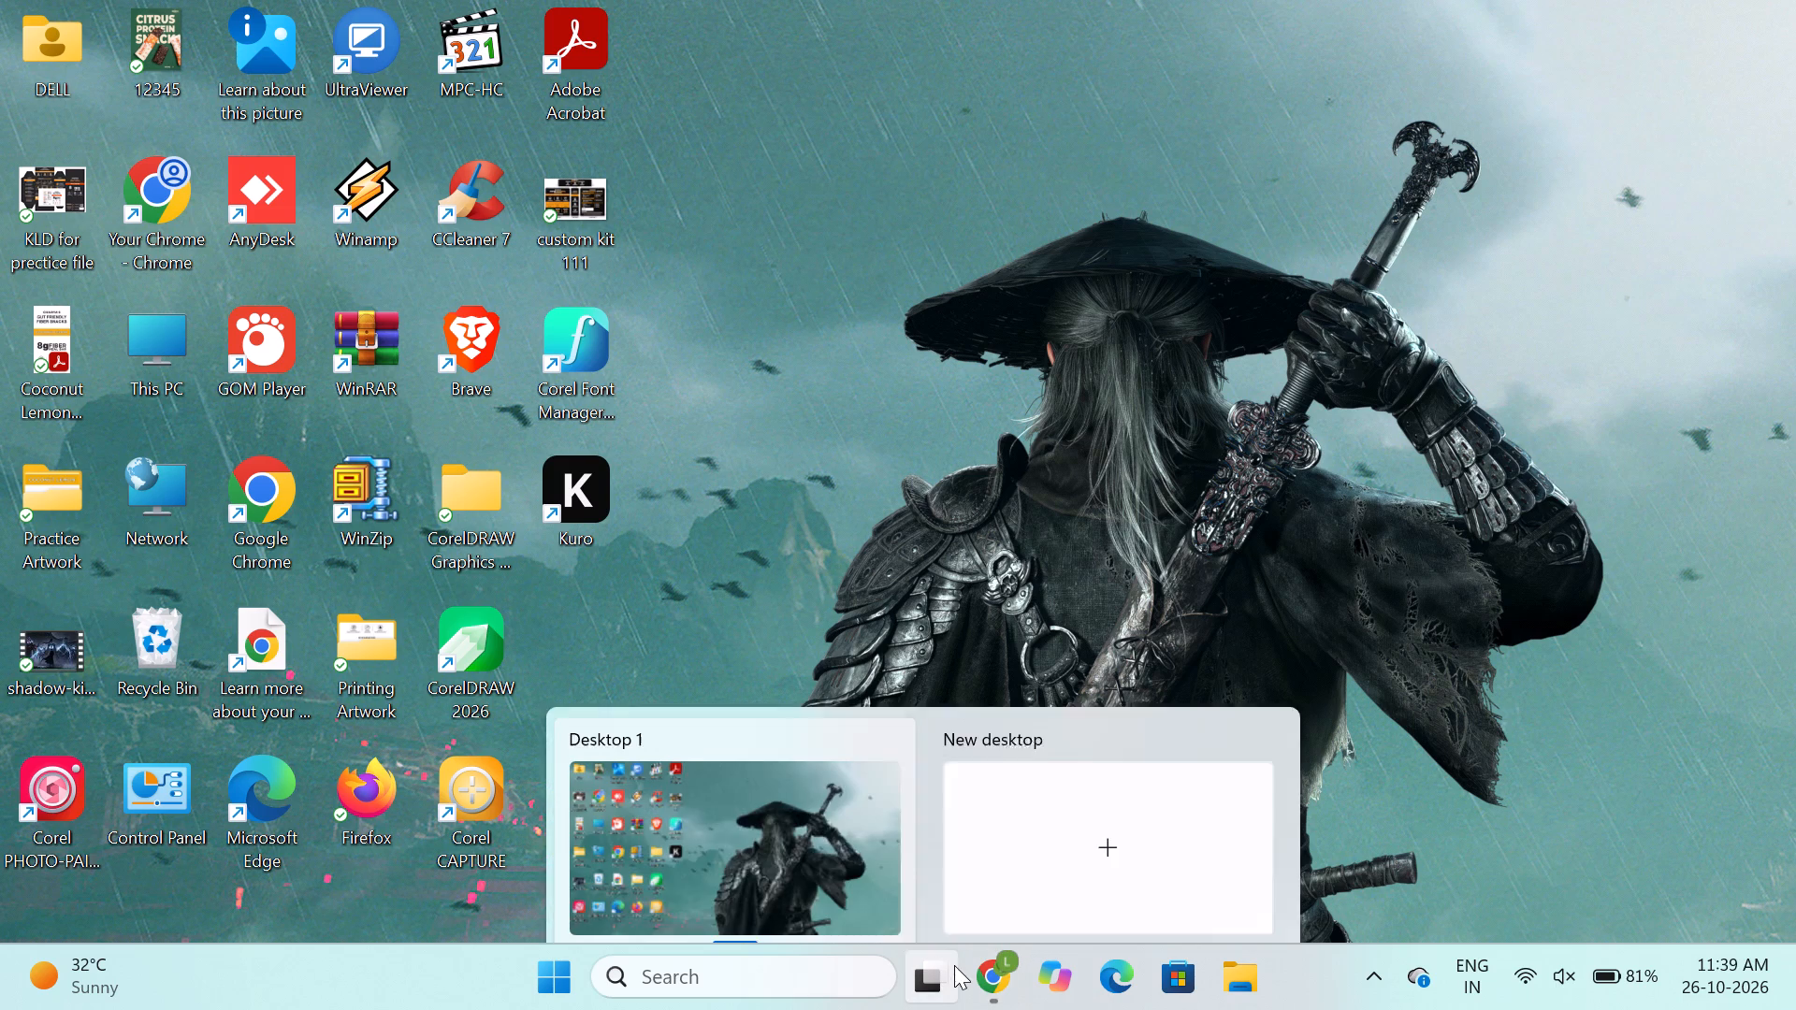
Switch to the Chrome window showing the Canva home page and replace its Canva tab with a new blank tab.
left_click(992, 978)
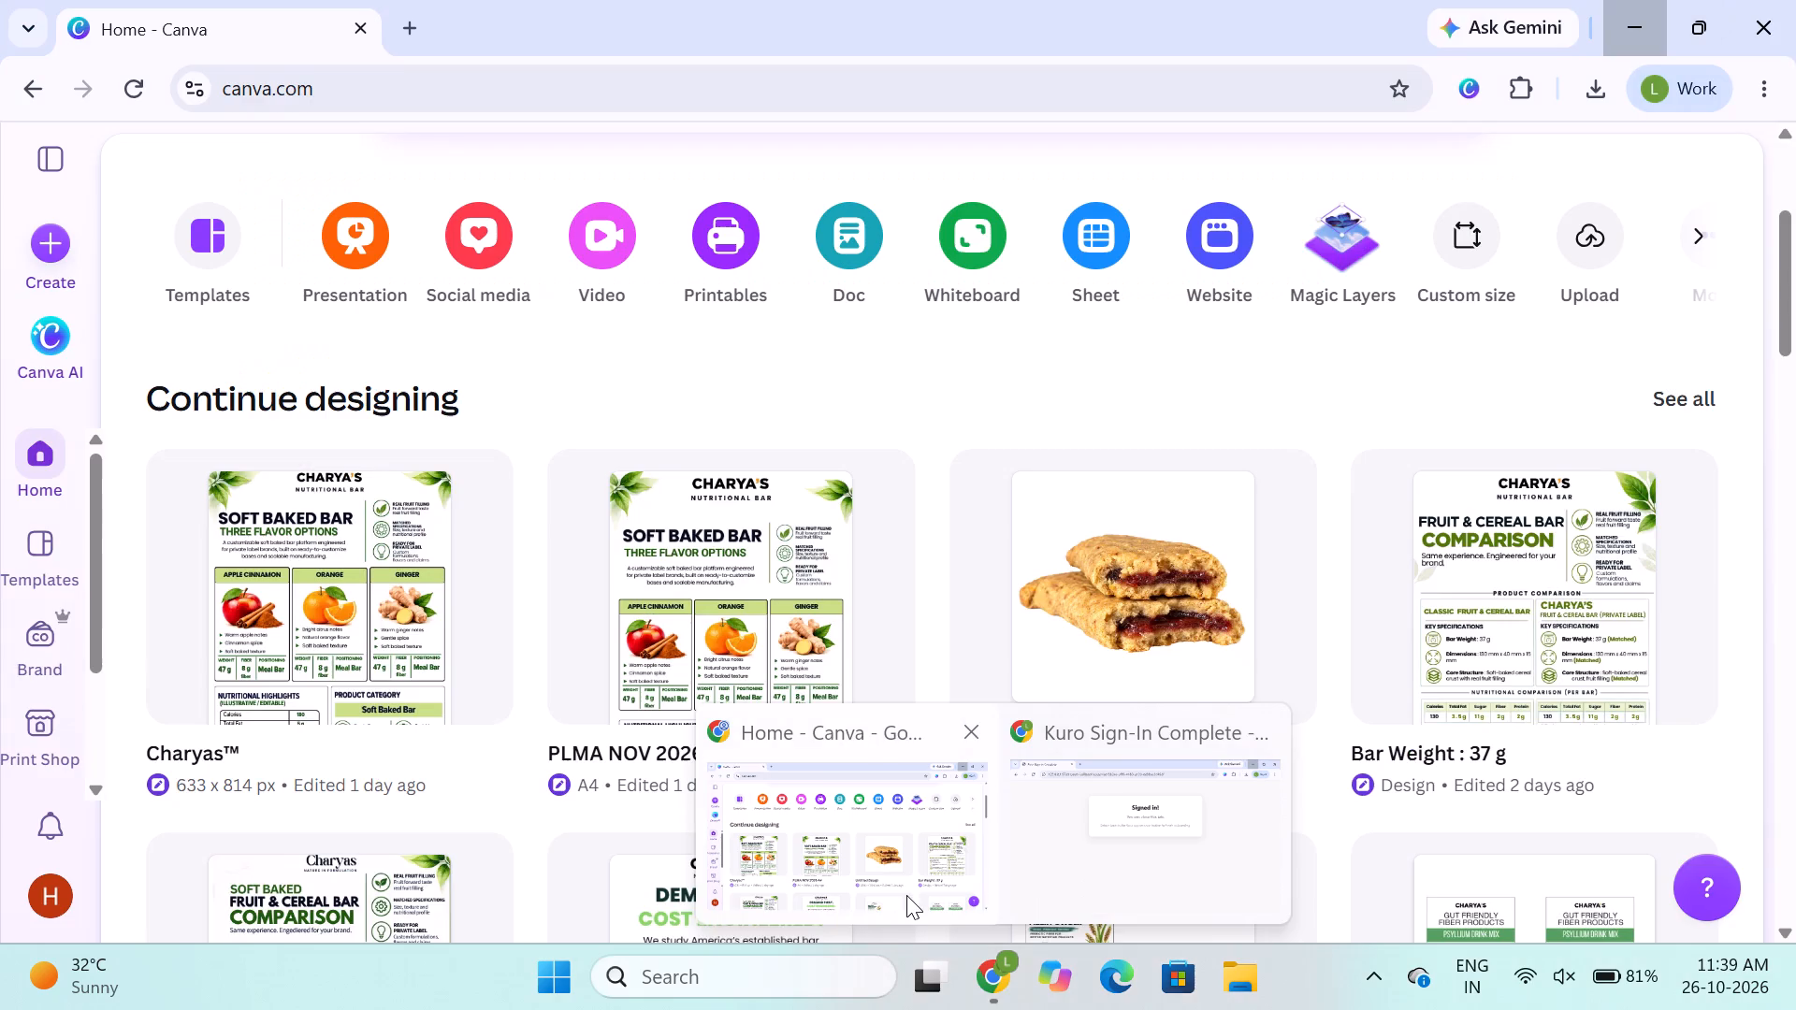
left_click(905, 895)
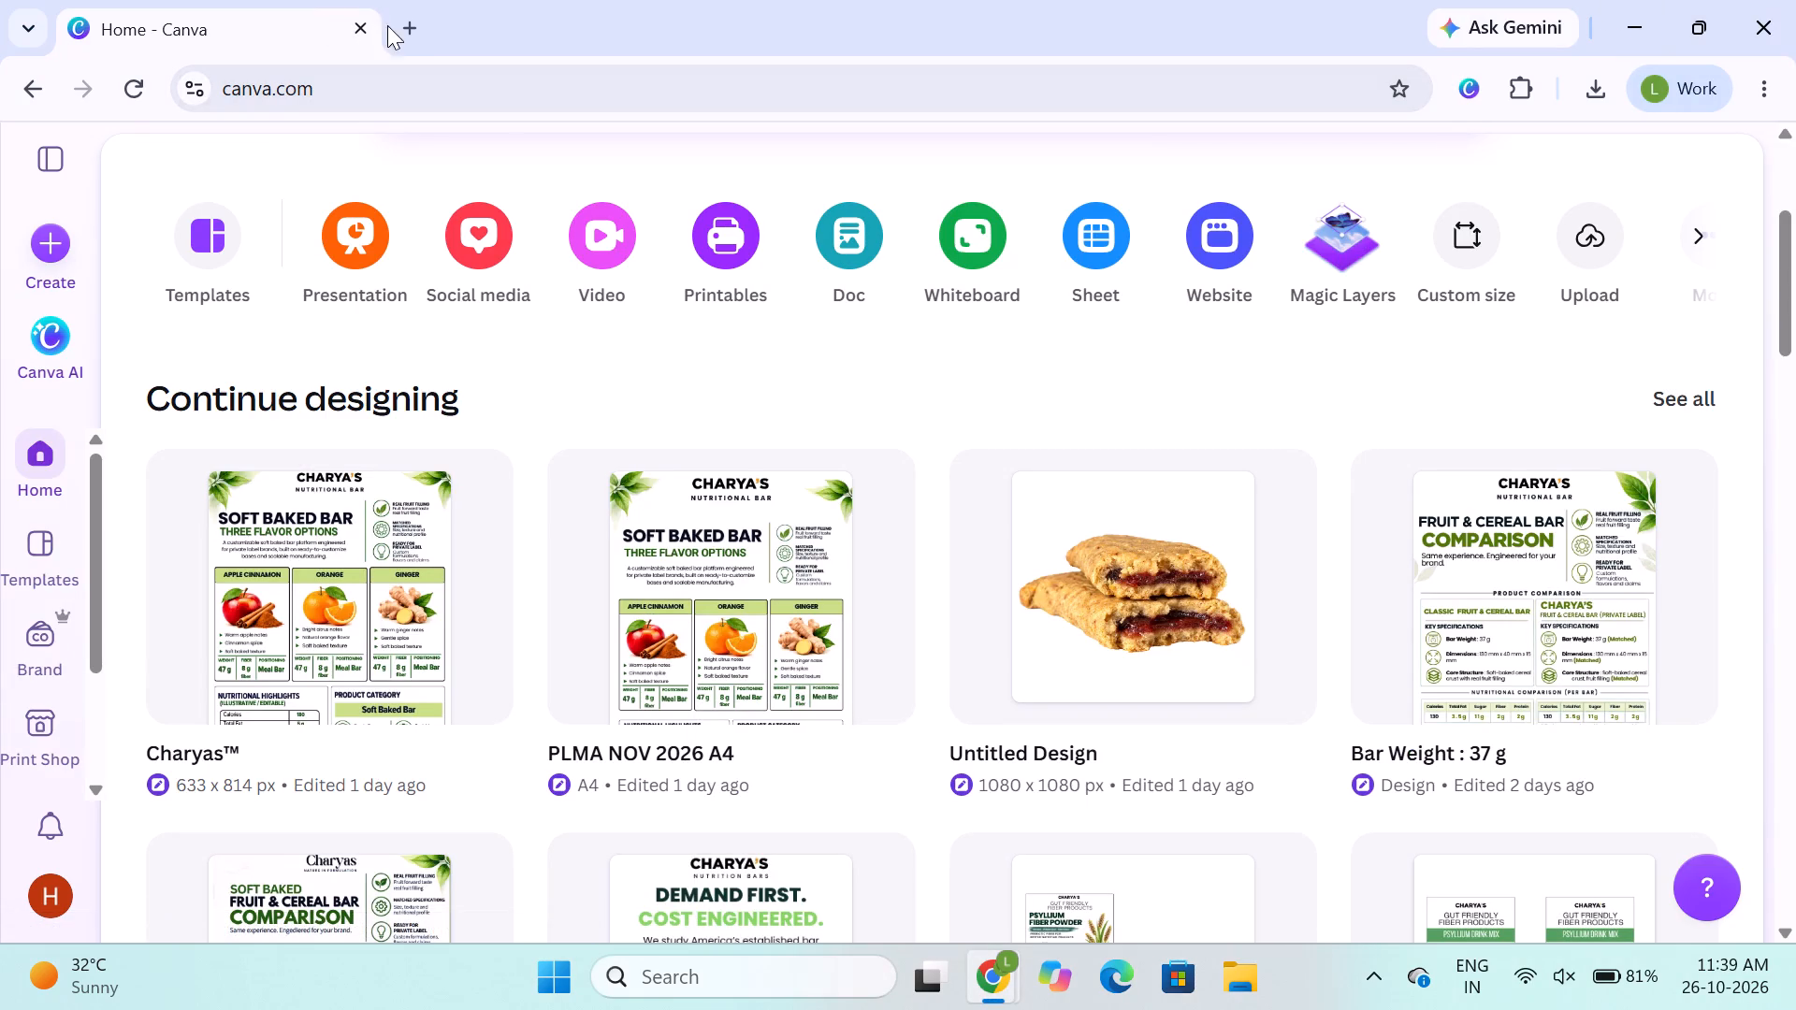
left_click(413, 25)
left_click(359, 22)
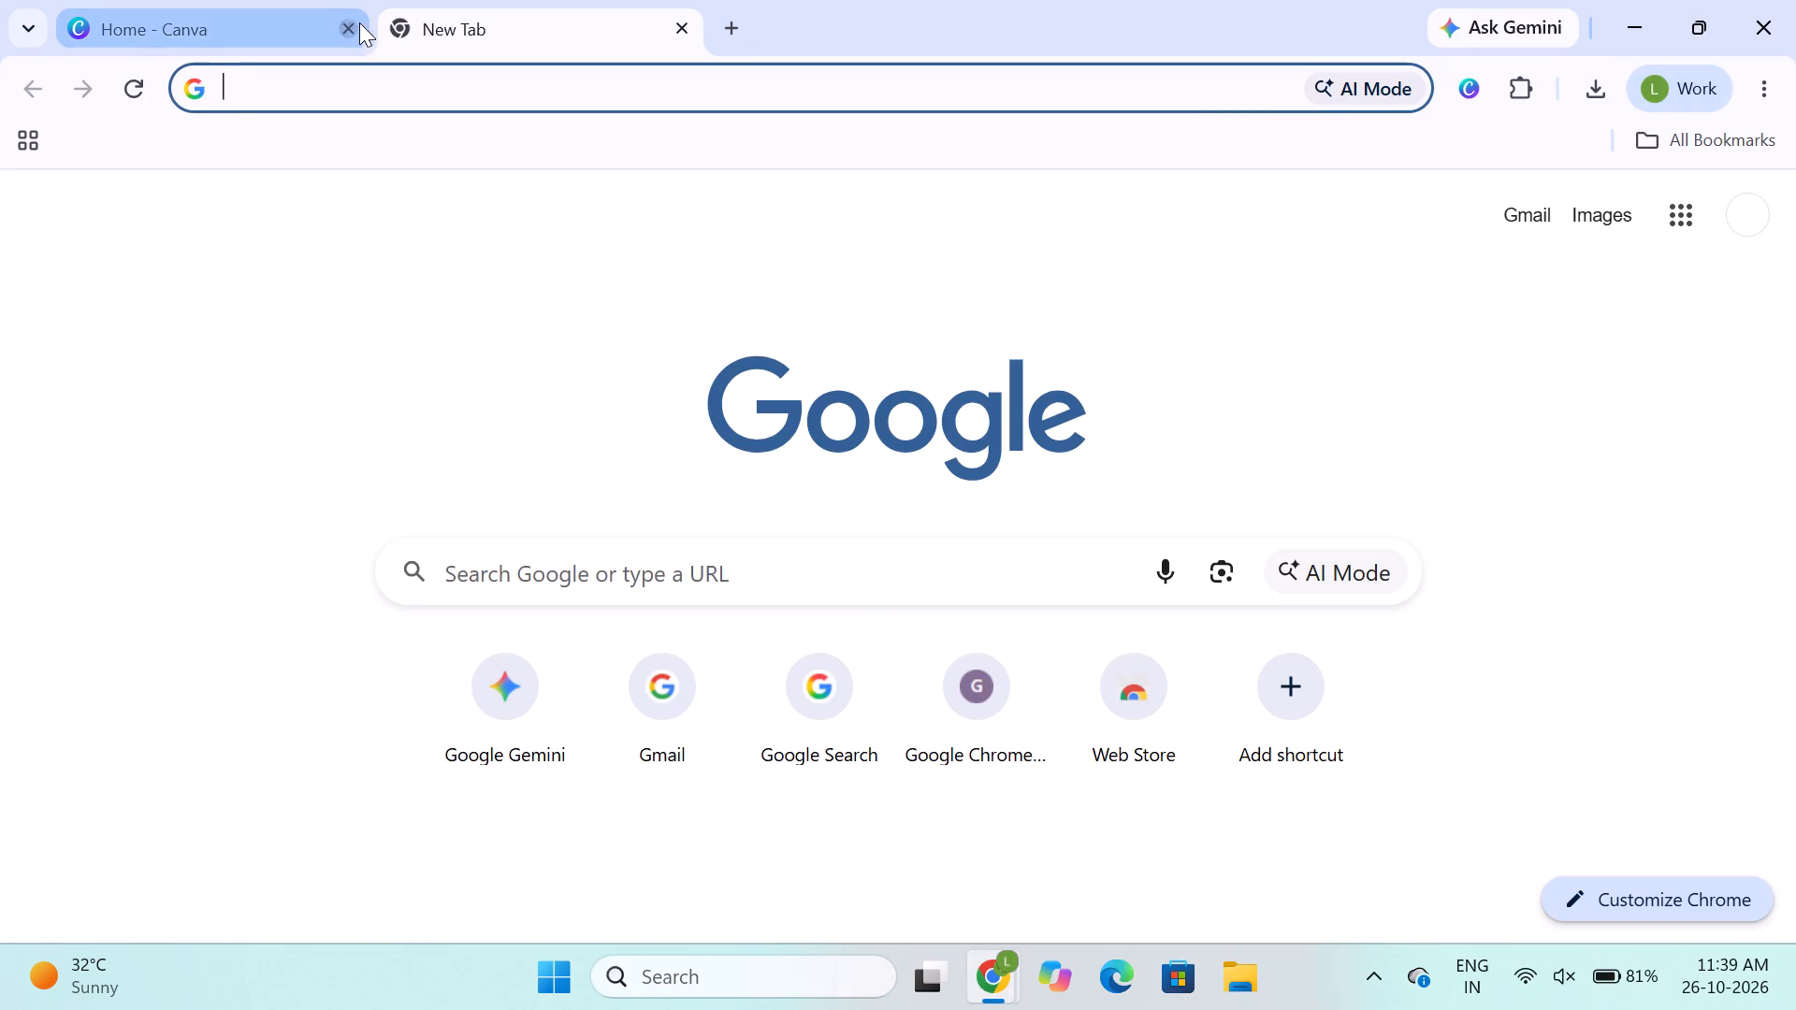
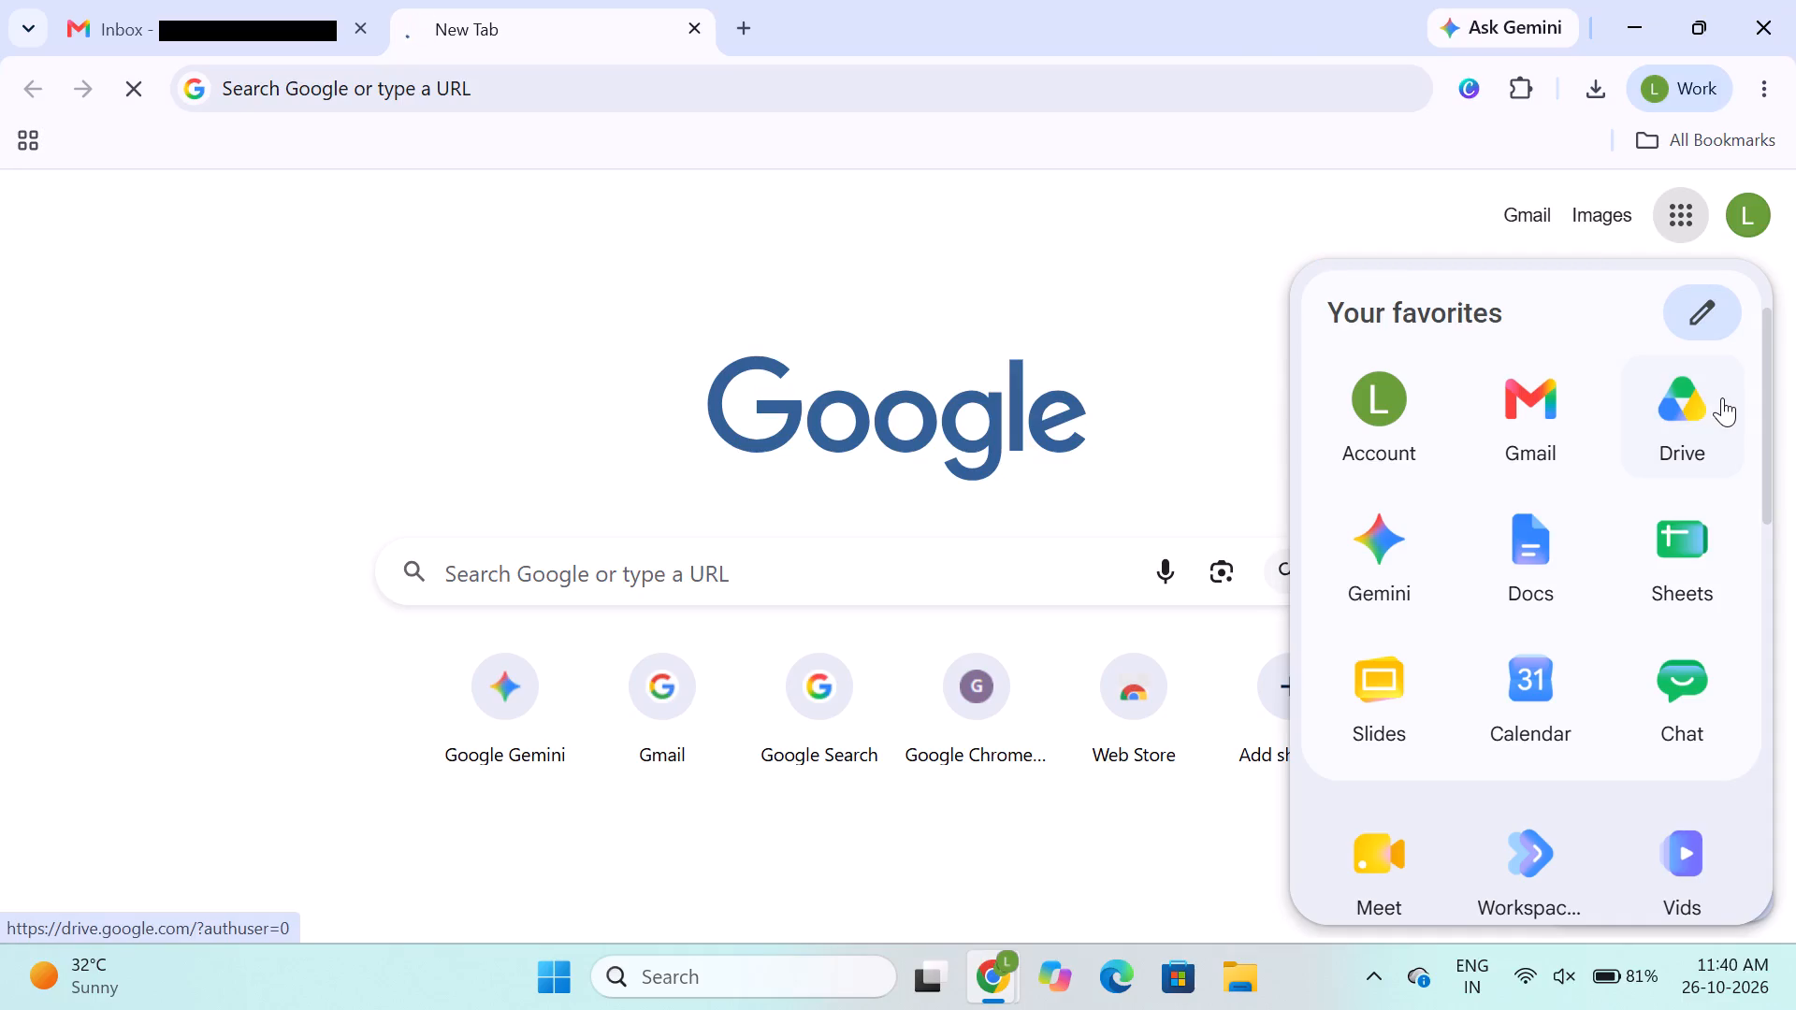
Open Google Drive from the Google apps in the new tab.
left_click(1722, 397)
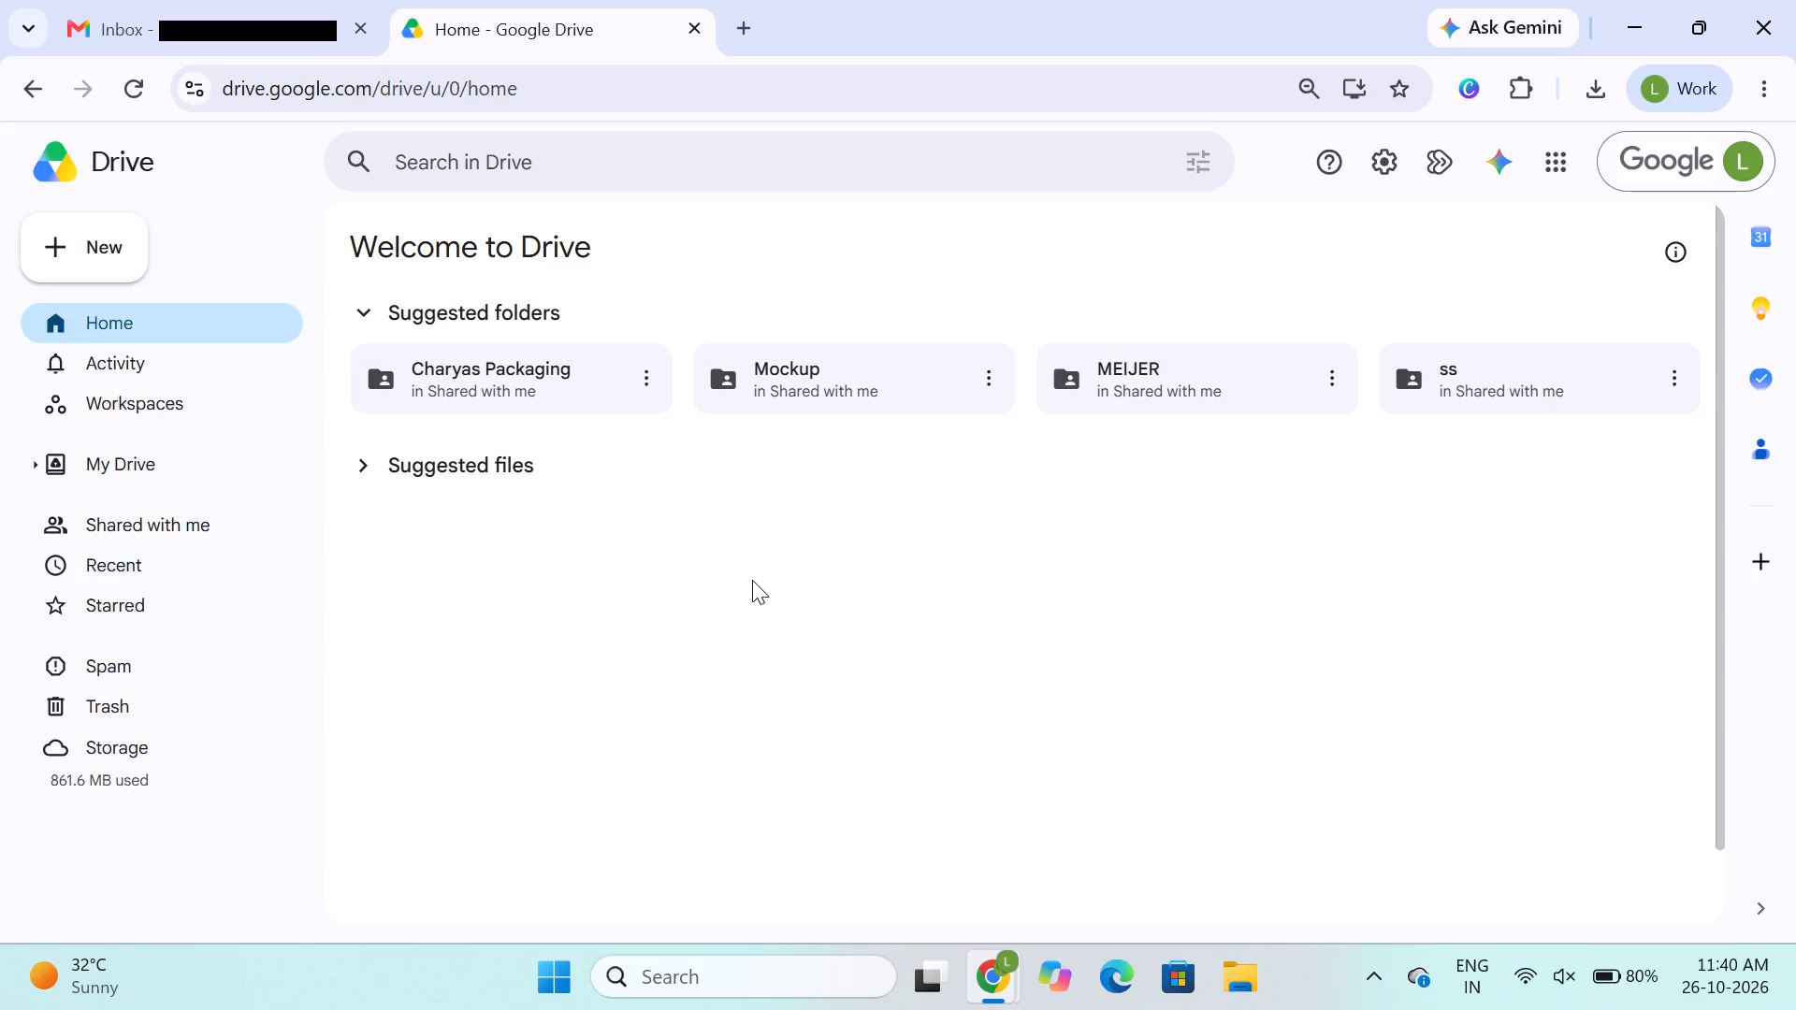
Open the Nutritional Information - Sticker Update .xlsx spreadsheet from the suggested files and dismiss its security limitations notice.
left_click(369, 480)
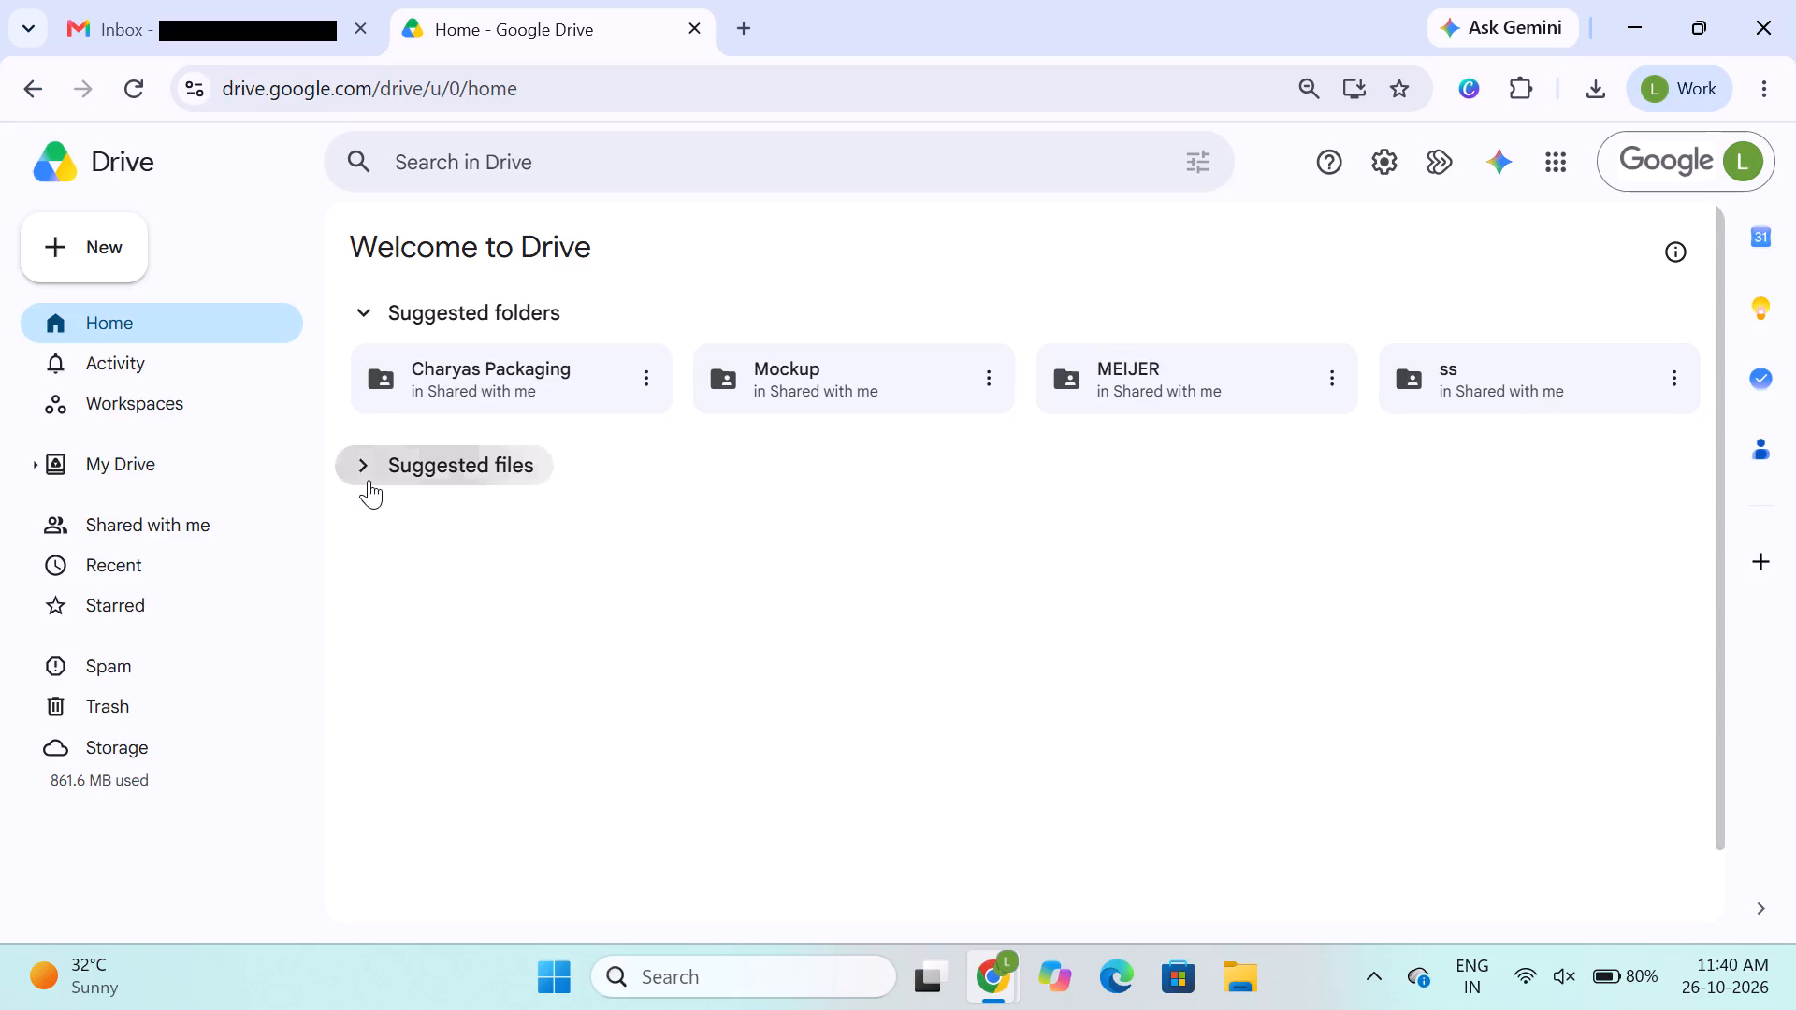
left_click(369, 480)
left_click(369, 480)
left_click(505, 586)
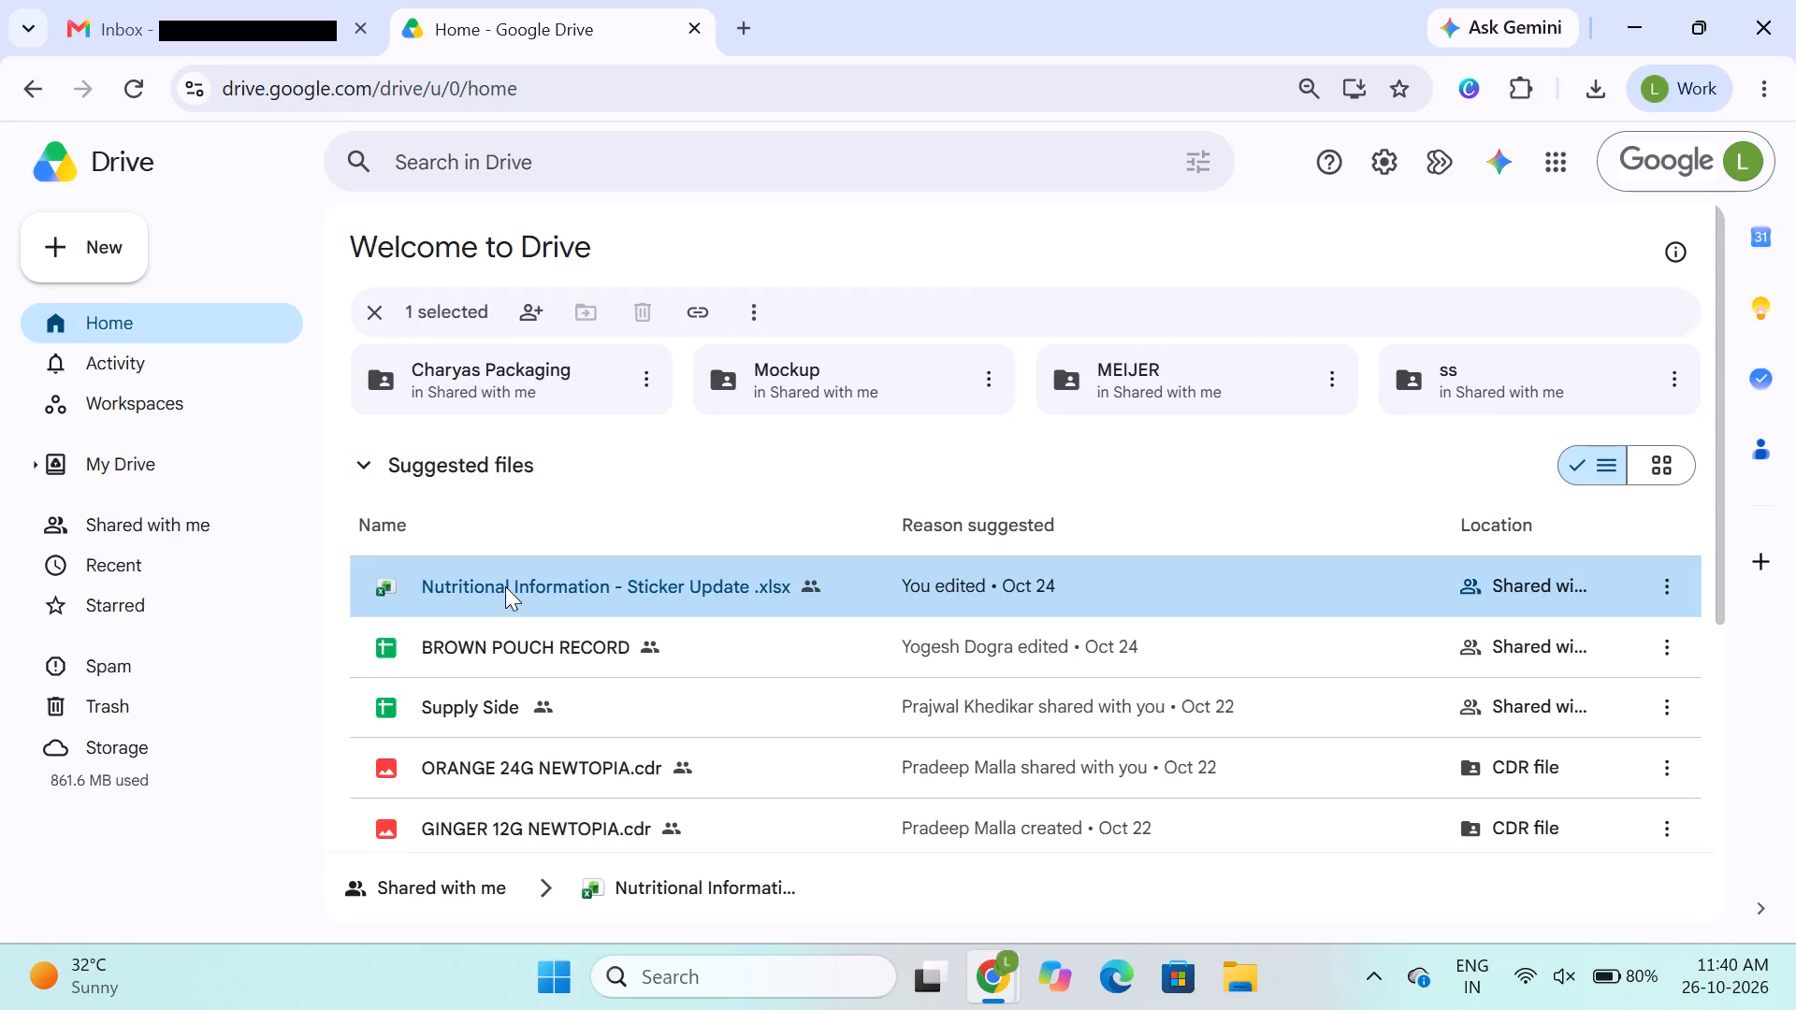
double_click(505, 586)
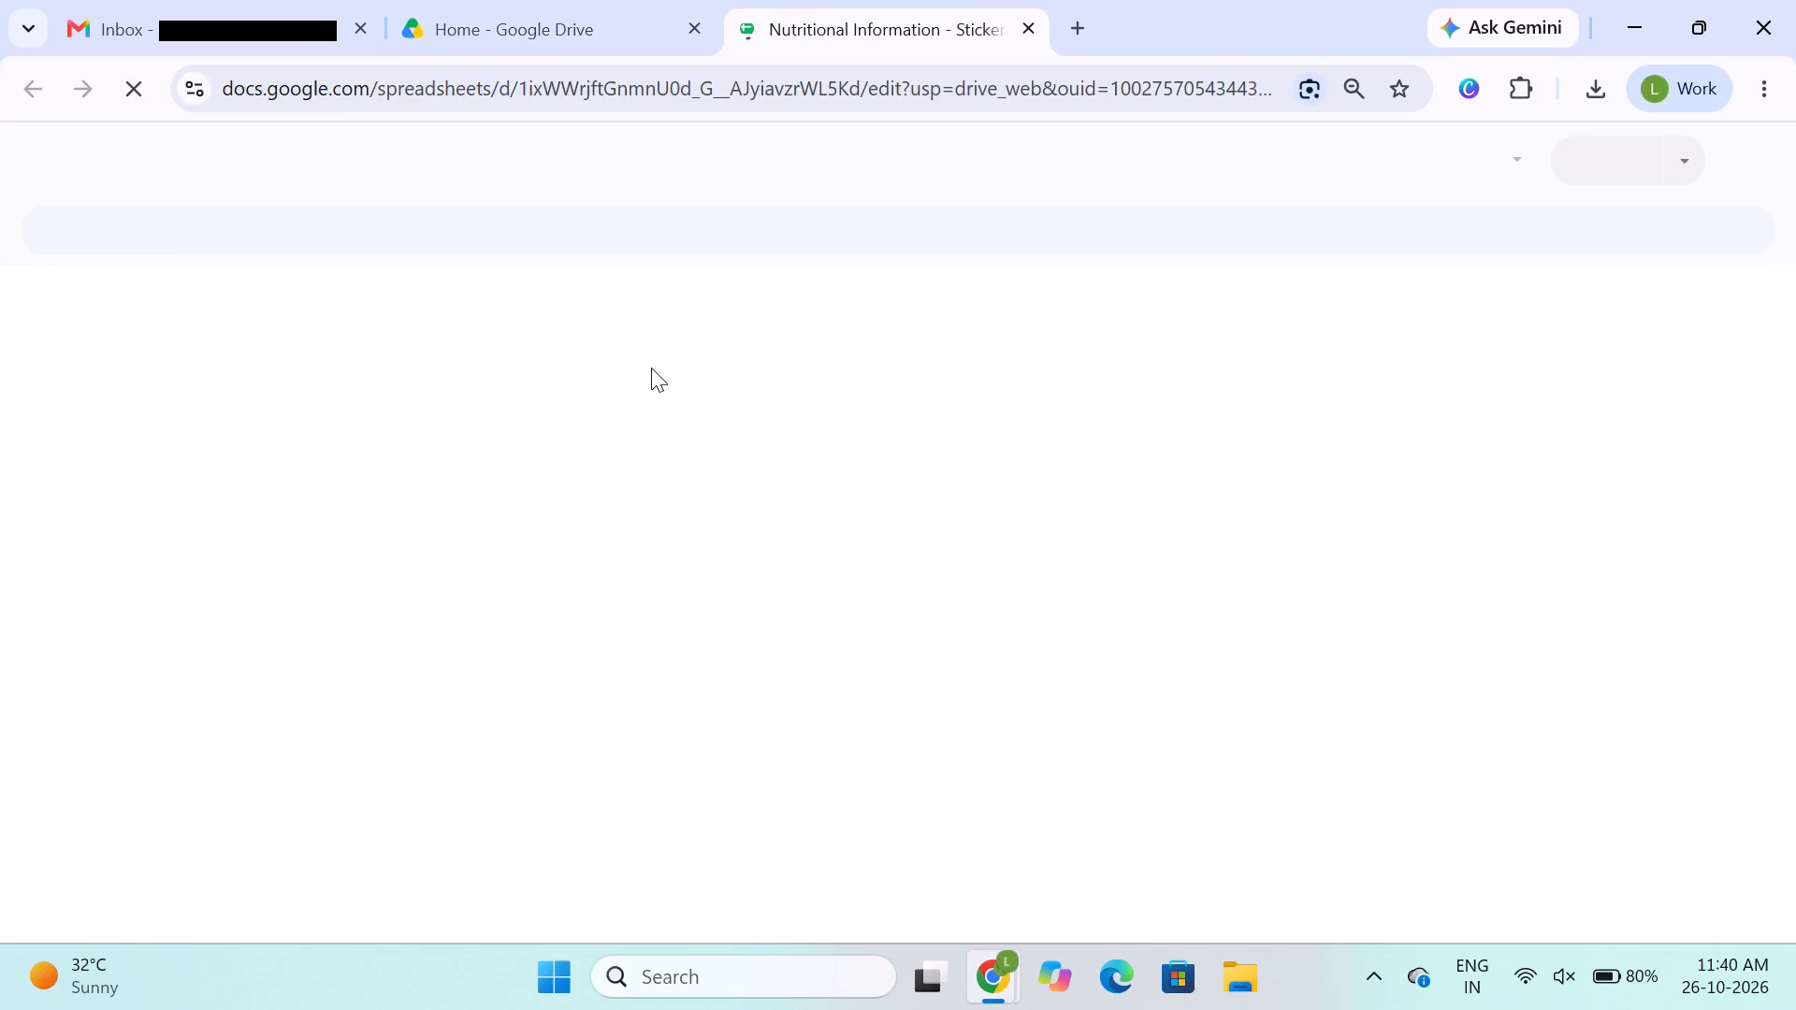
scroll(659, 382, "down", 3)
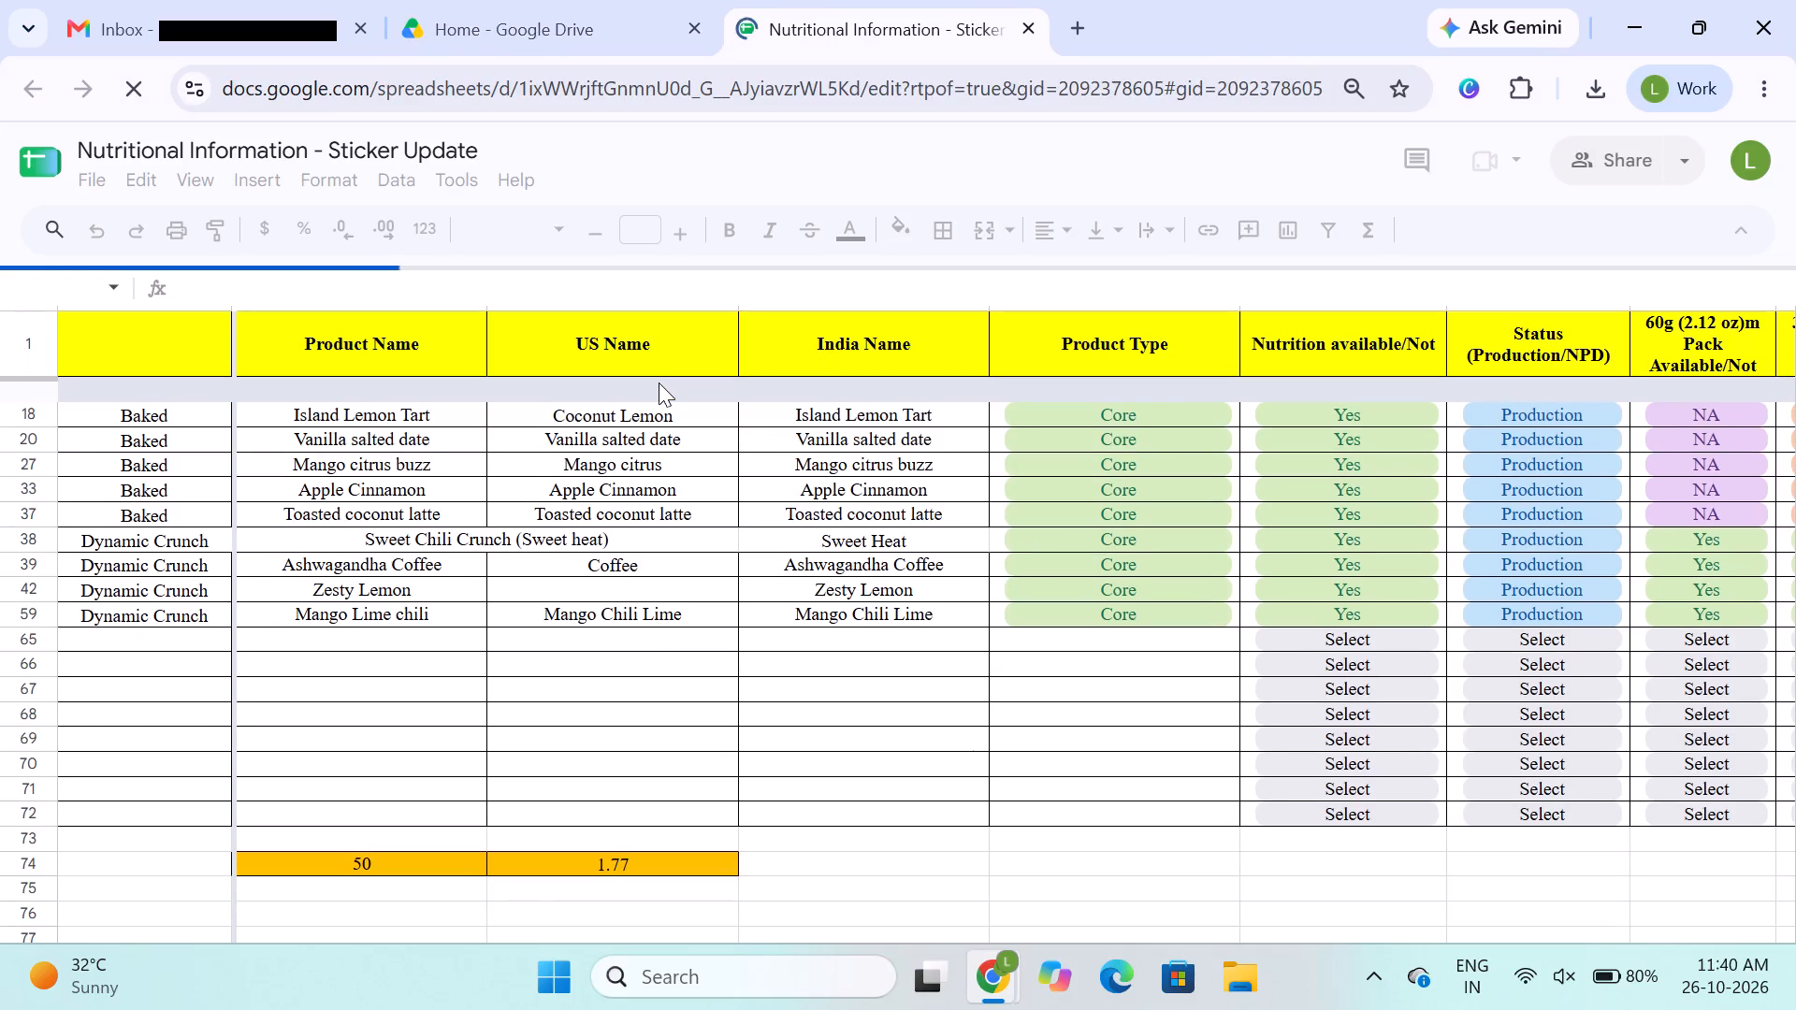
left_click(122, 927)
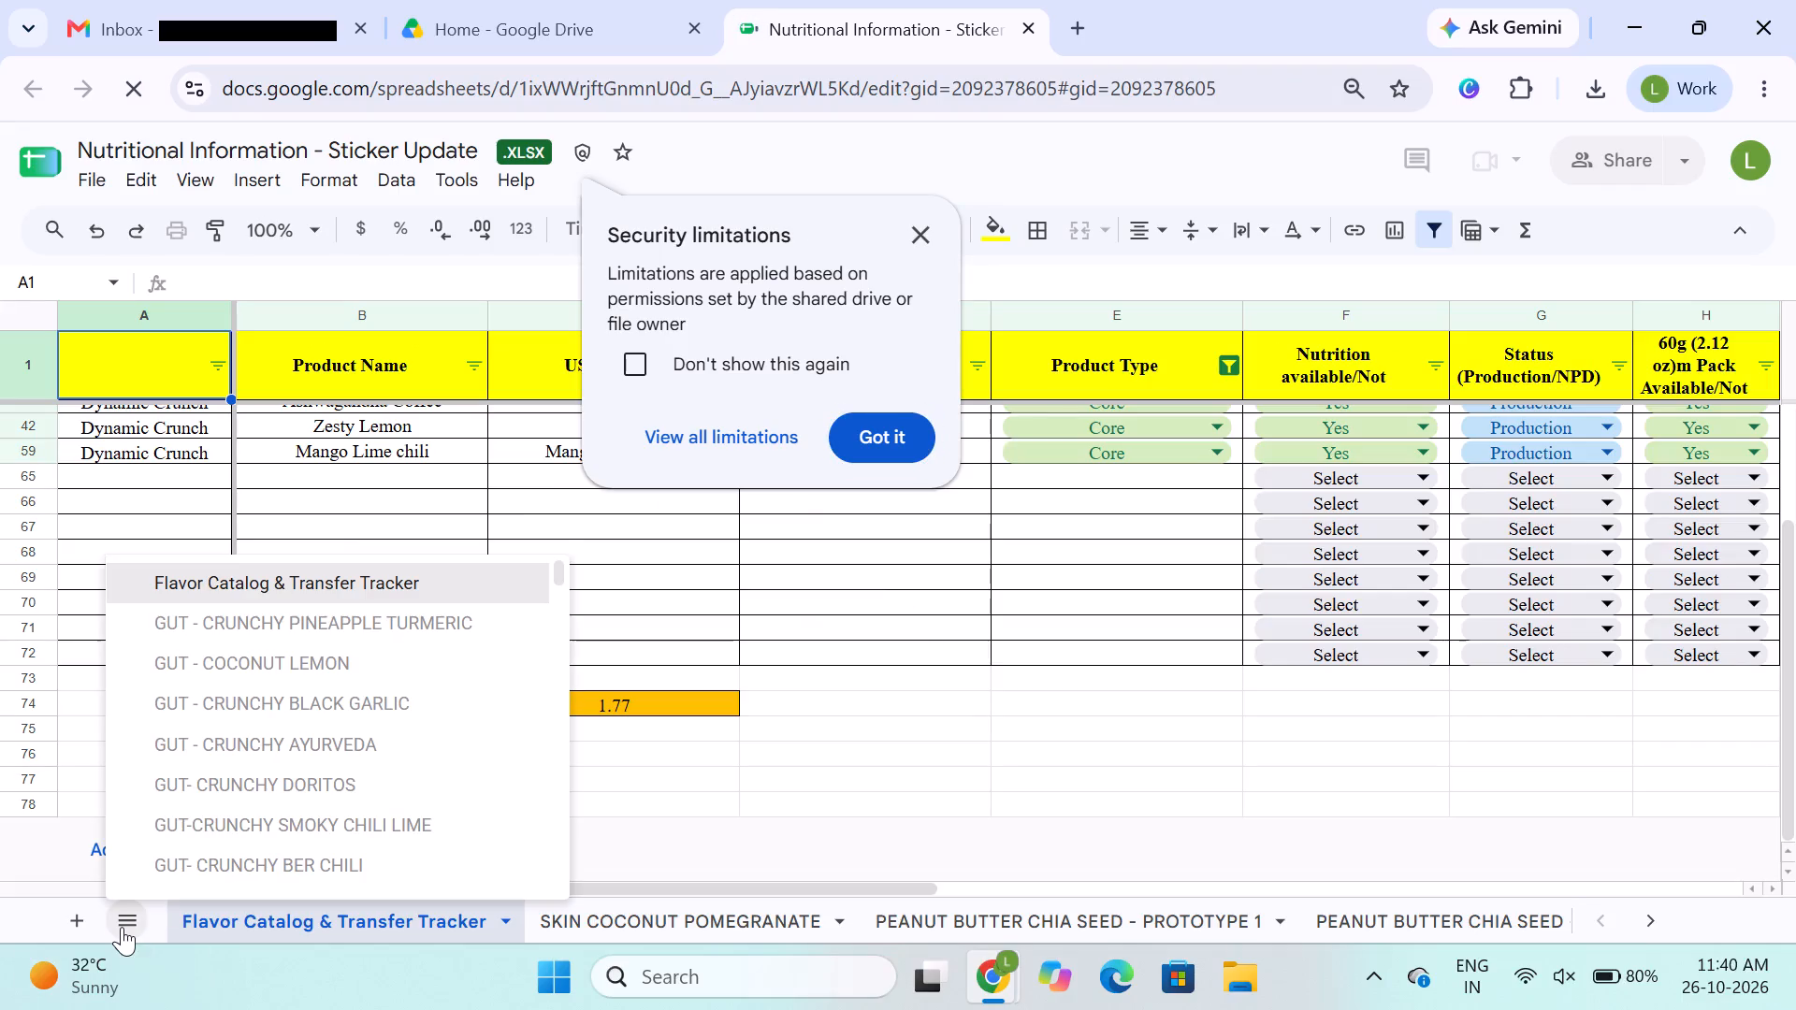
left_click(929, 232)
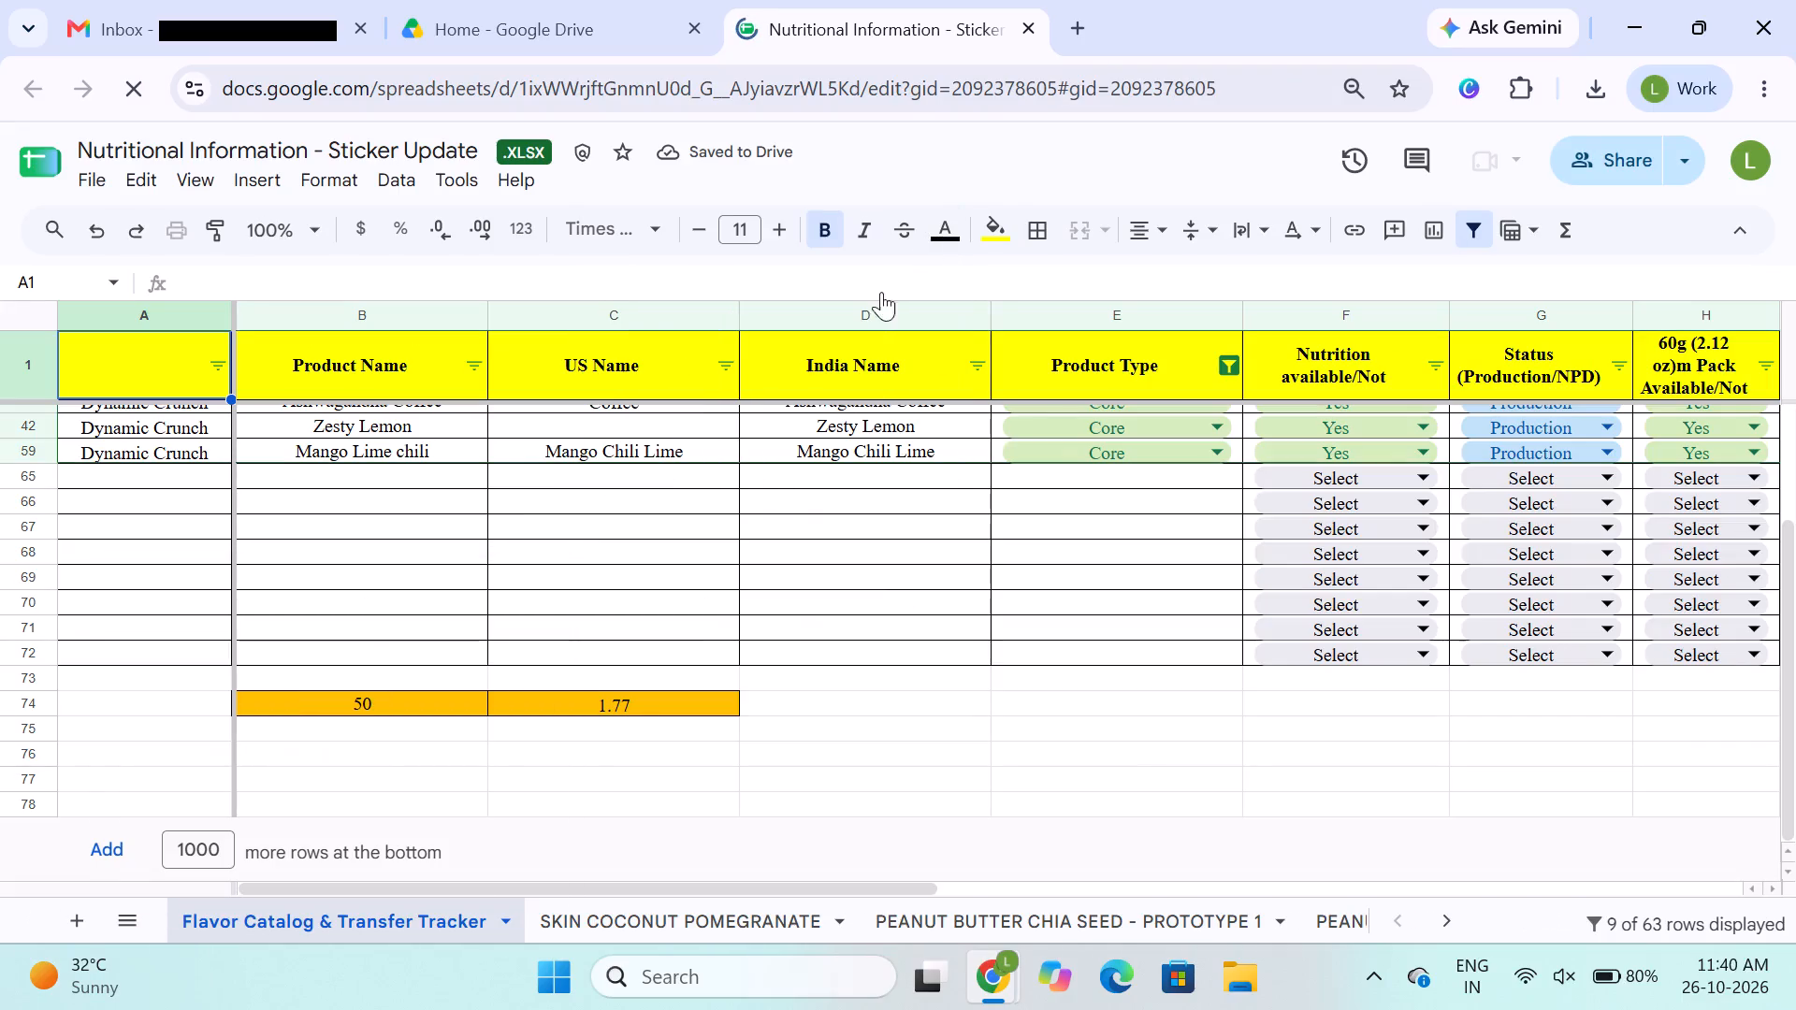
Look through the workbook's full list of sheets, including the hidden ones, from the crunchy and baked products to the end.
left_click(126, 929)
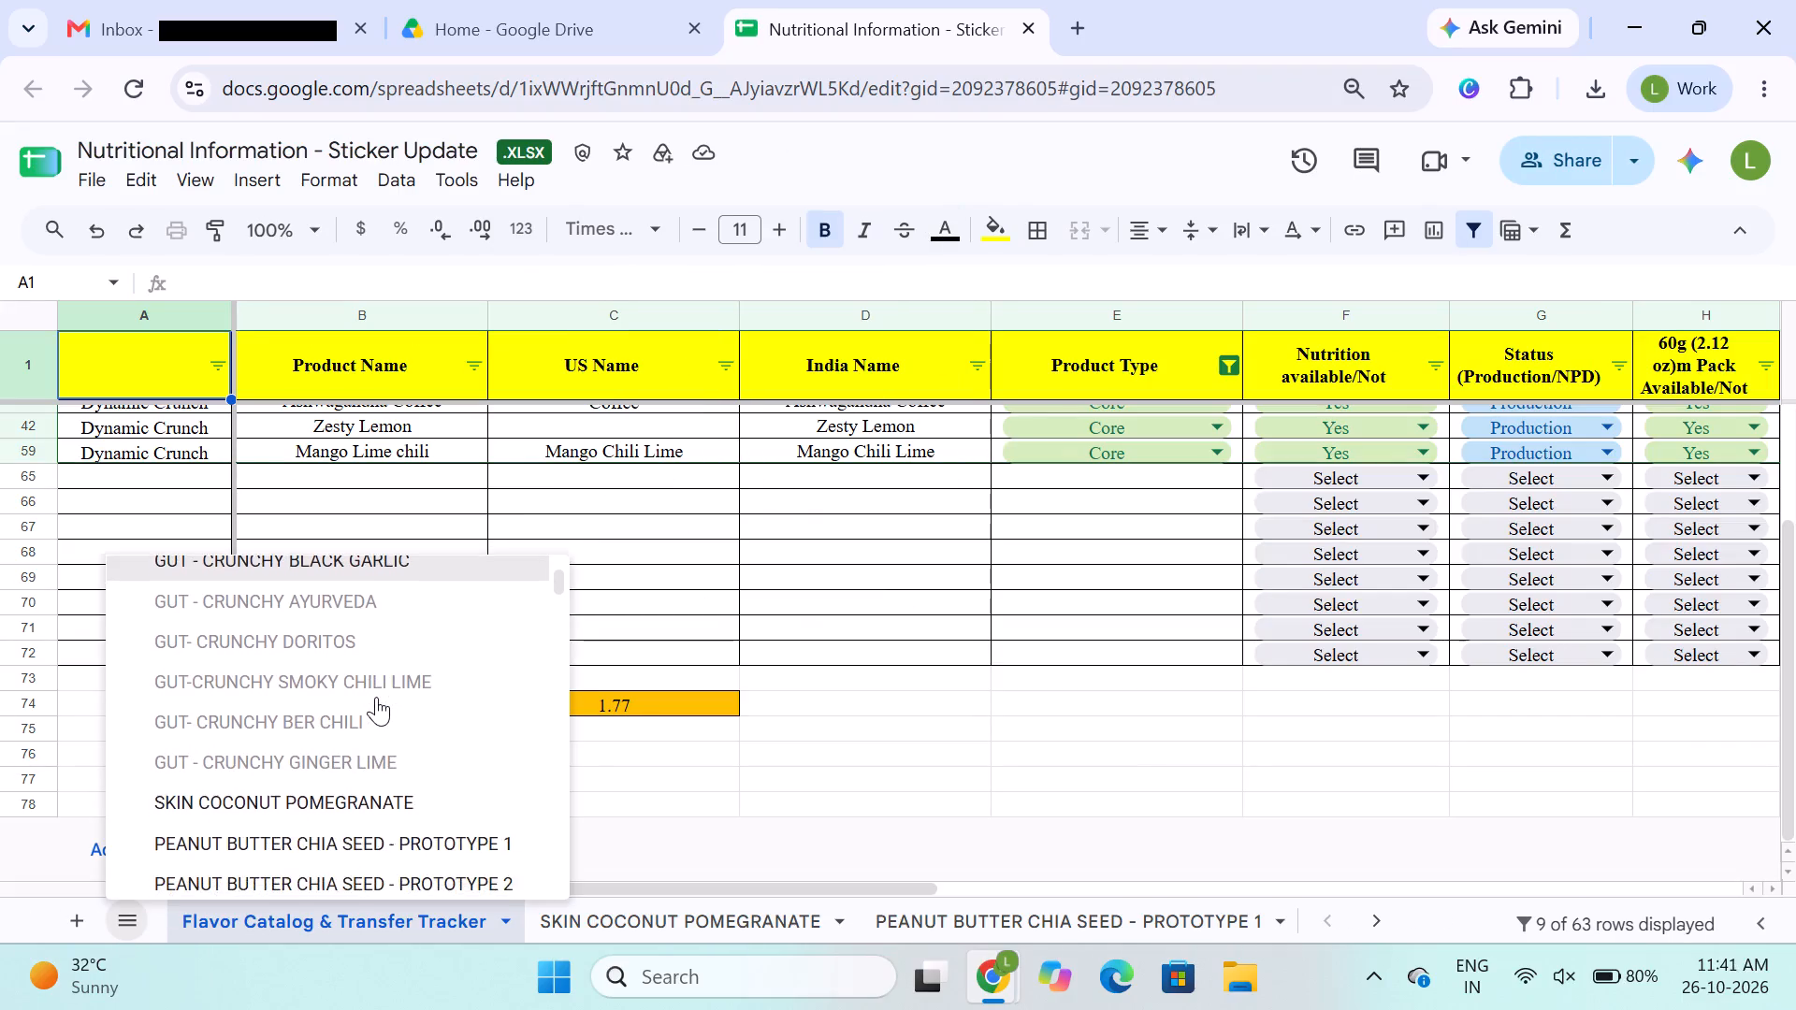
scroll(376, 697, "down", 1)
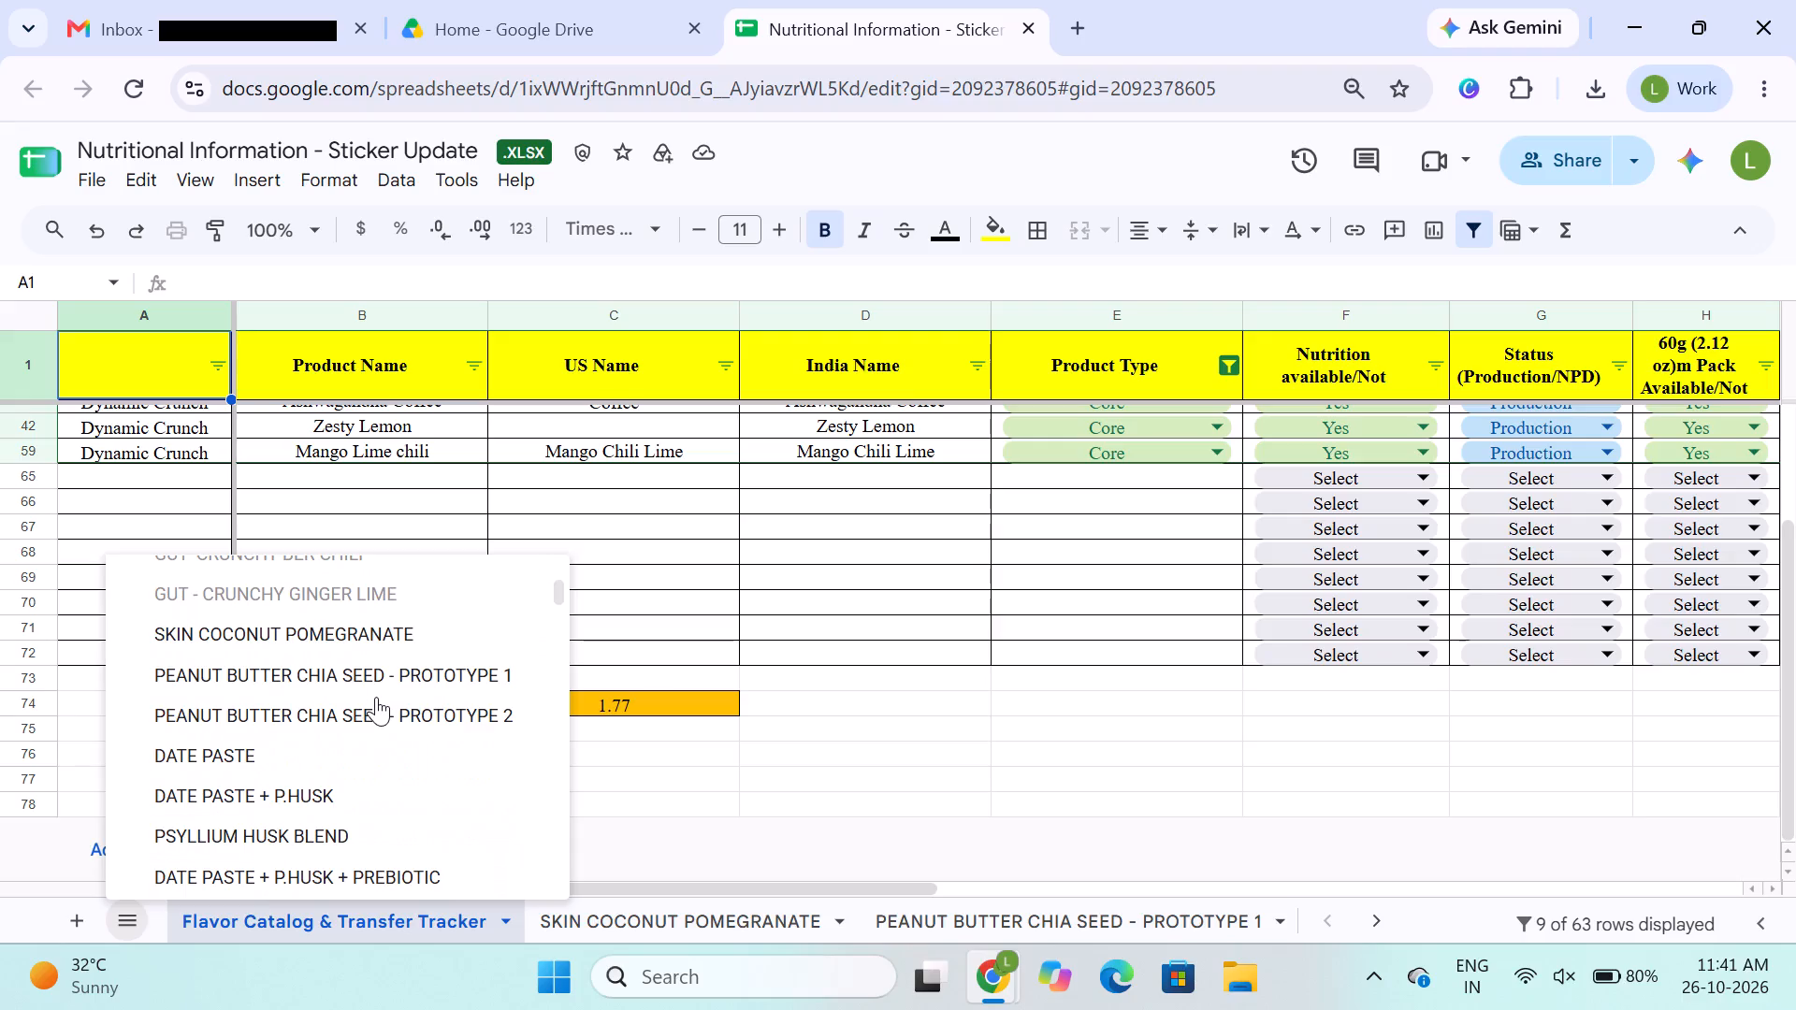
scroll(376, 697, "down", 1)
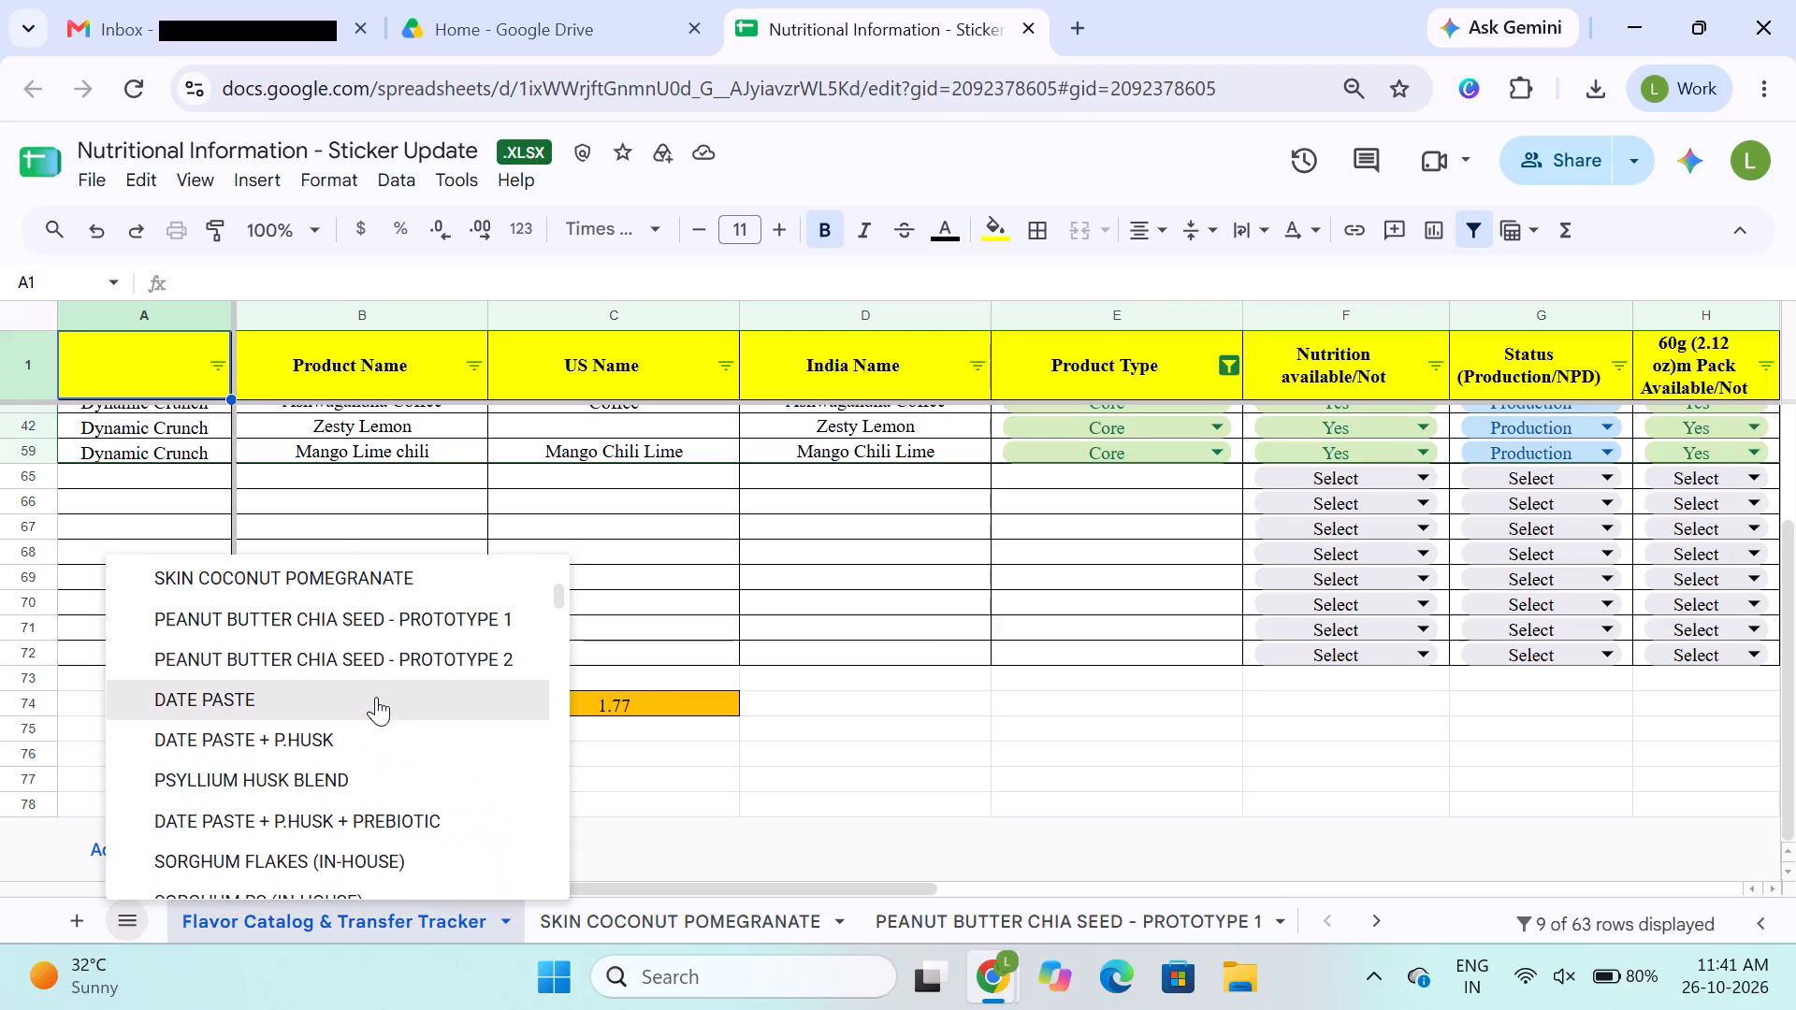
scroll(376, 697, "down", 2)
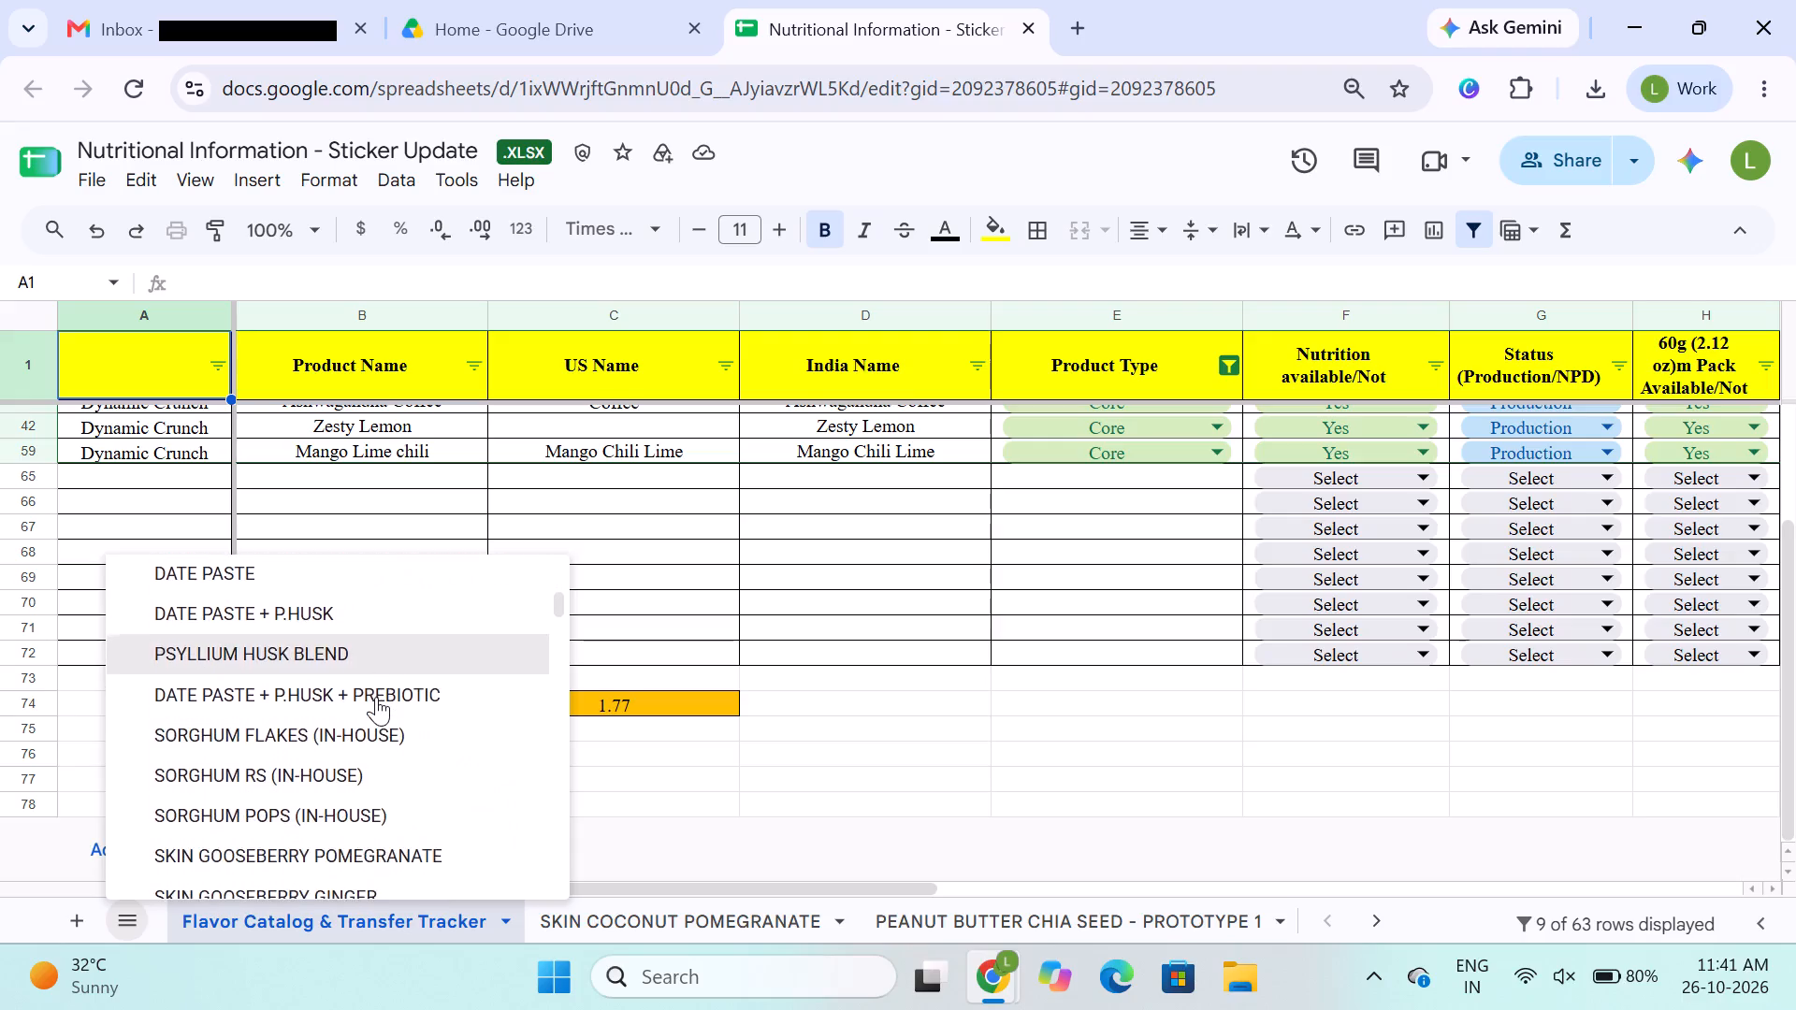
scroll(376, 697, "down", 2)
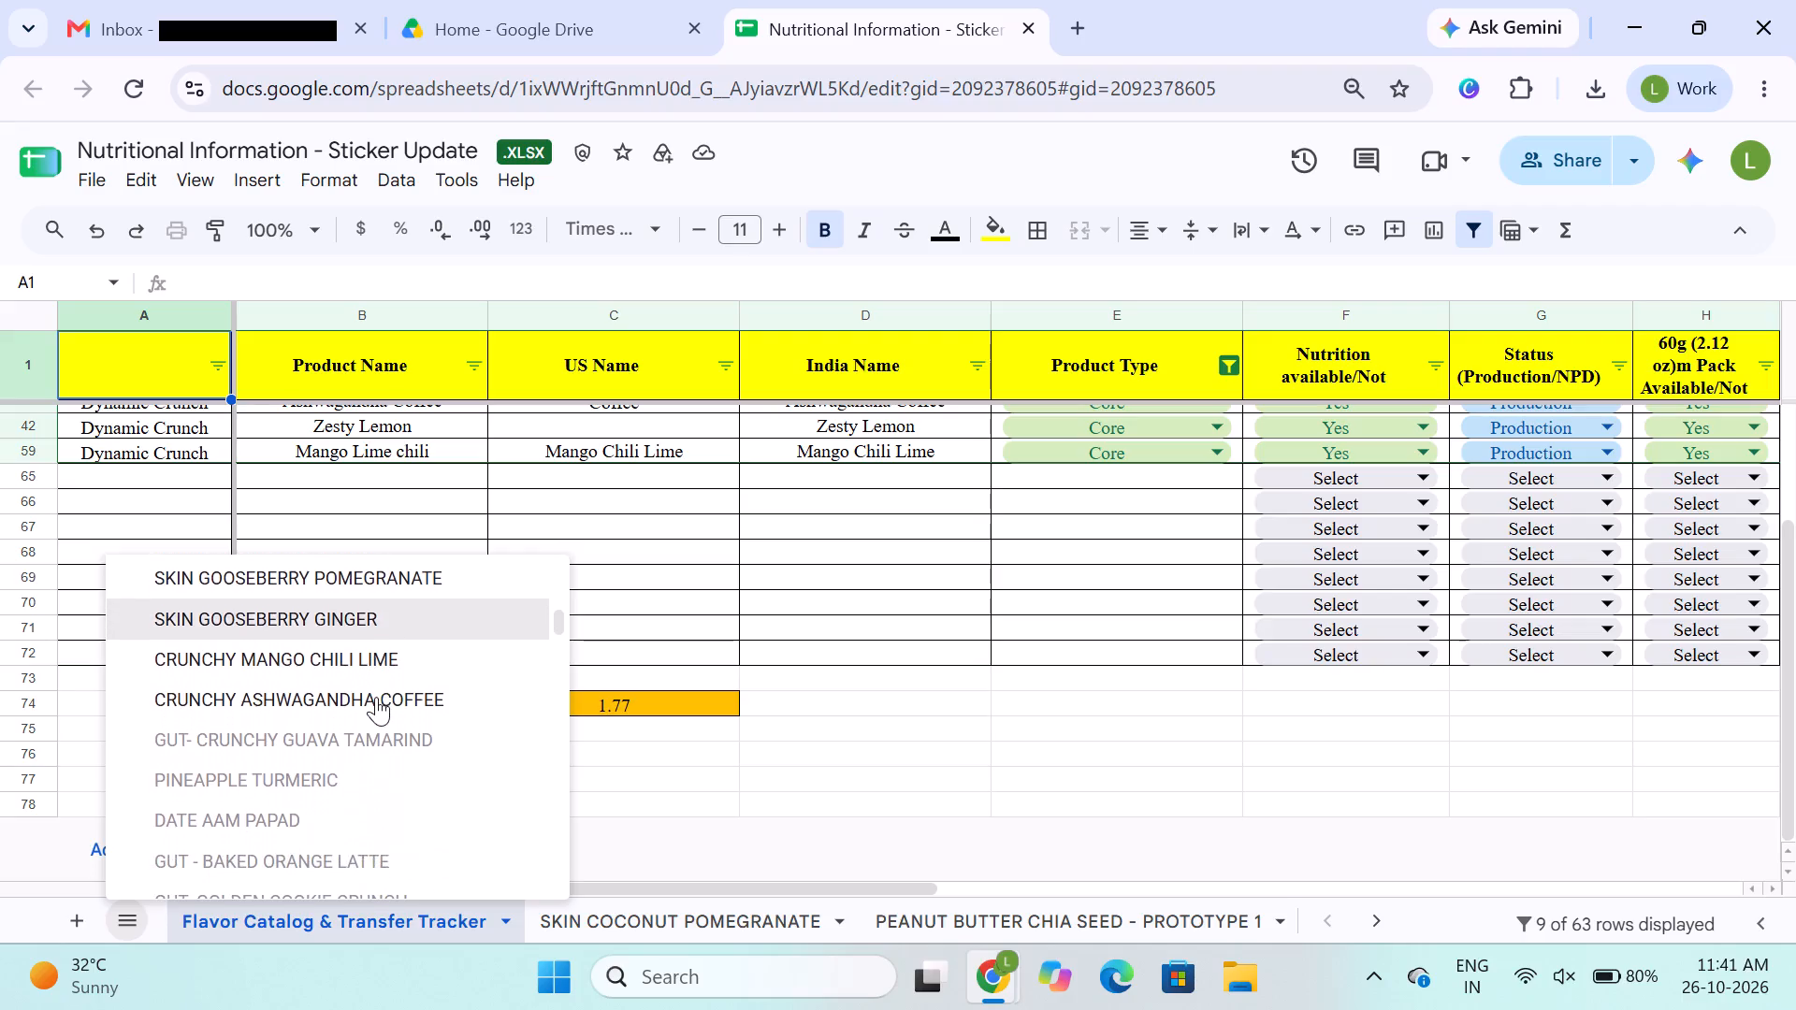
scroll(376, 697, "down", 3)
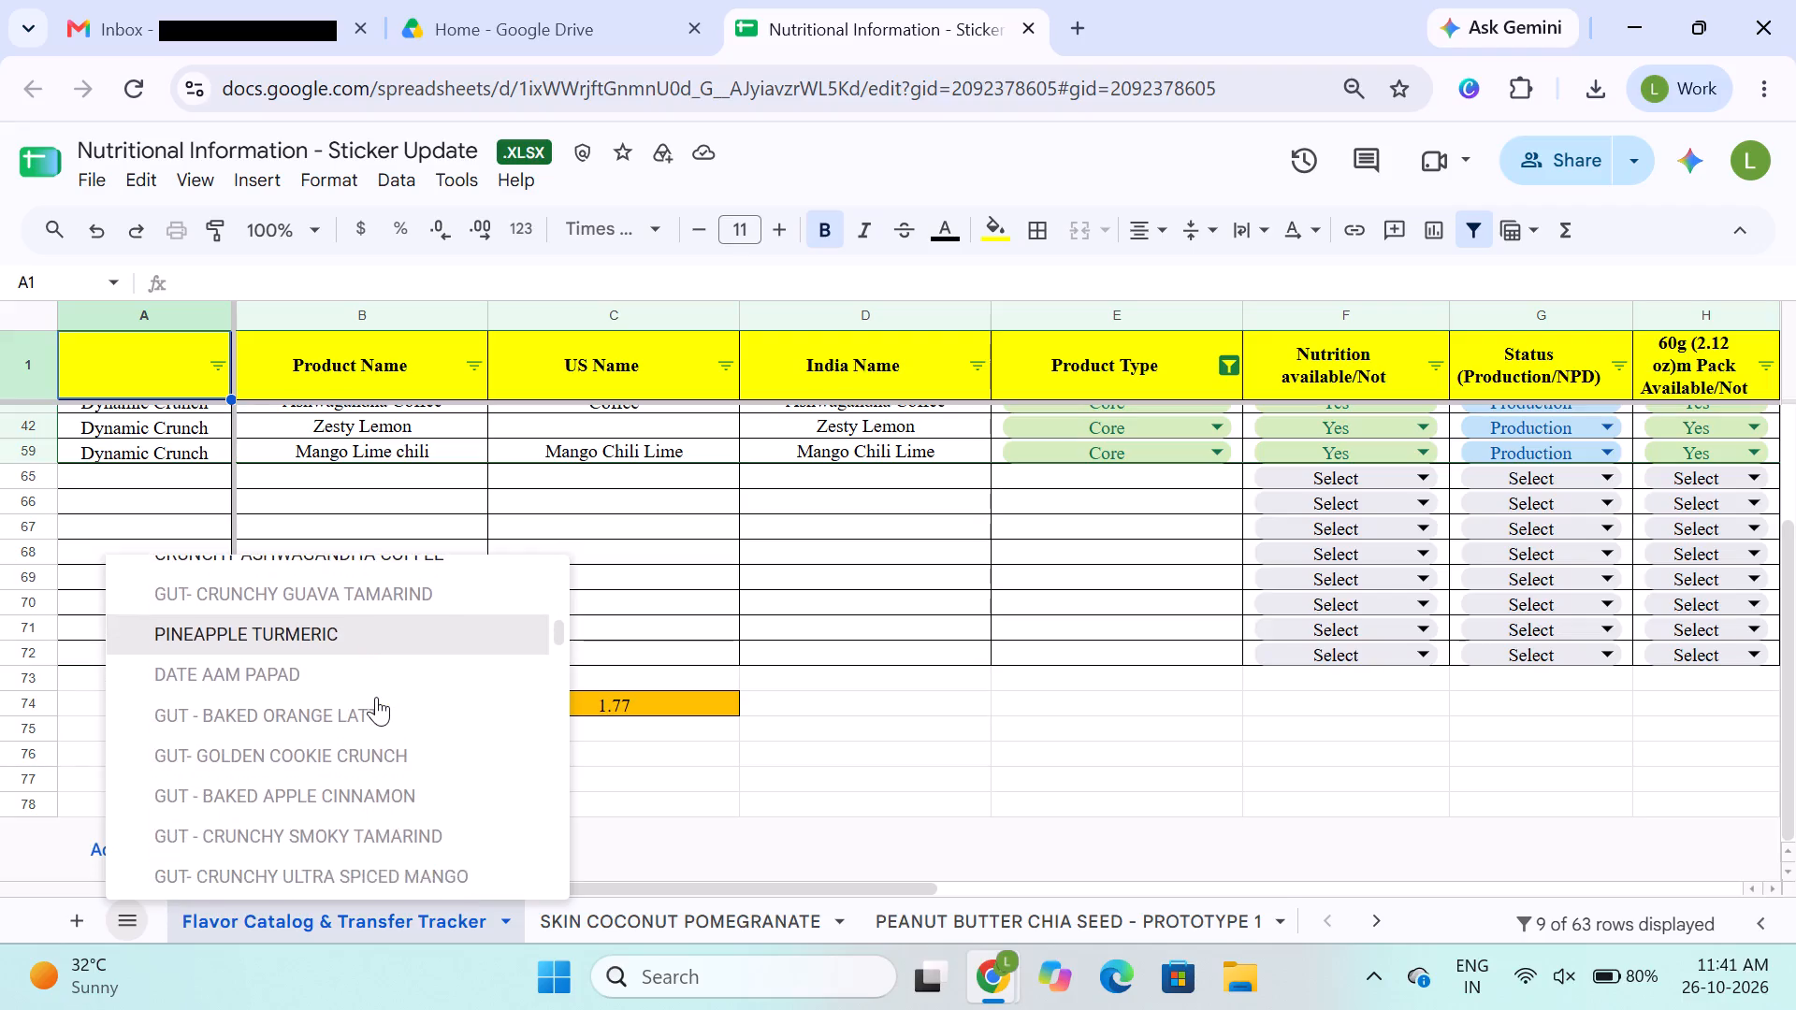
scroll(376, 697, "down", 3)
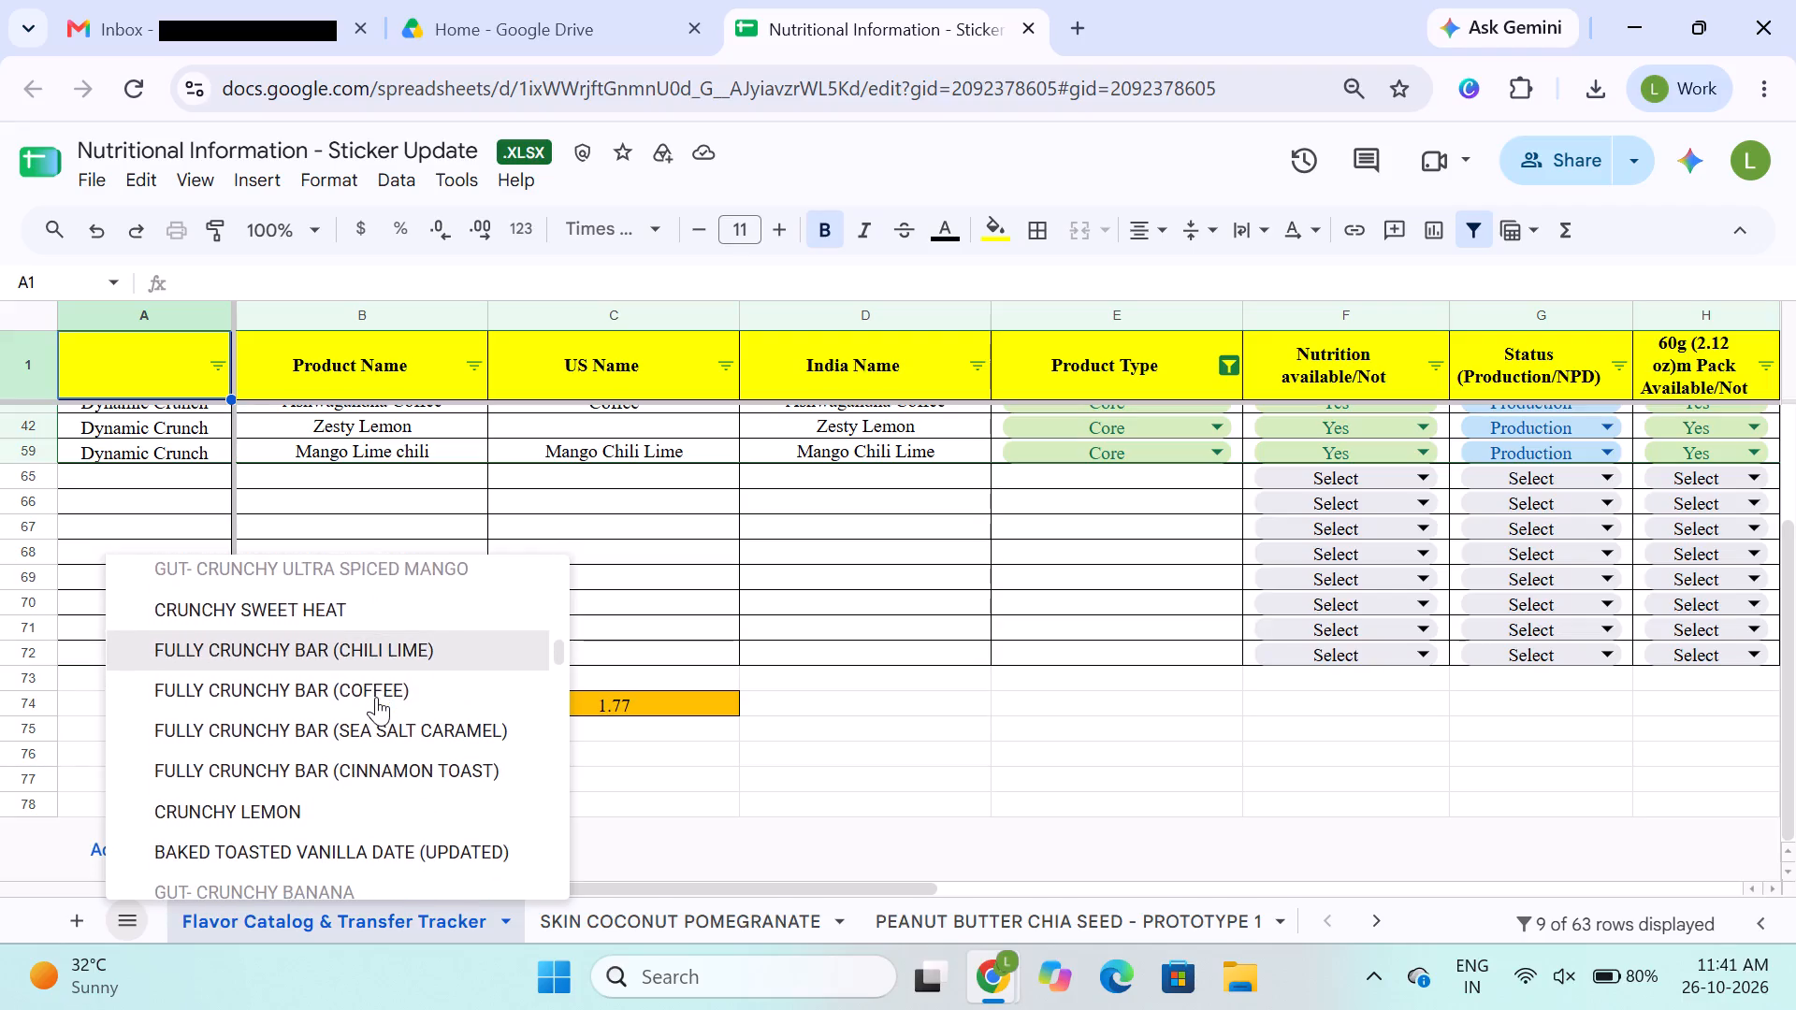
scroll(376, 697, "down", 2)
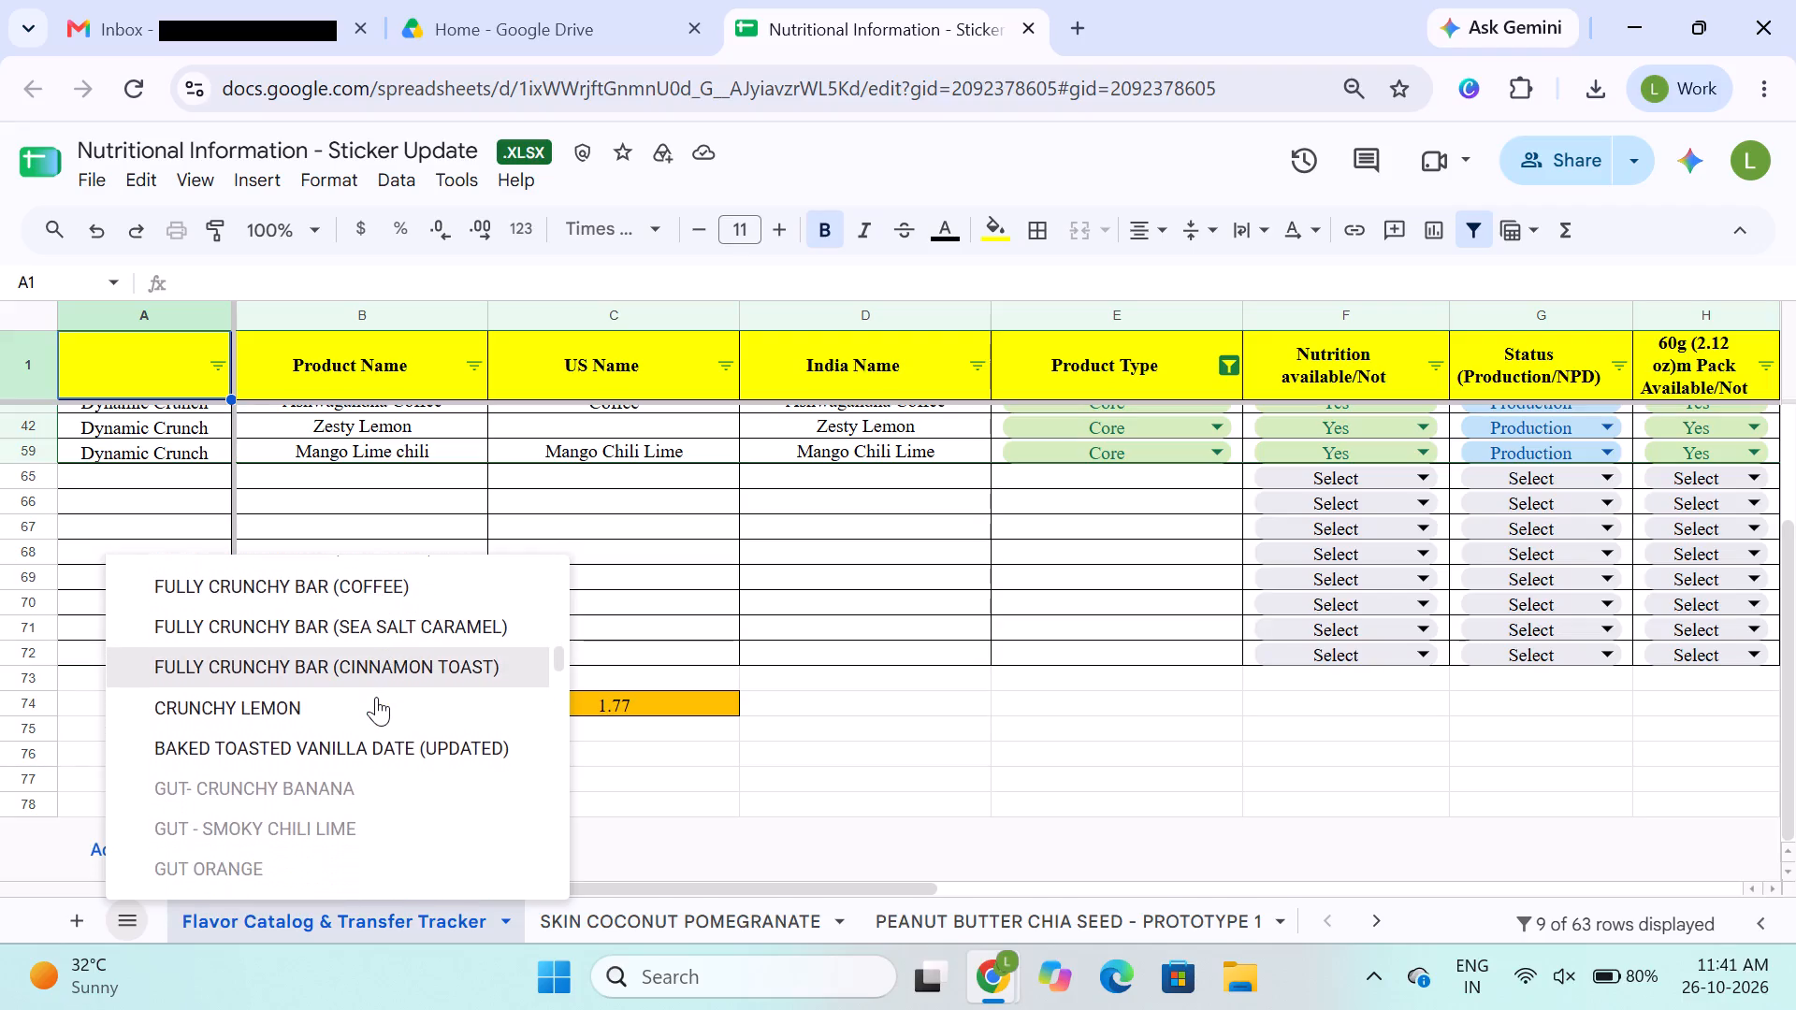
scroll(376, 697, "down", 2)
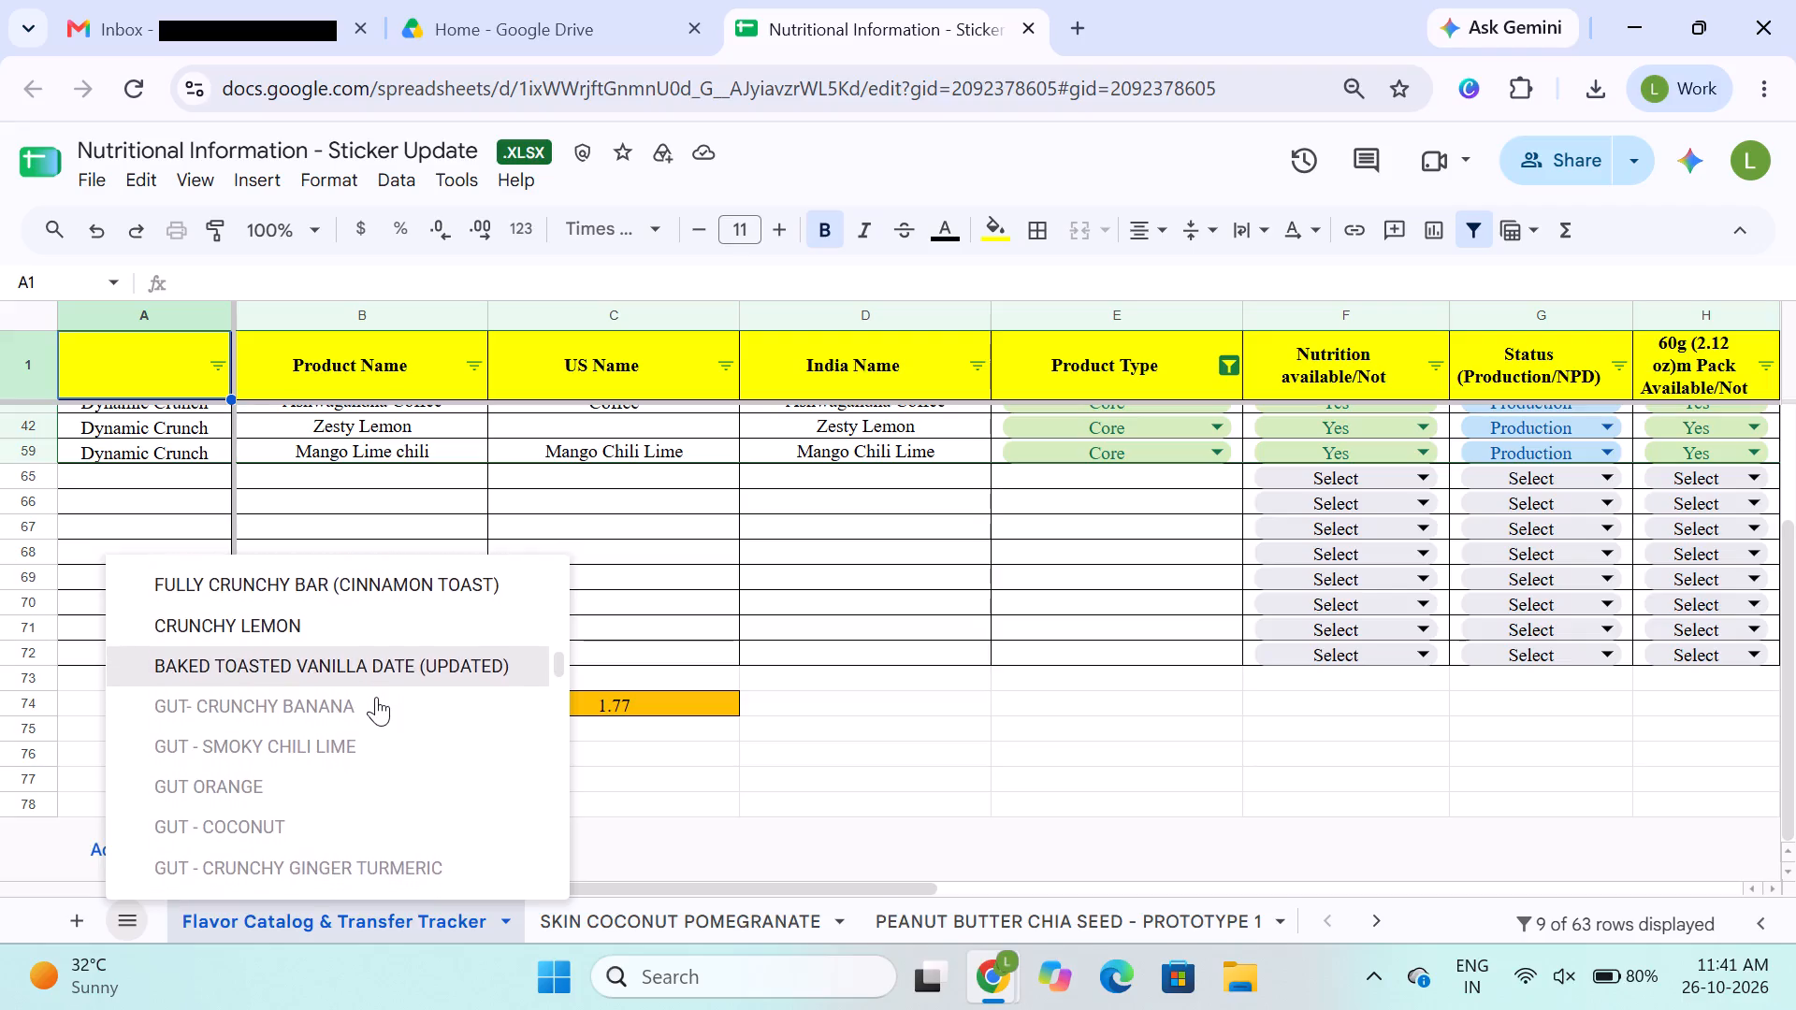
scroll(376, 697, "down", 4)
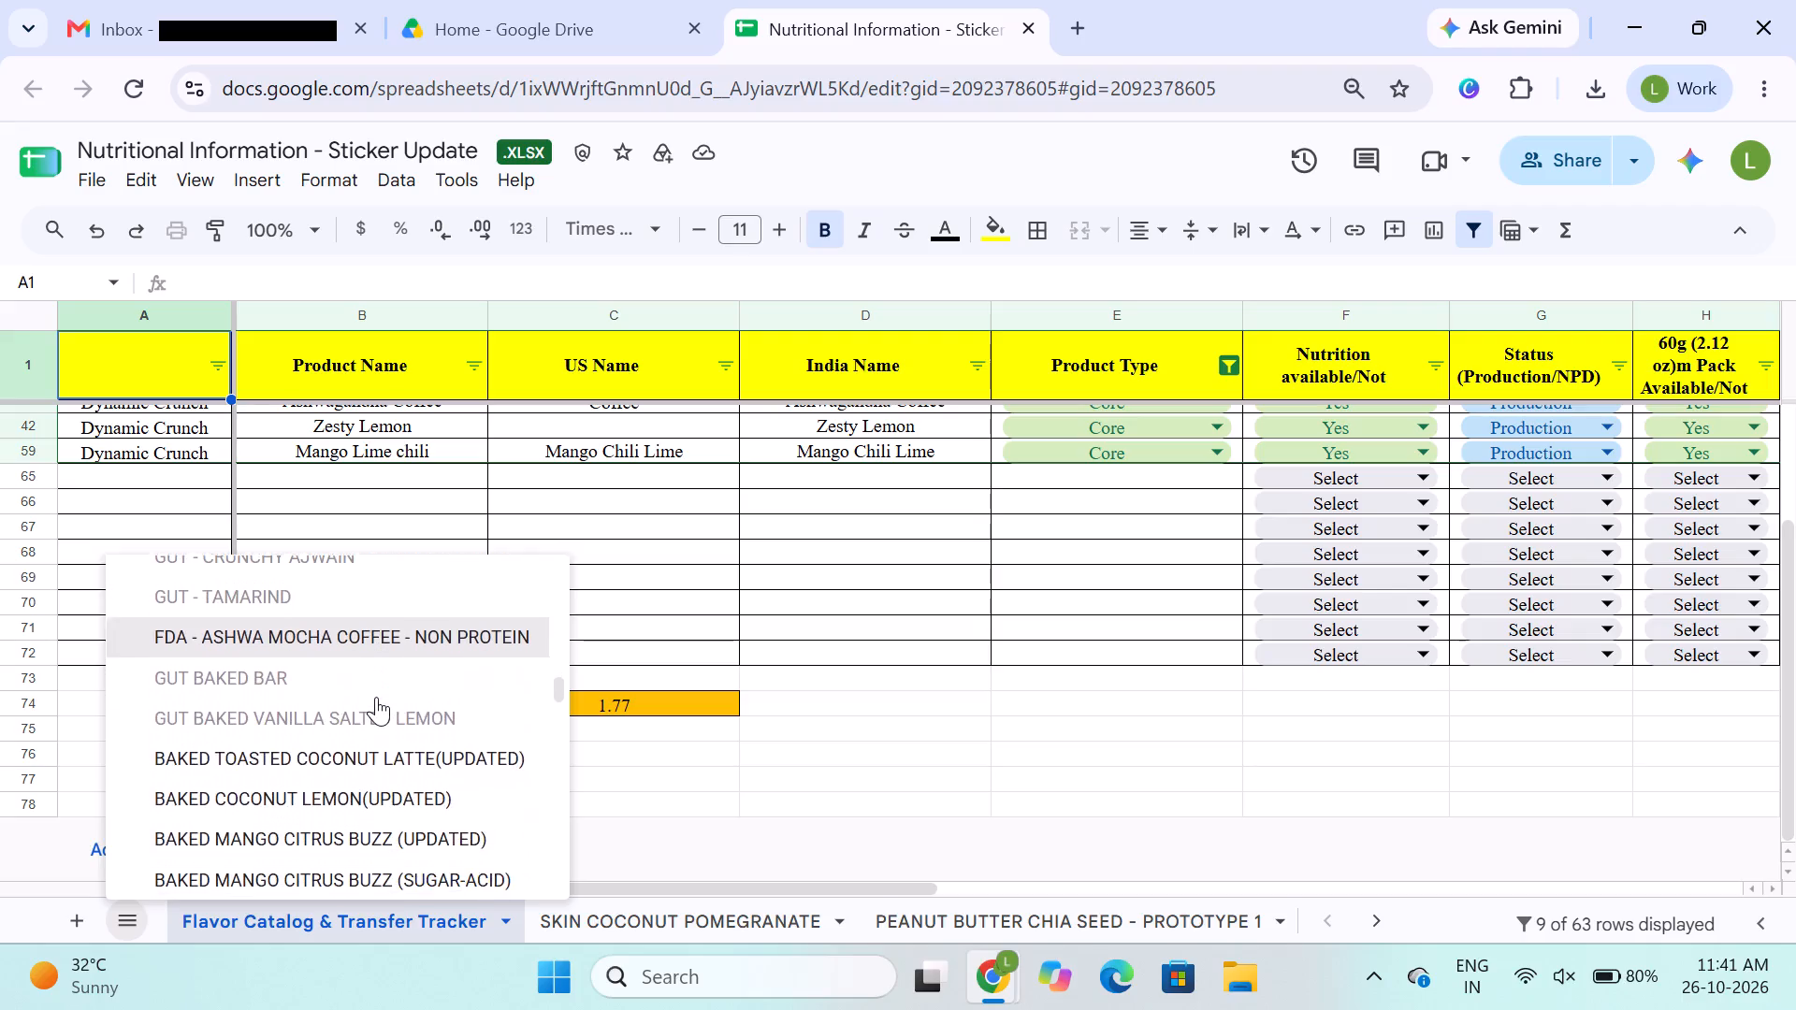
scroll(376, 697, "down", 3)
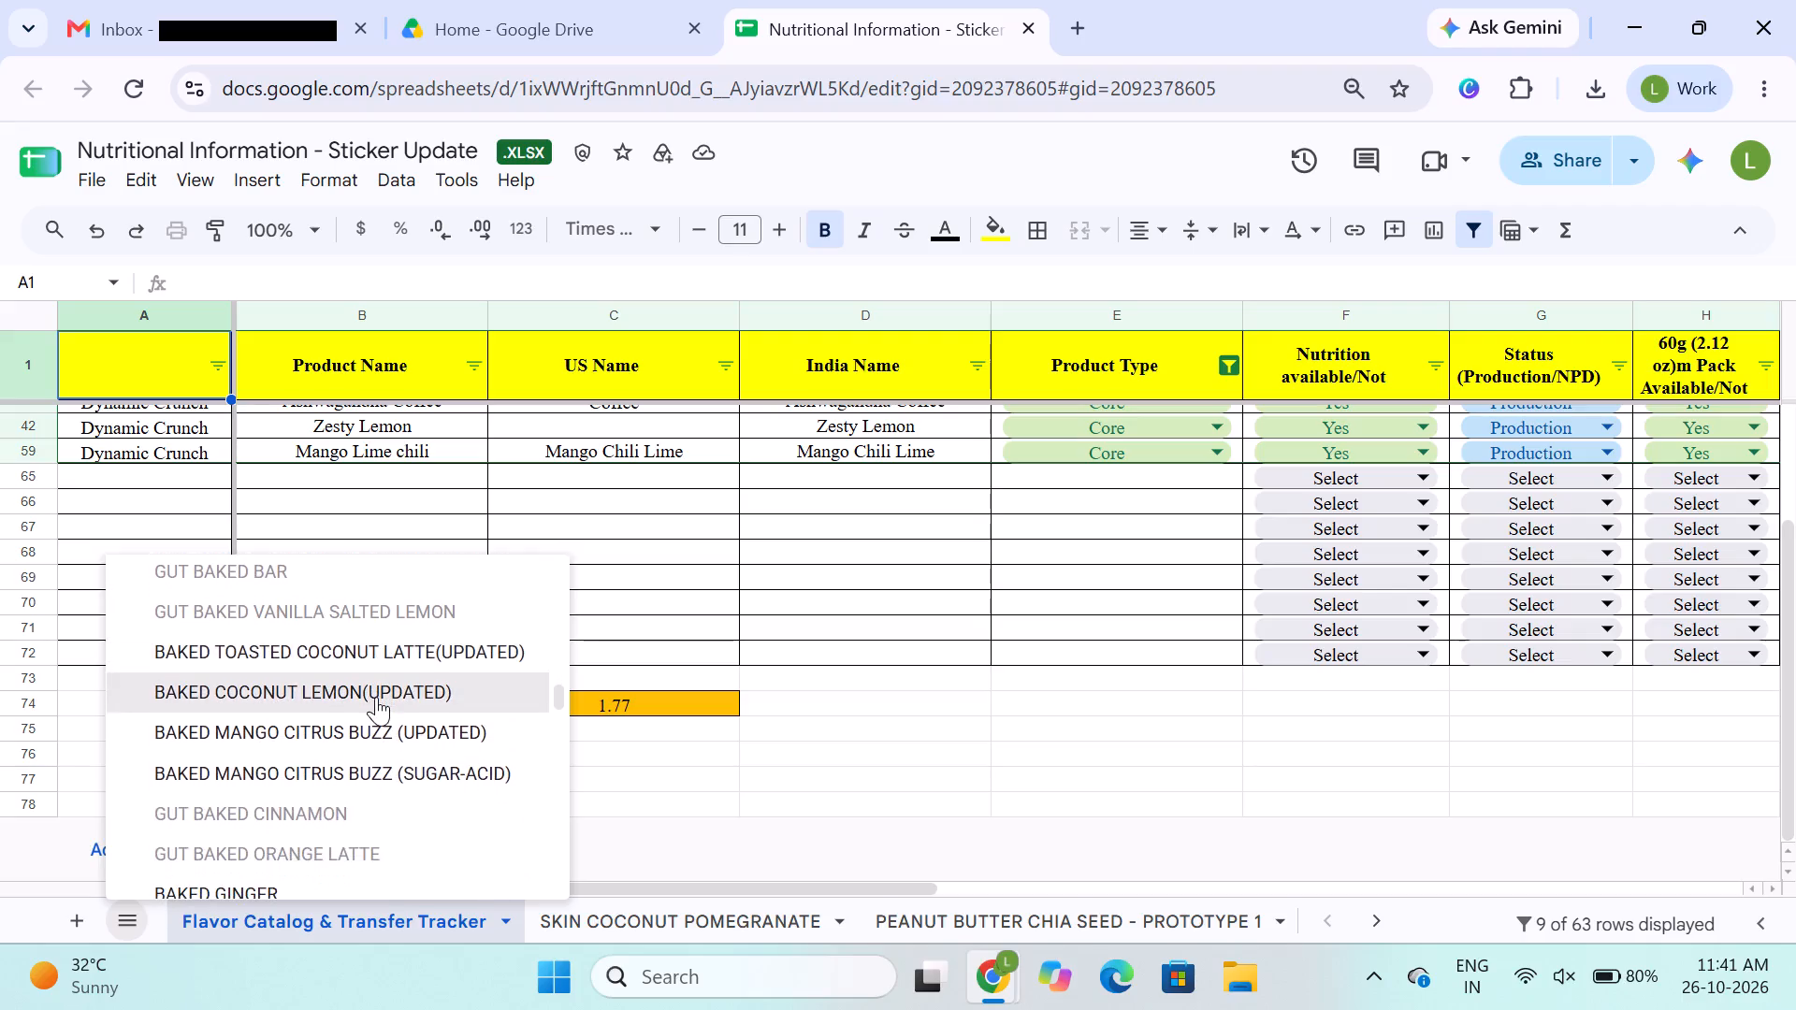
scroll(376, 697, "down", 4)
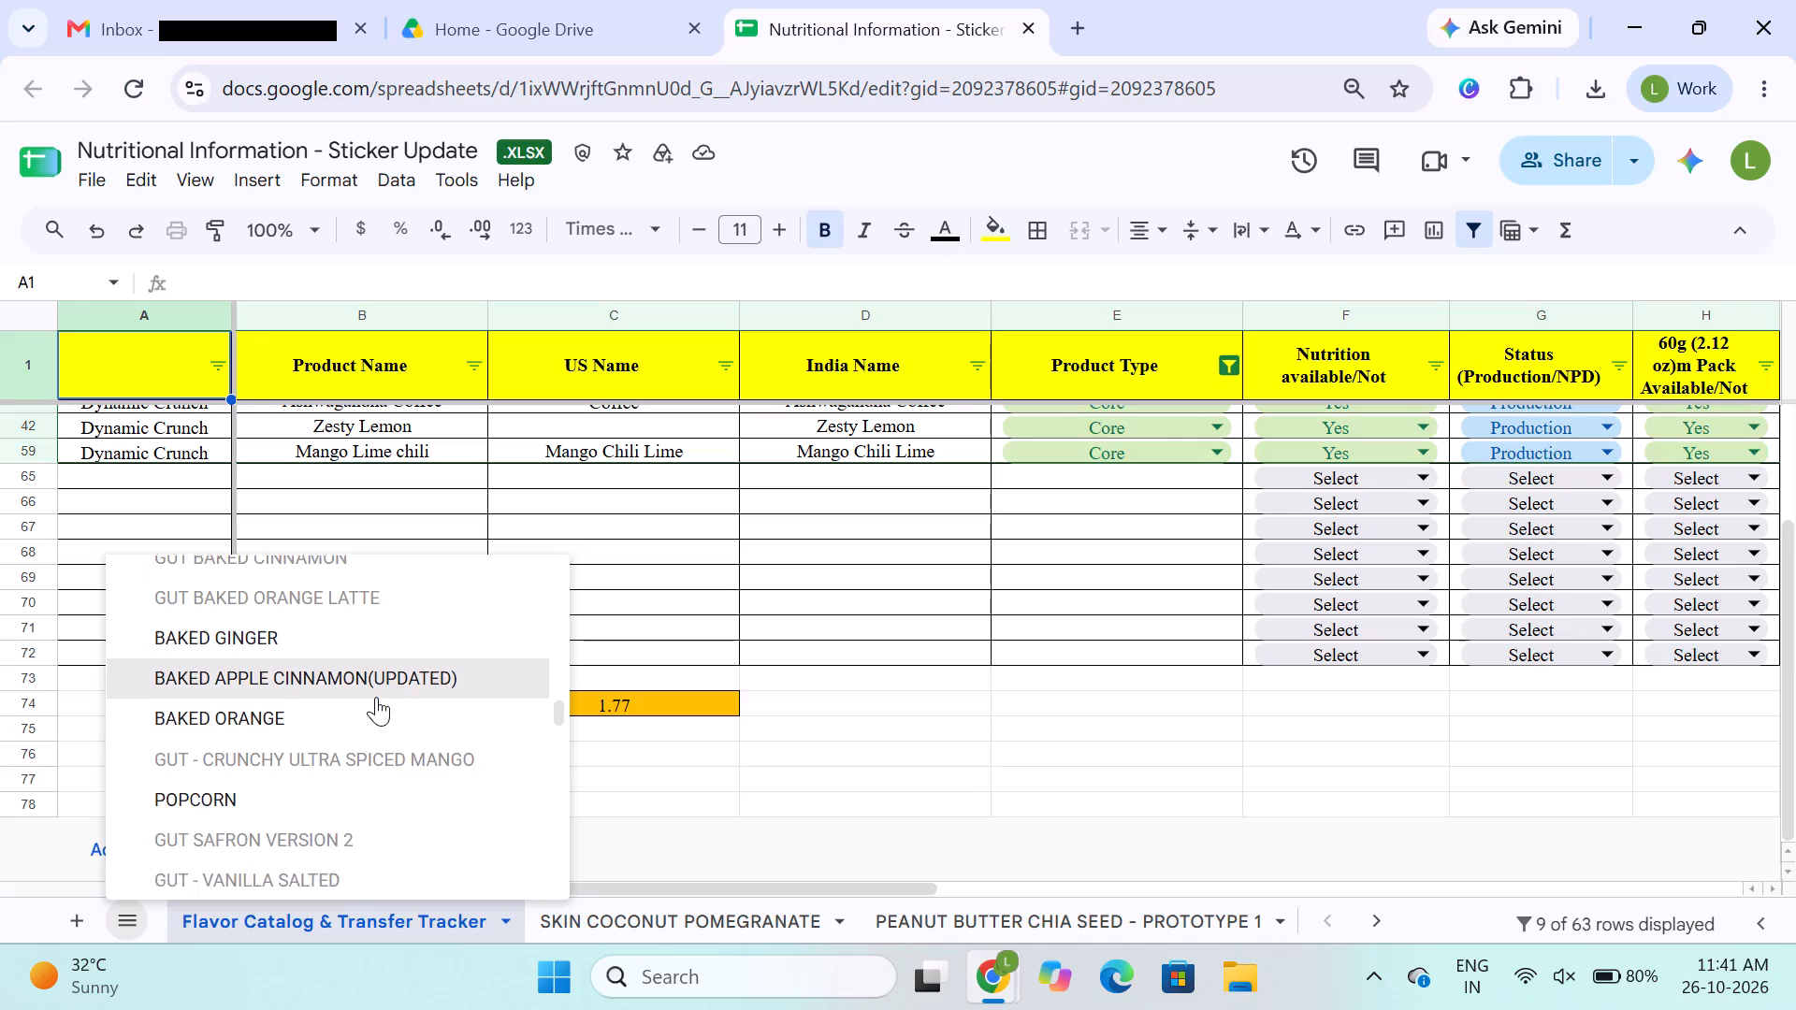
scroll(376, 697, "down", 3)
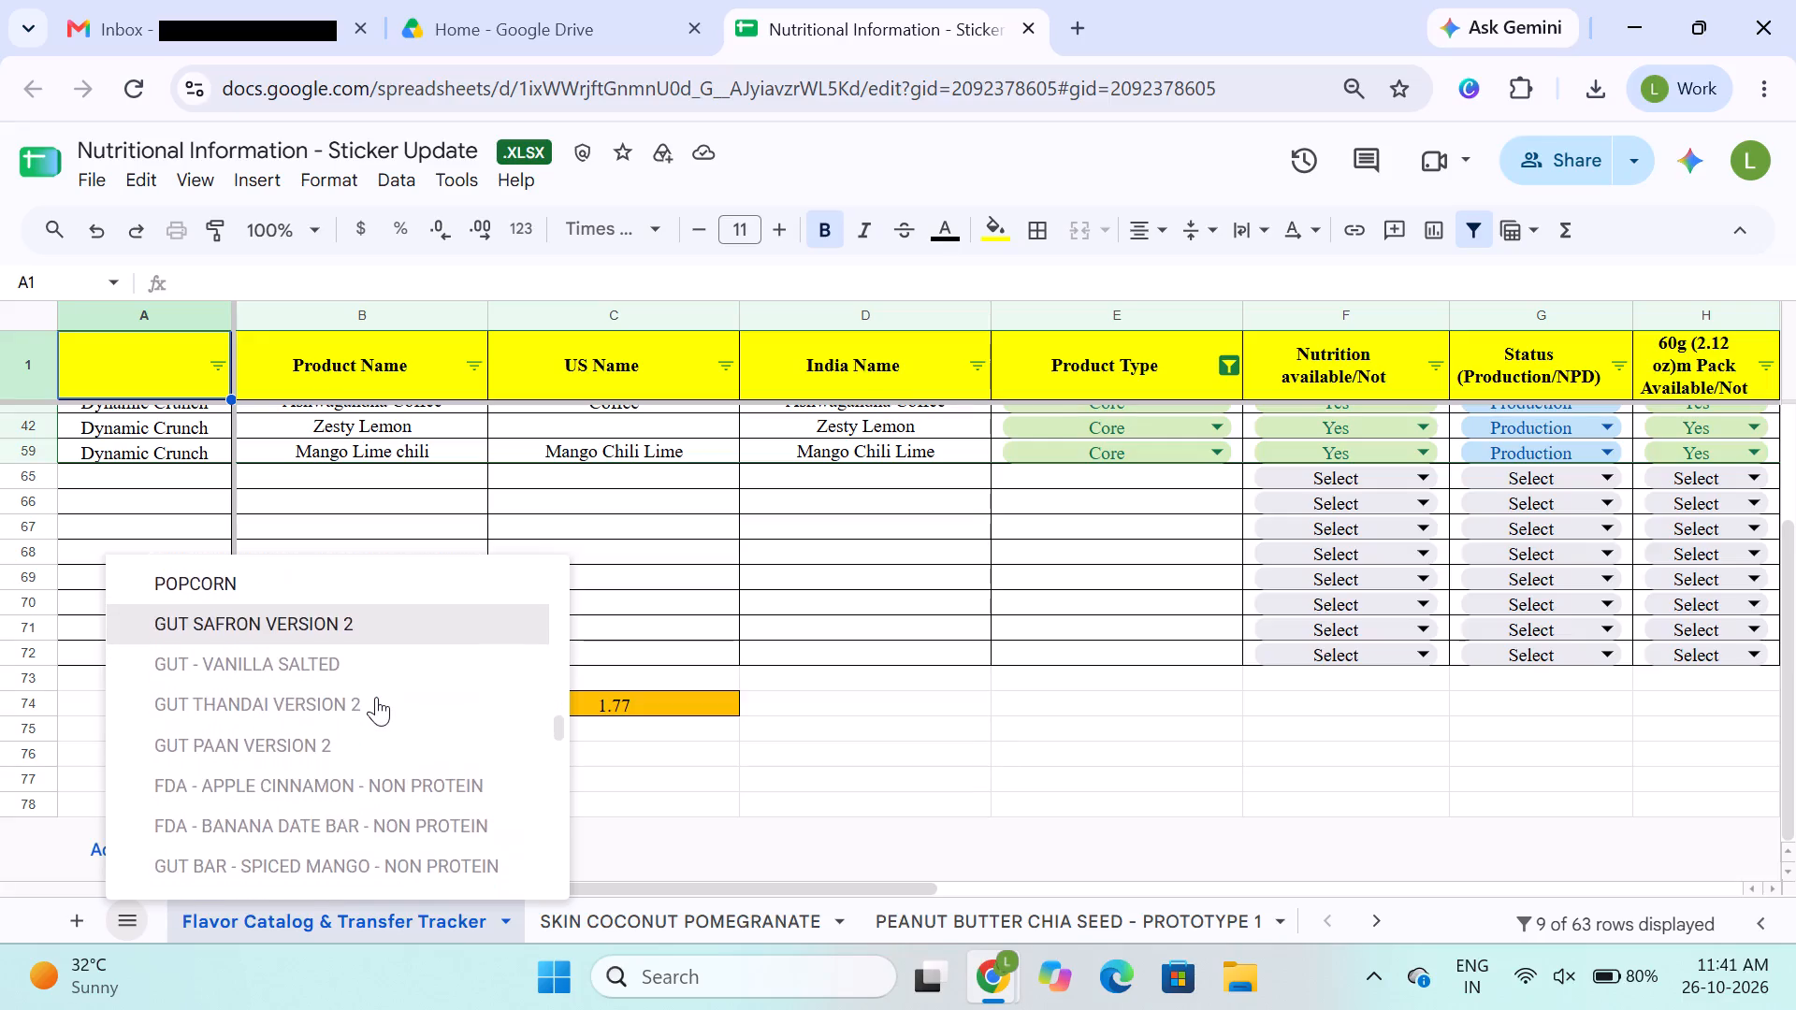
scroll(376, 697, "up", 1)
scroll(376, 697, "down", 1)
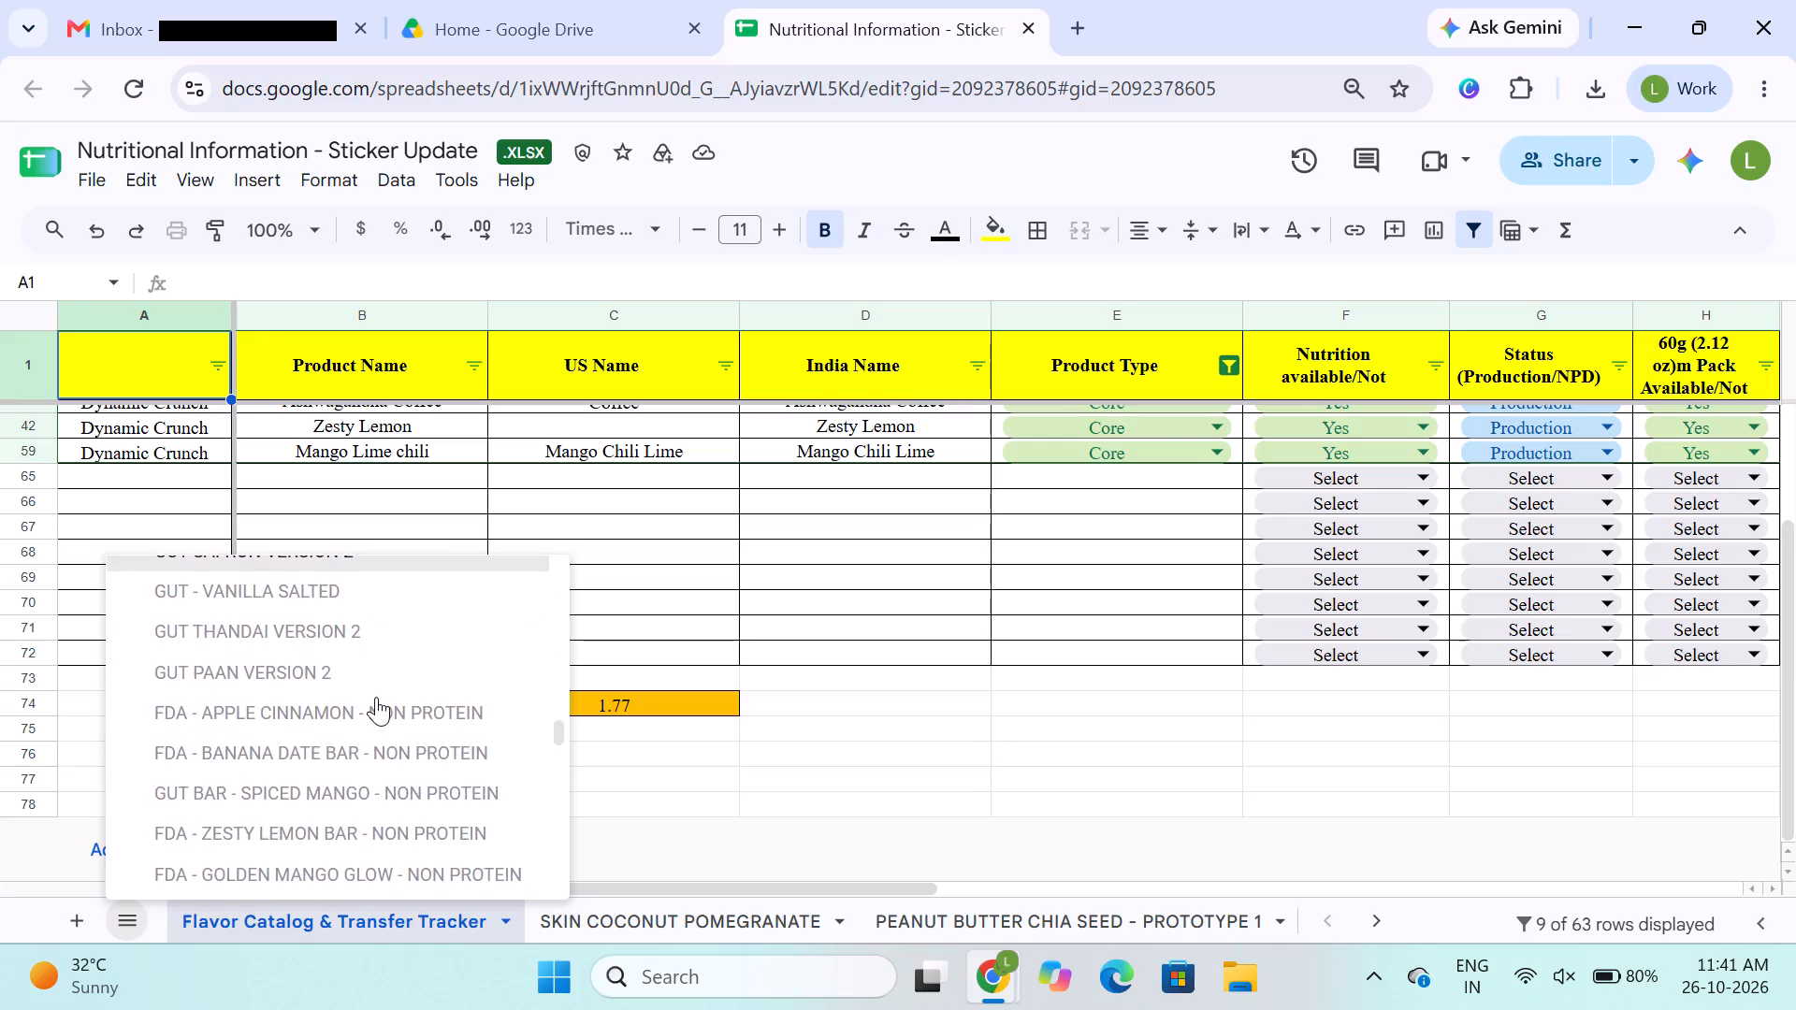
scroll(376, 697, "down", 3)
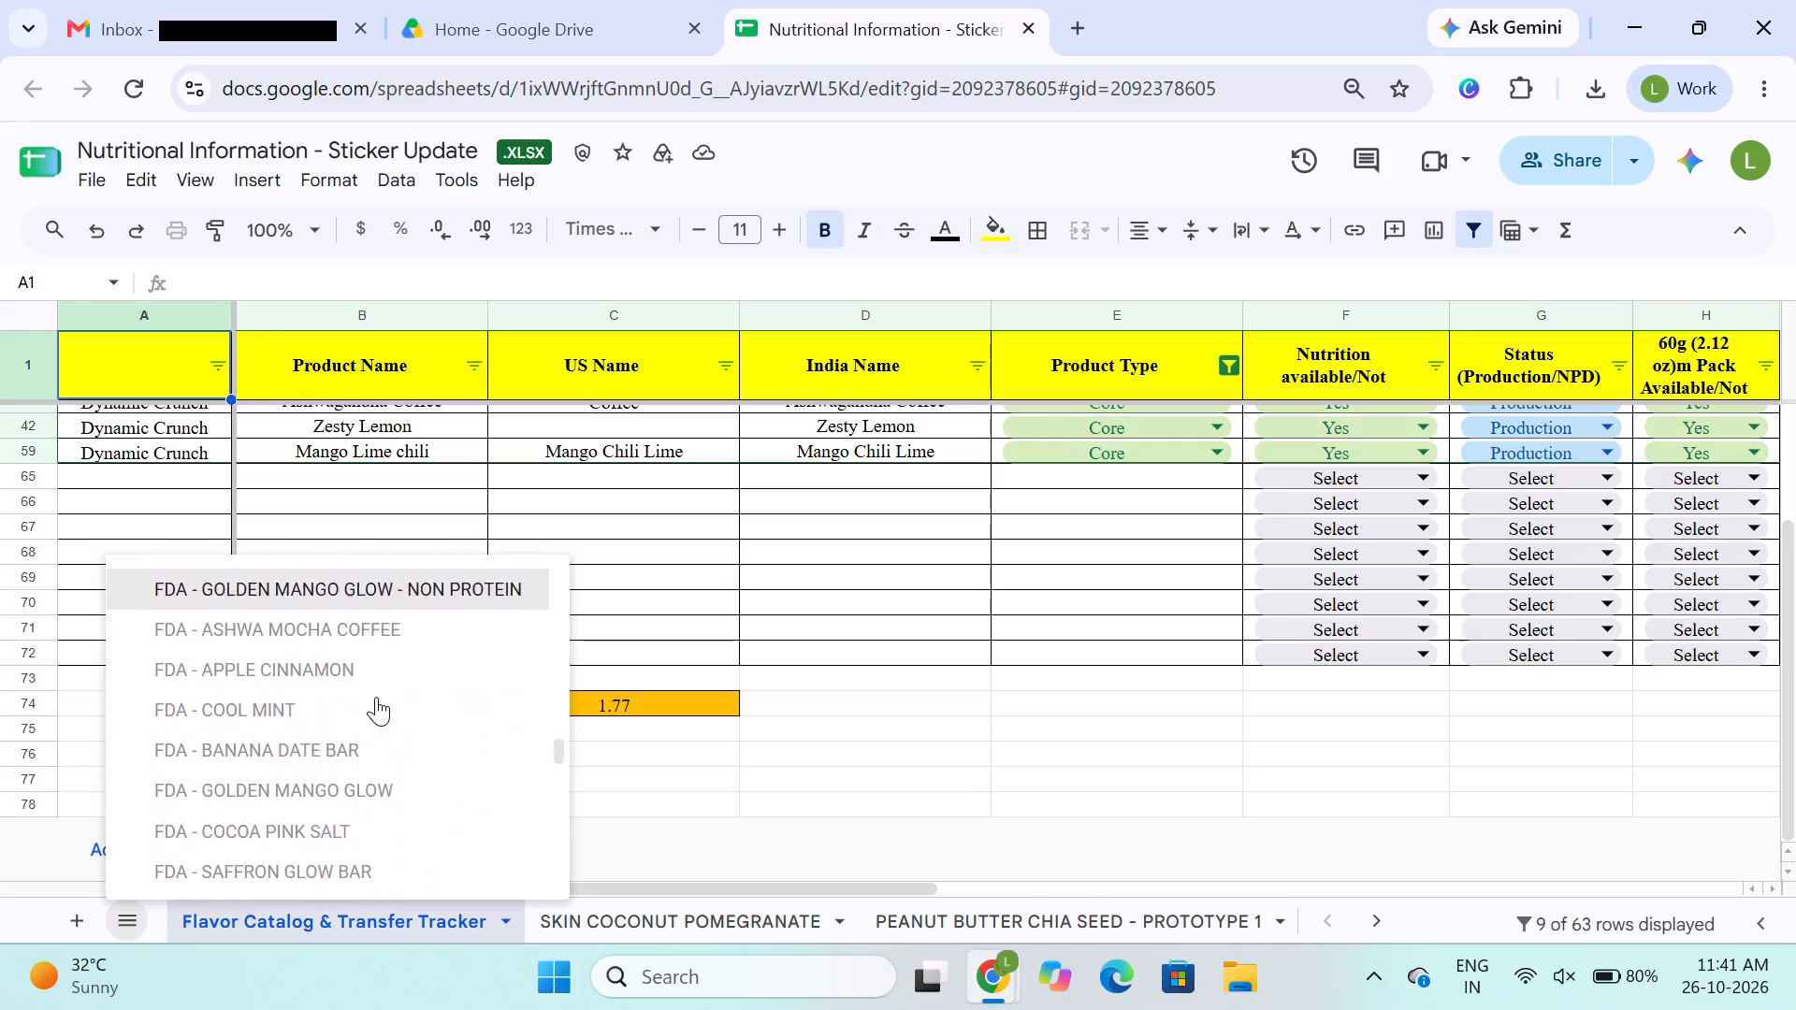
scroll(376, 697, "down", 4)
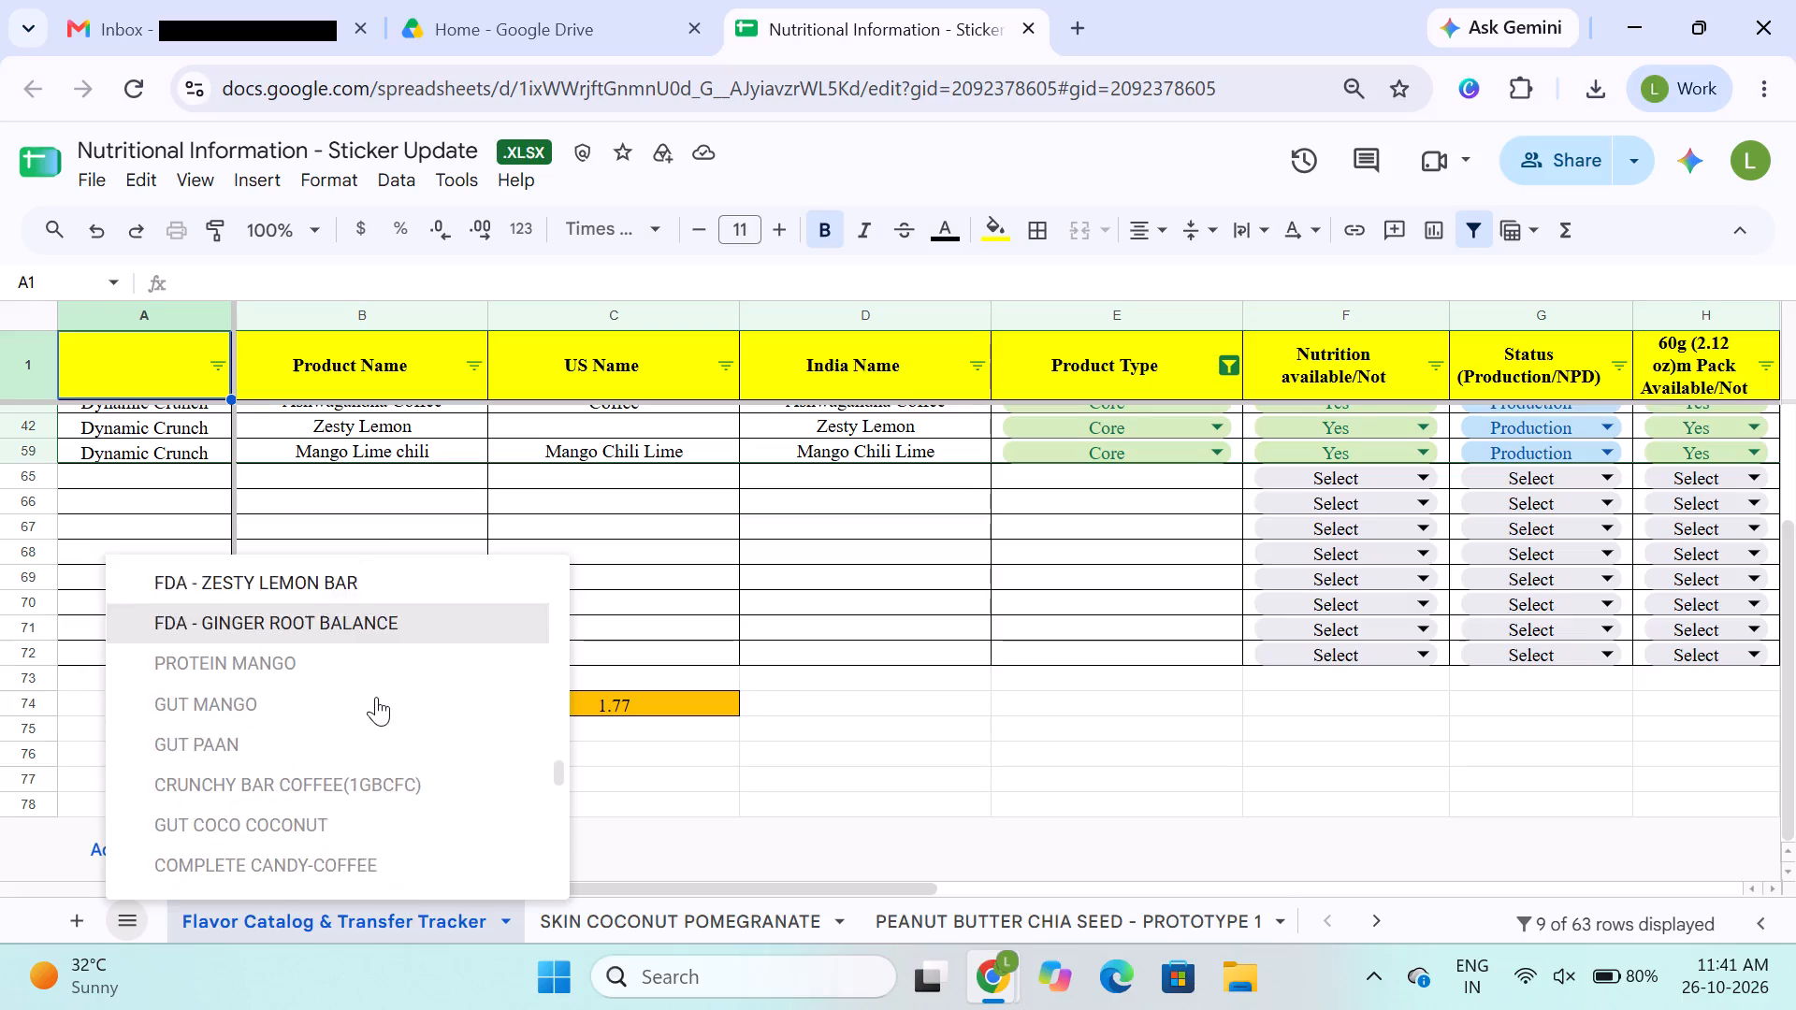
scroll(376, 697, "down", 3)
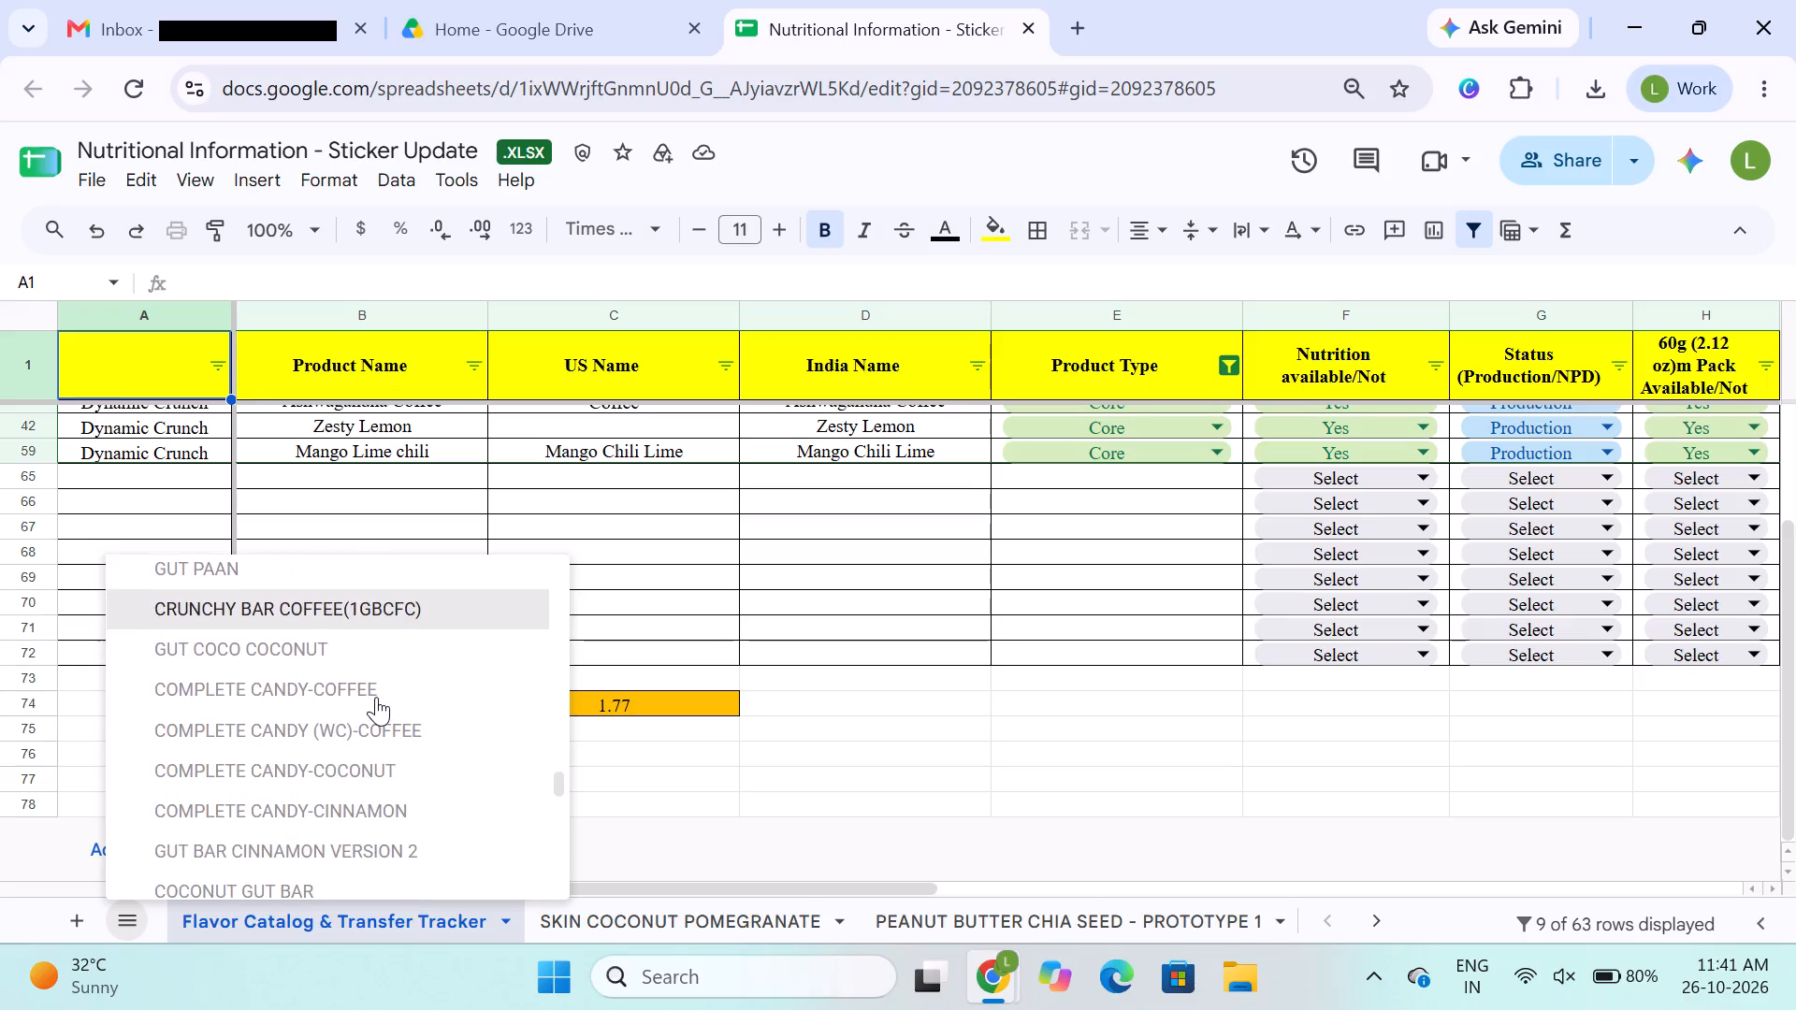
scroll(376, 697, "down", 3)
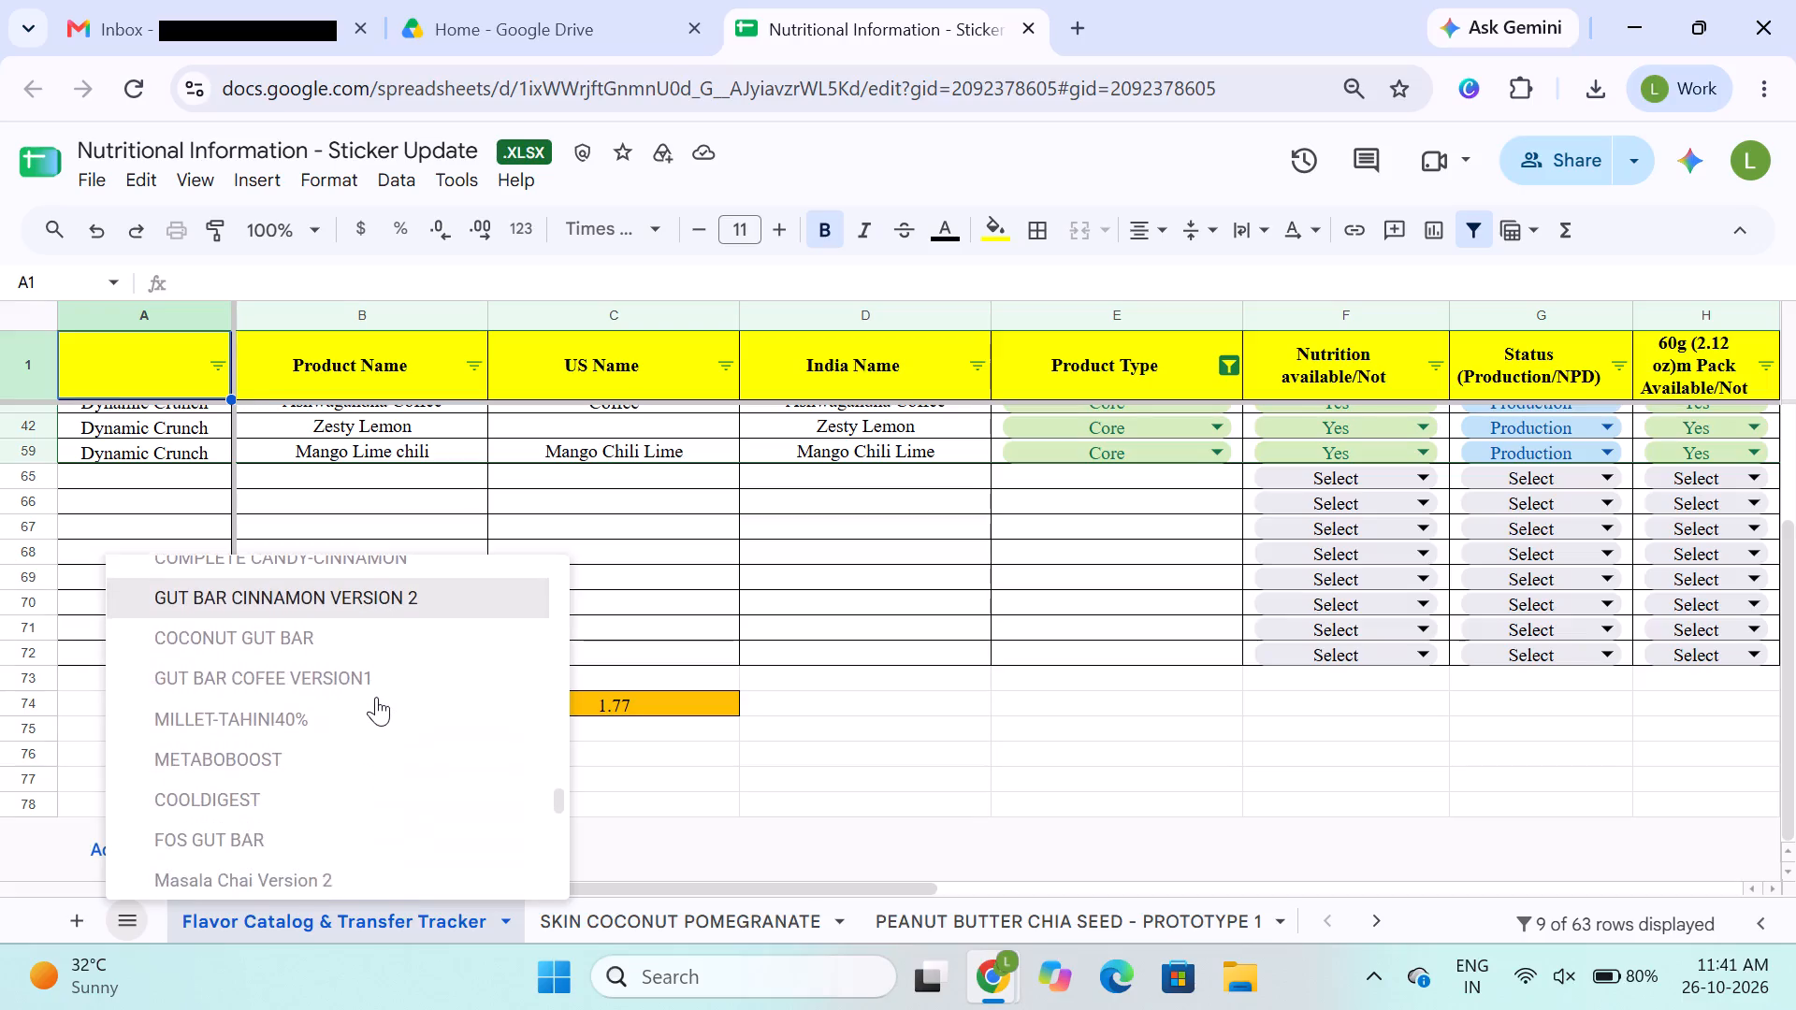
scroll(376, 697, "down", 2)
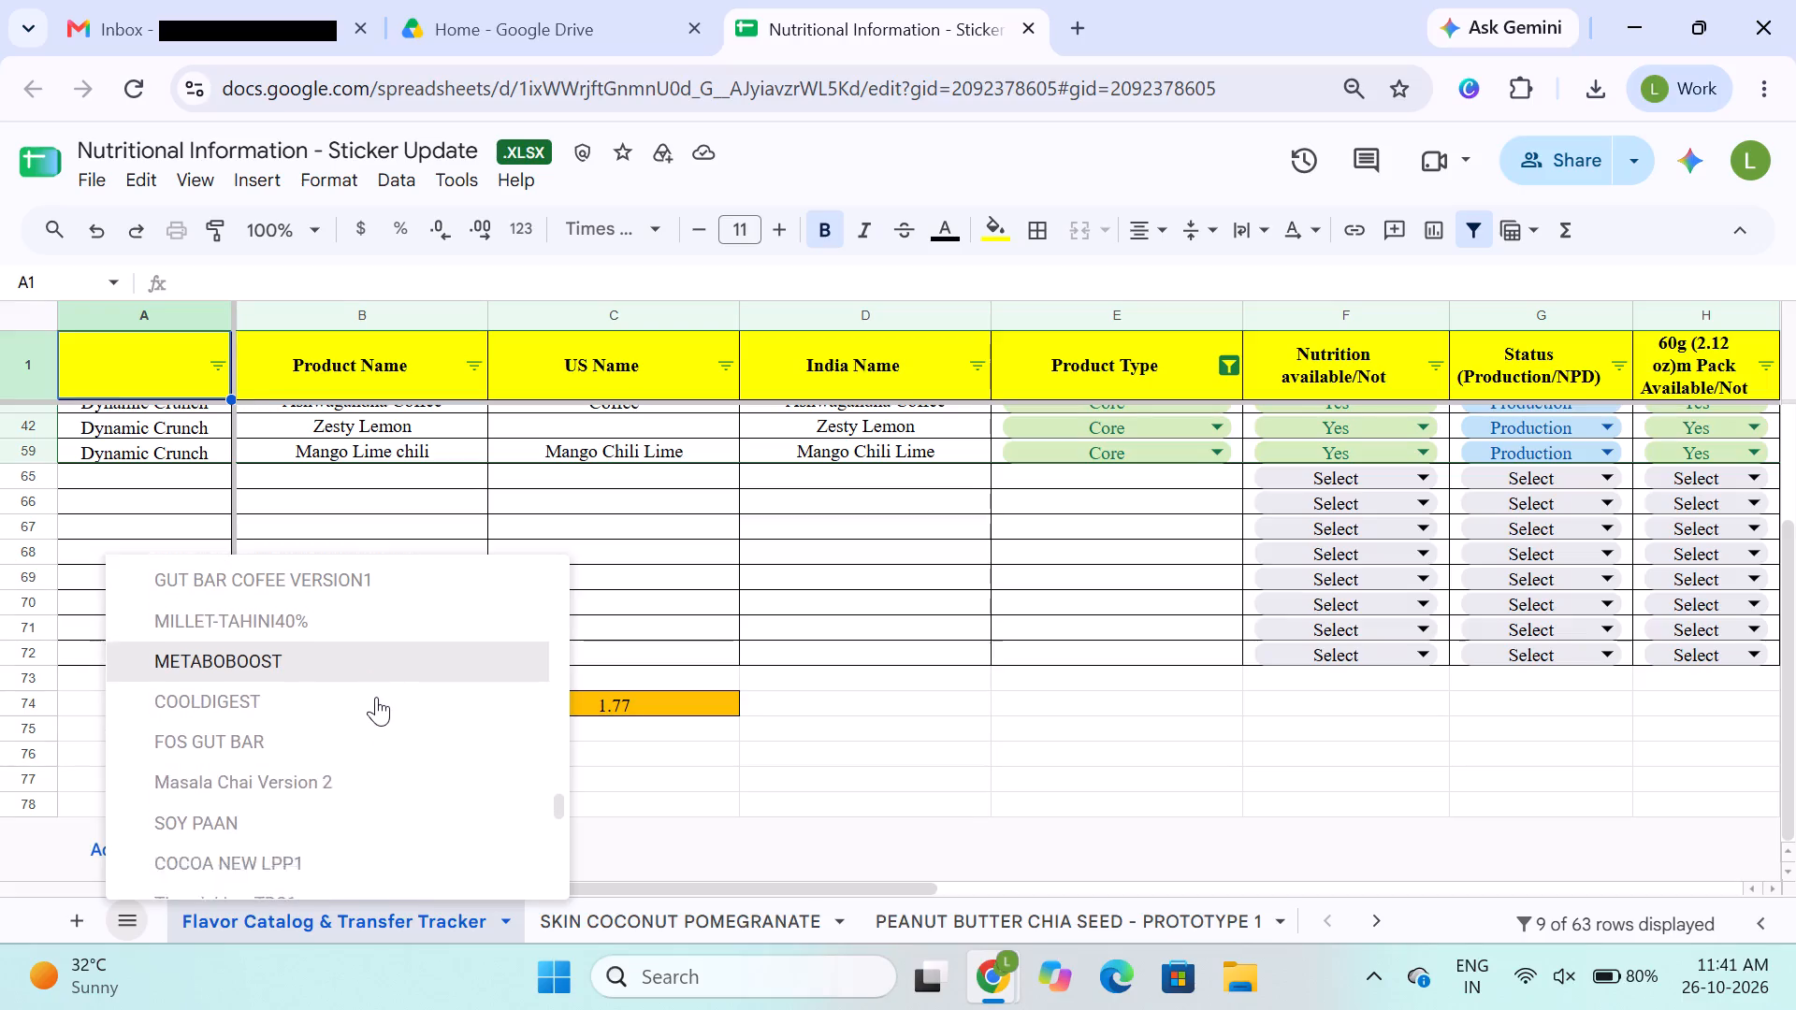
scroll(376, 697, "down", 1)
scroll(376, 697, "up", 1)
scroll(376, 697, "down", 1)
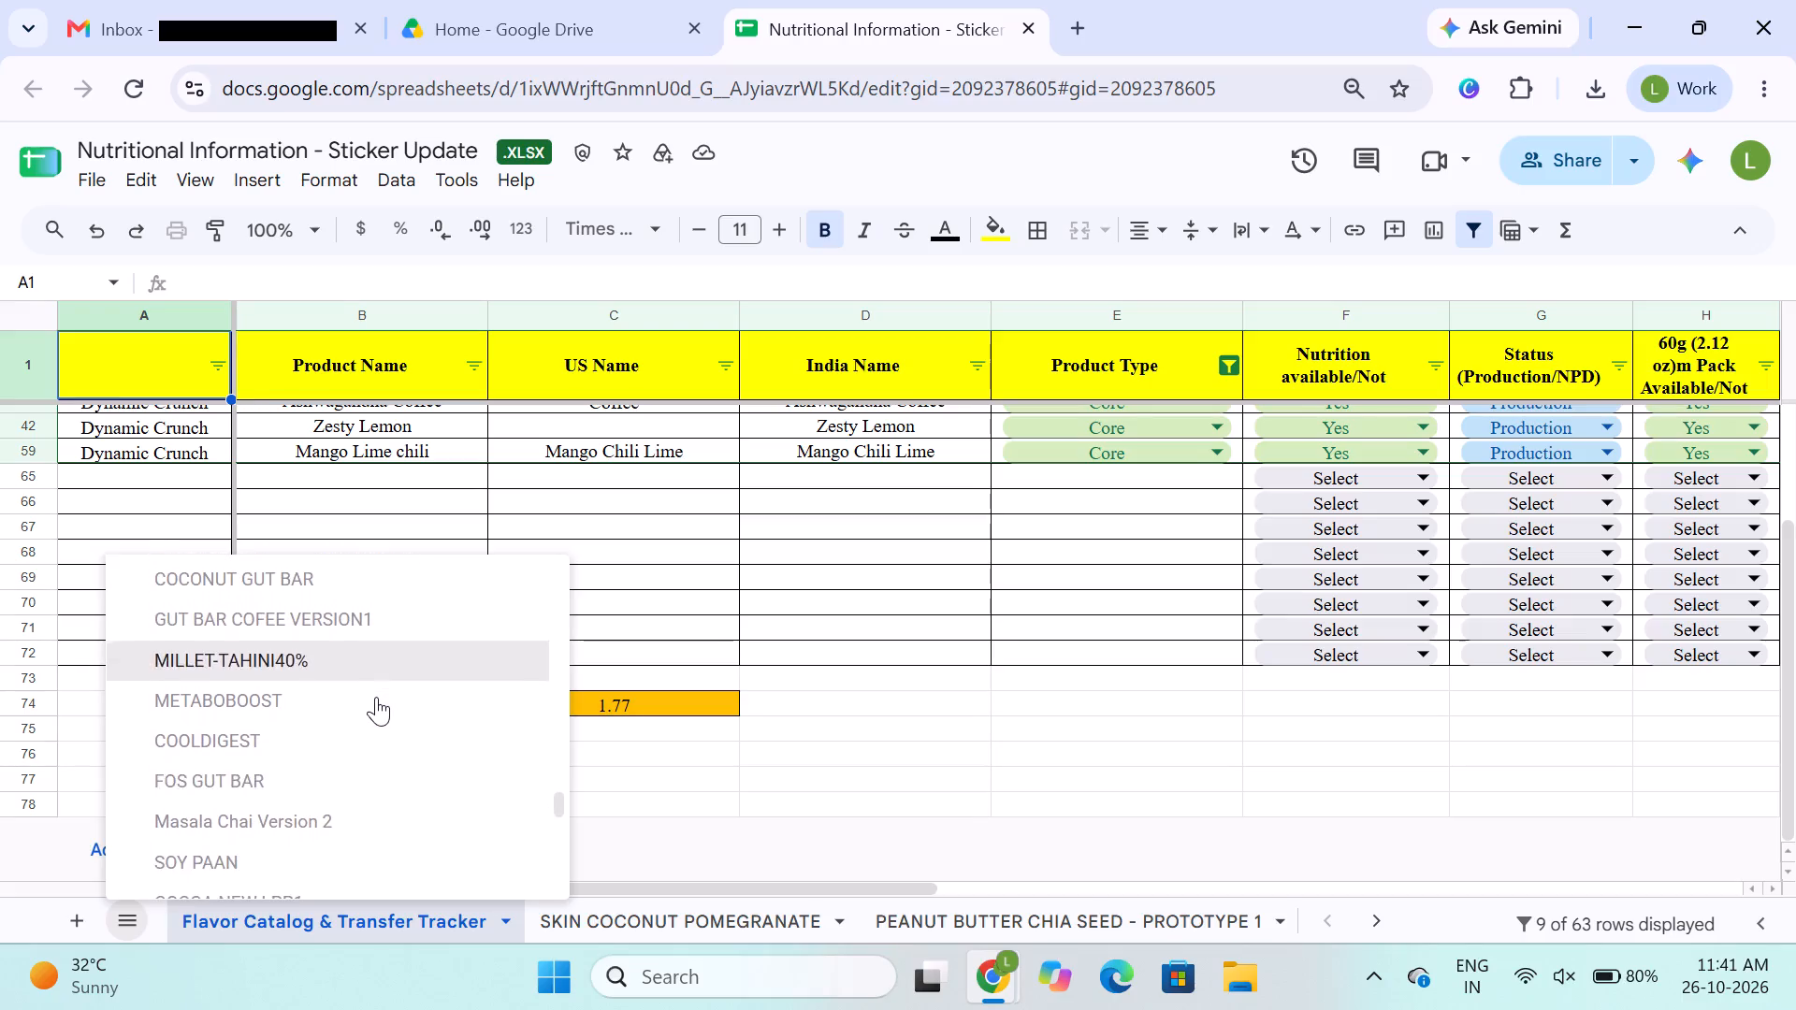
scroll(376, 697, "down", 1)
scroll(376, 697, "up", 1)
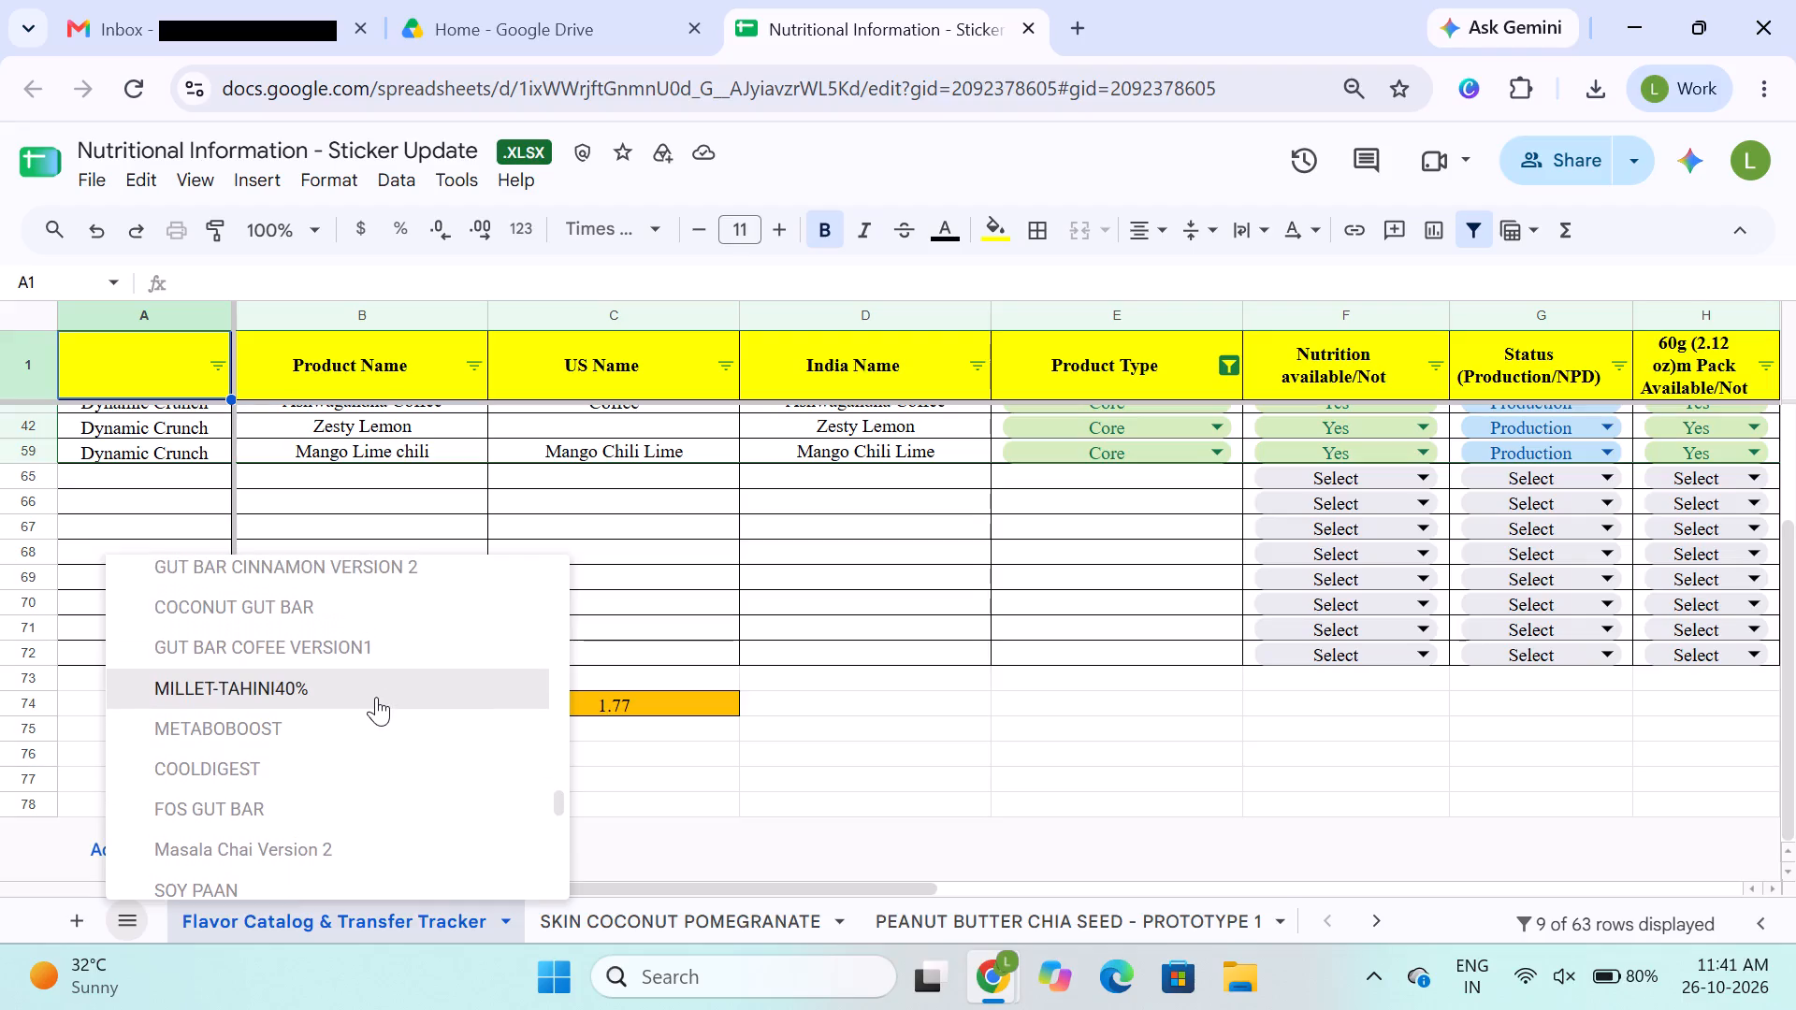
scroll(376, 697, "down", 1)
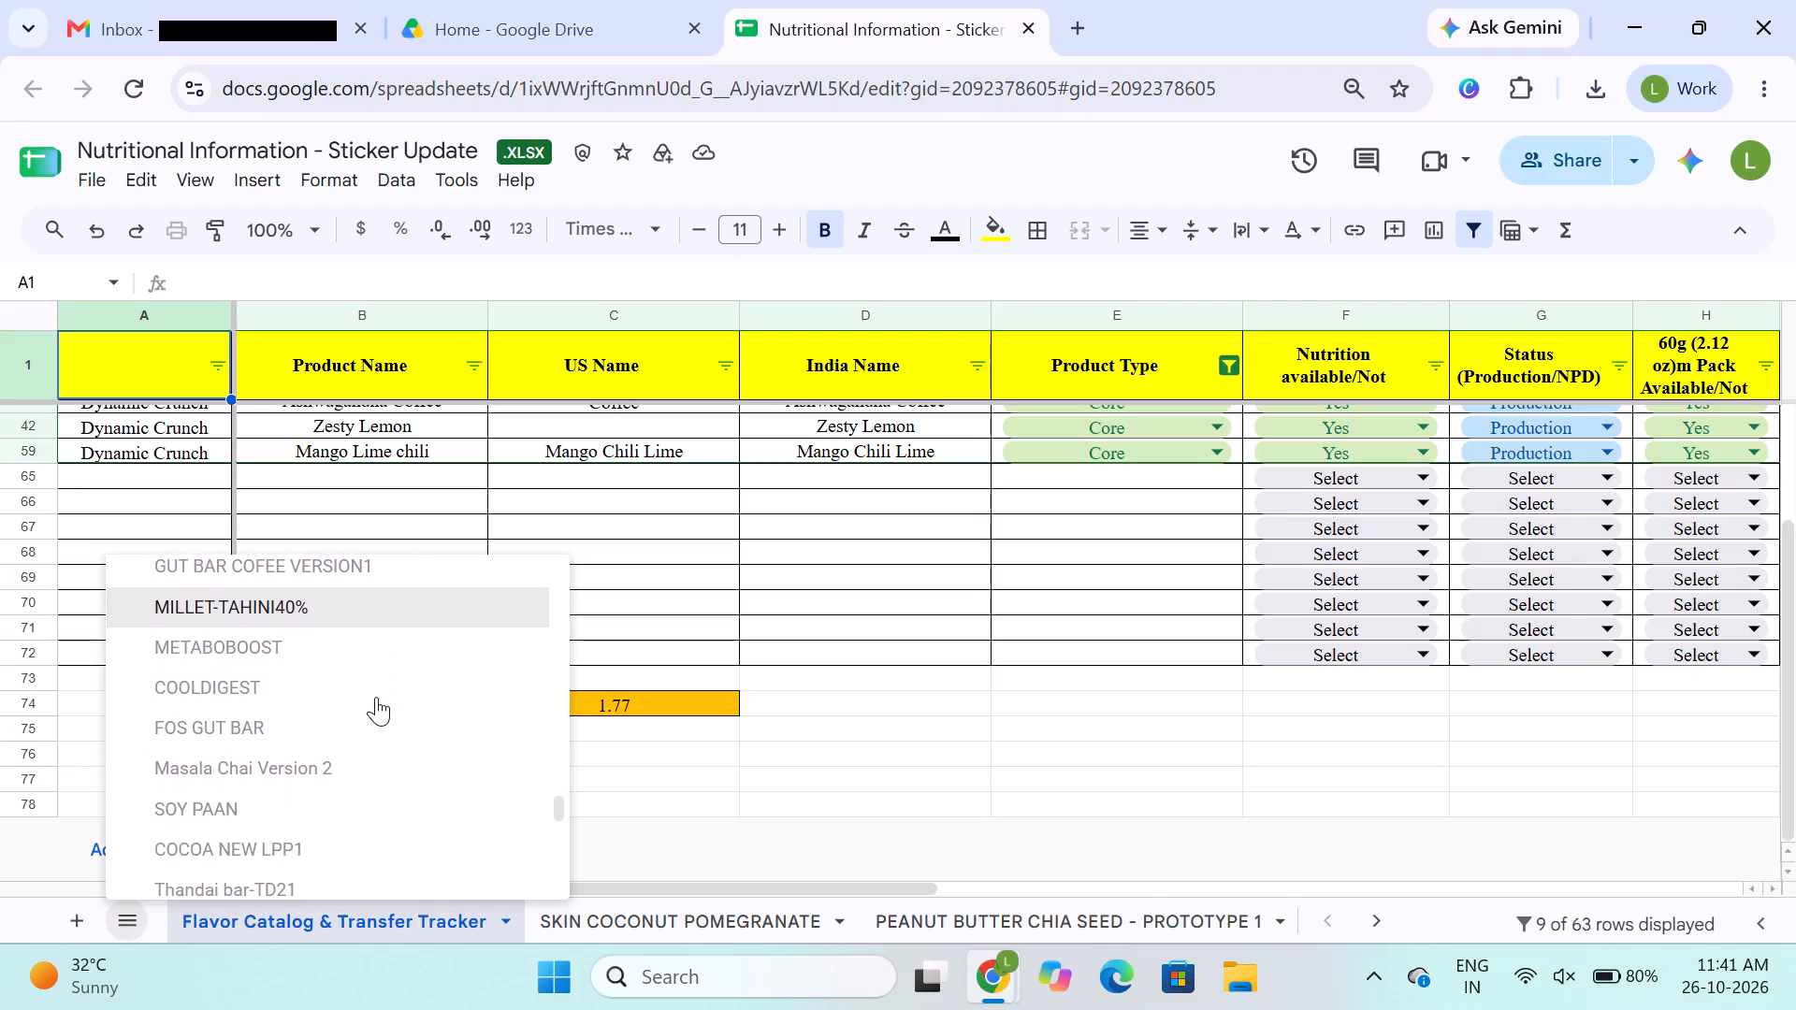
scroll(376, 697, "down", 3)
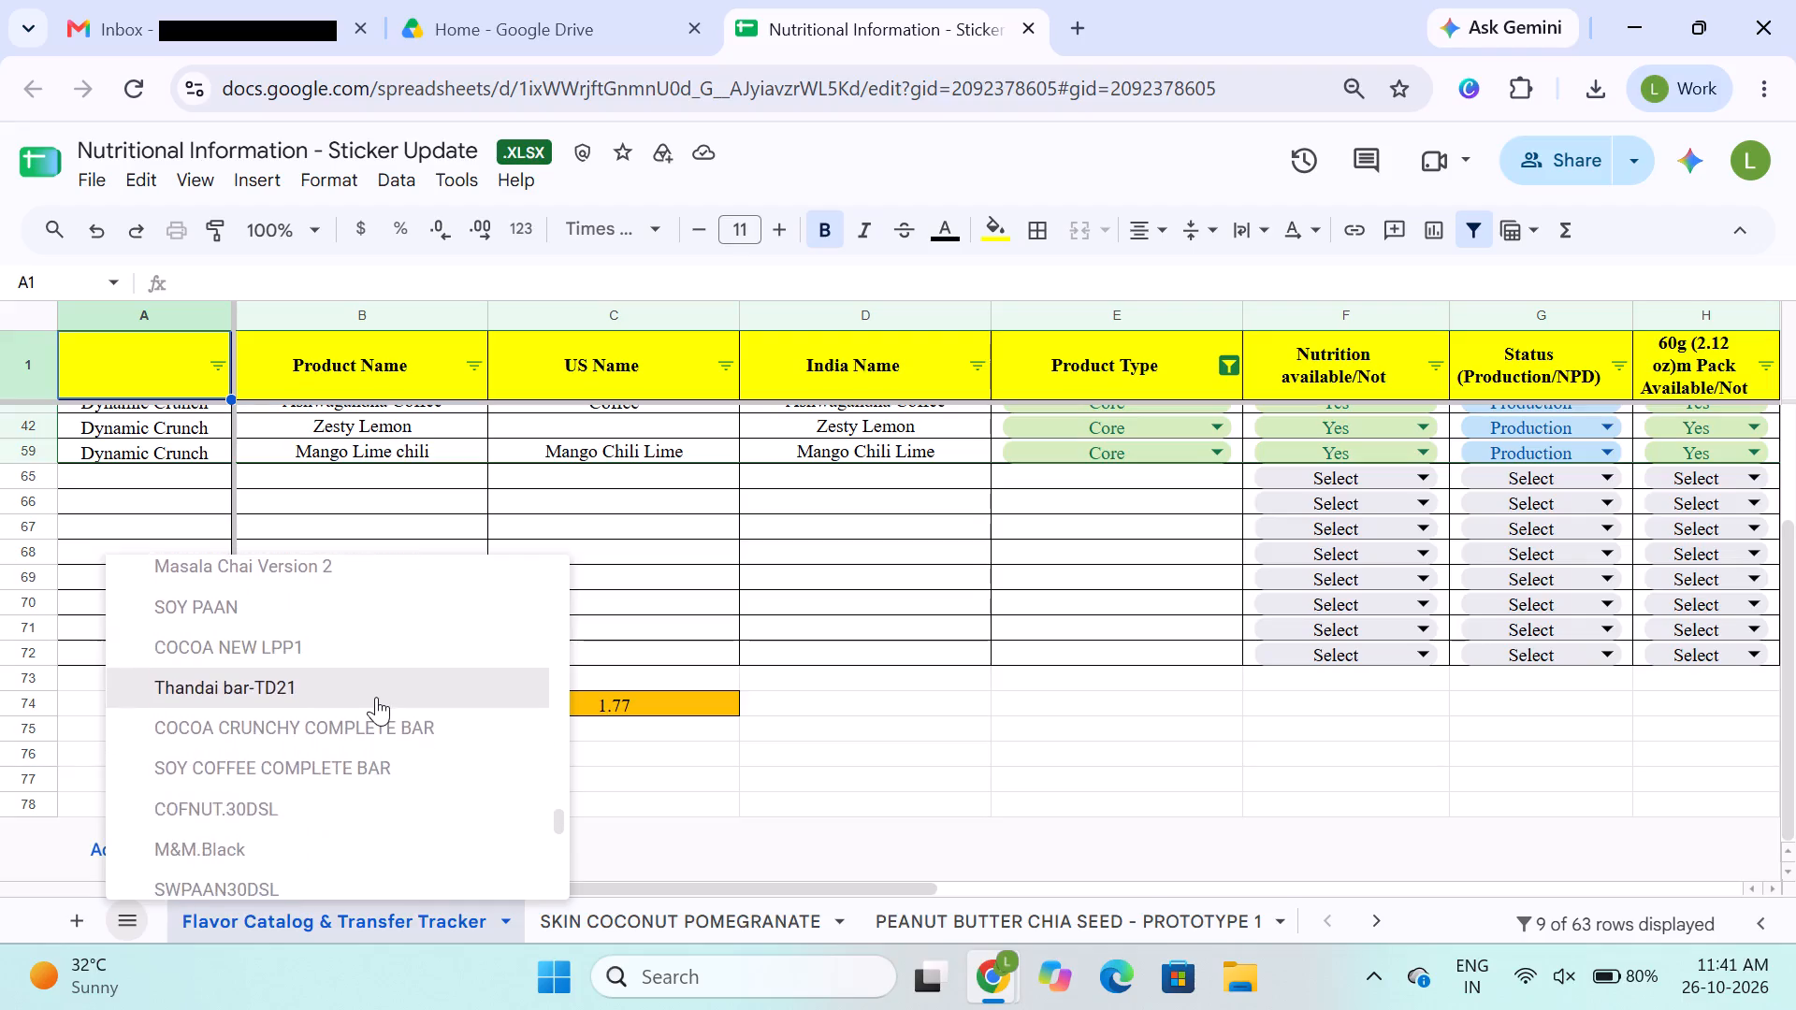
scroll(376, 697, "down", 2)
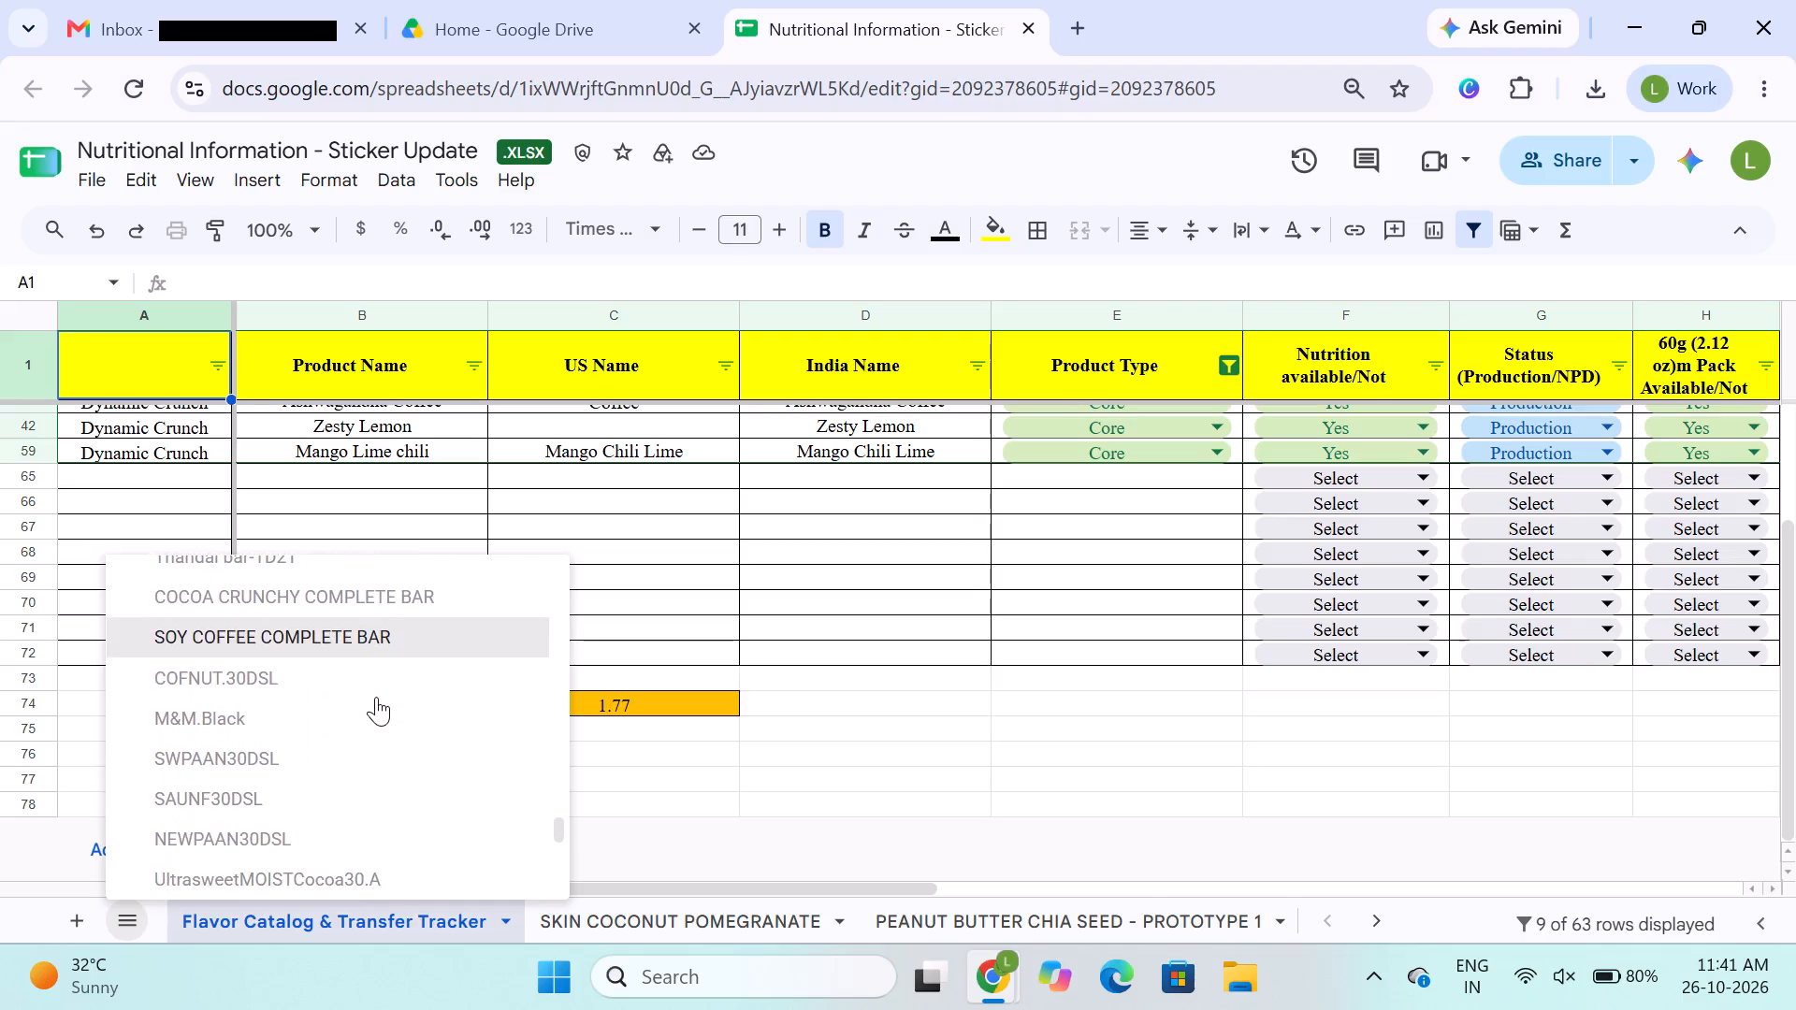
scroll(376, 697, "down", 3)
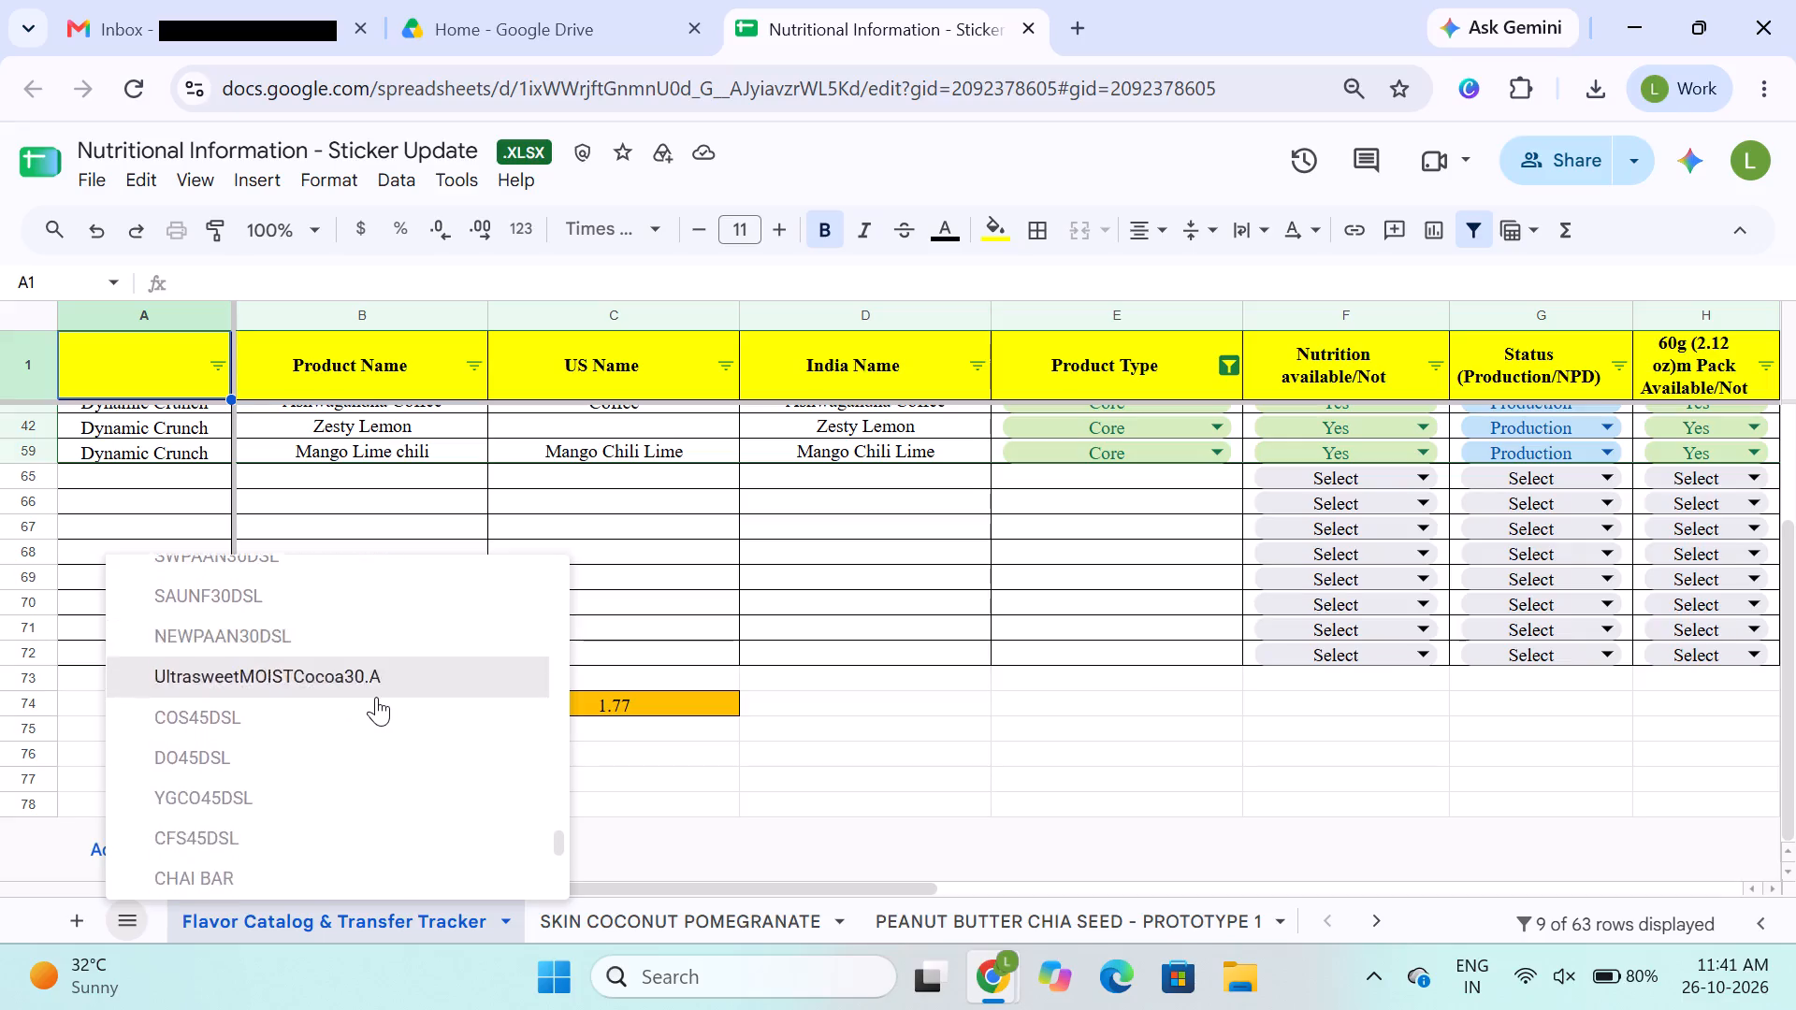
scroll(376, 697, "down", 4)
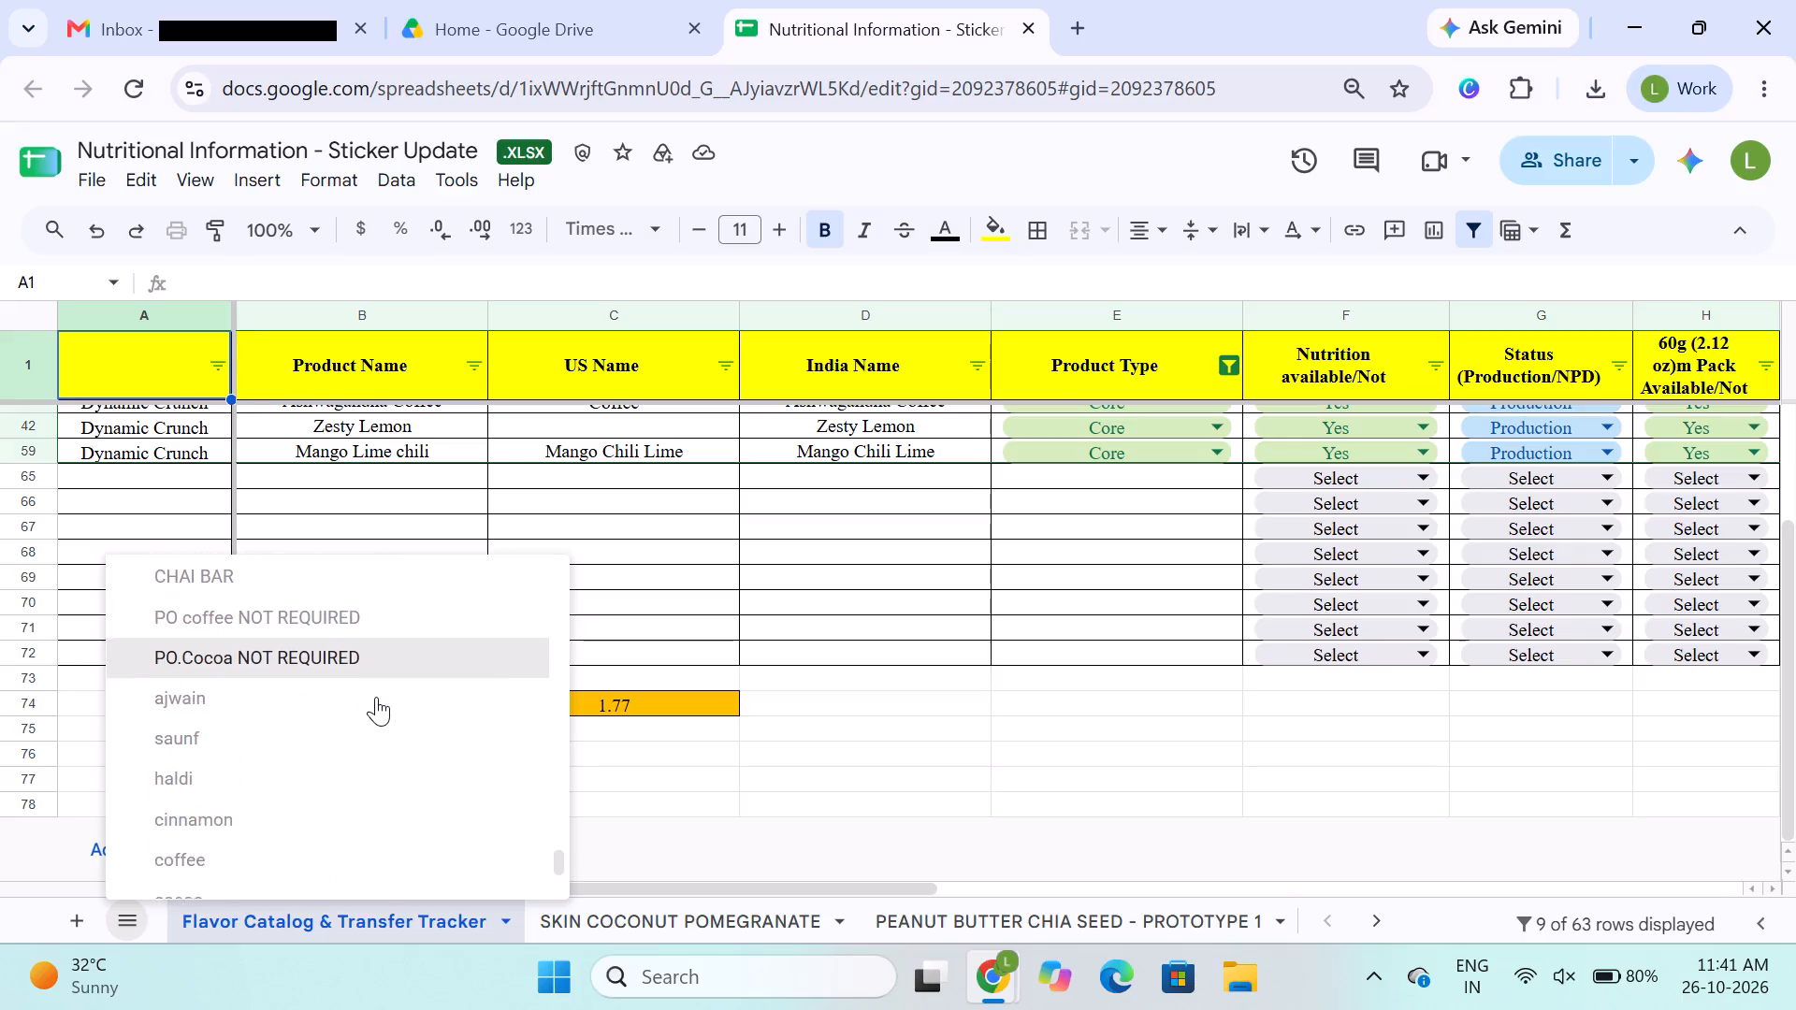
scroll(376, 697, "down", 1)
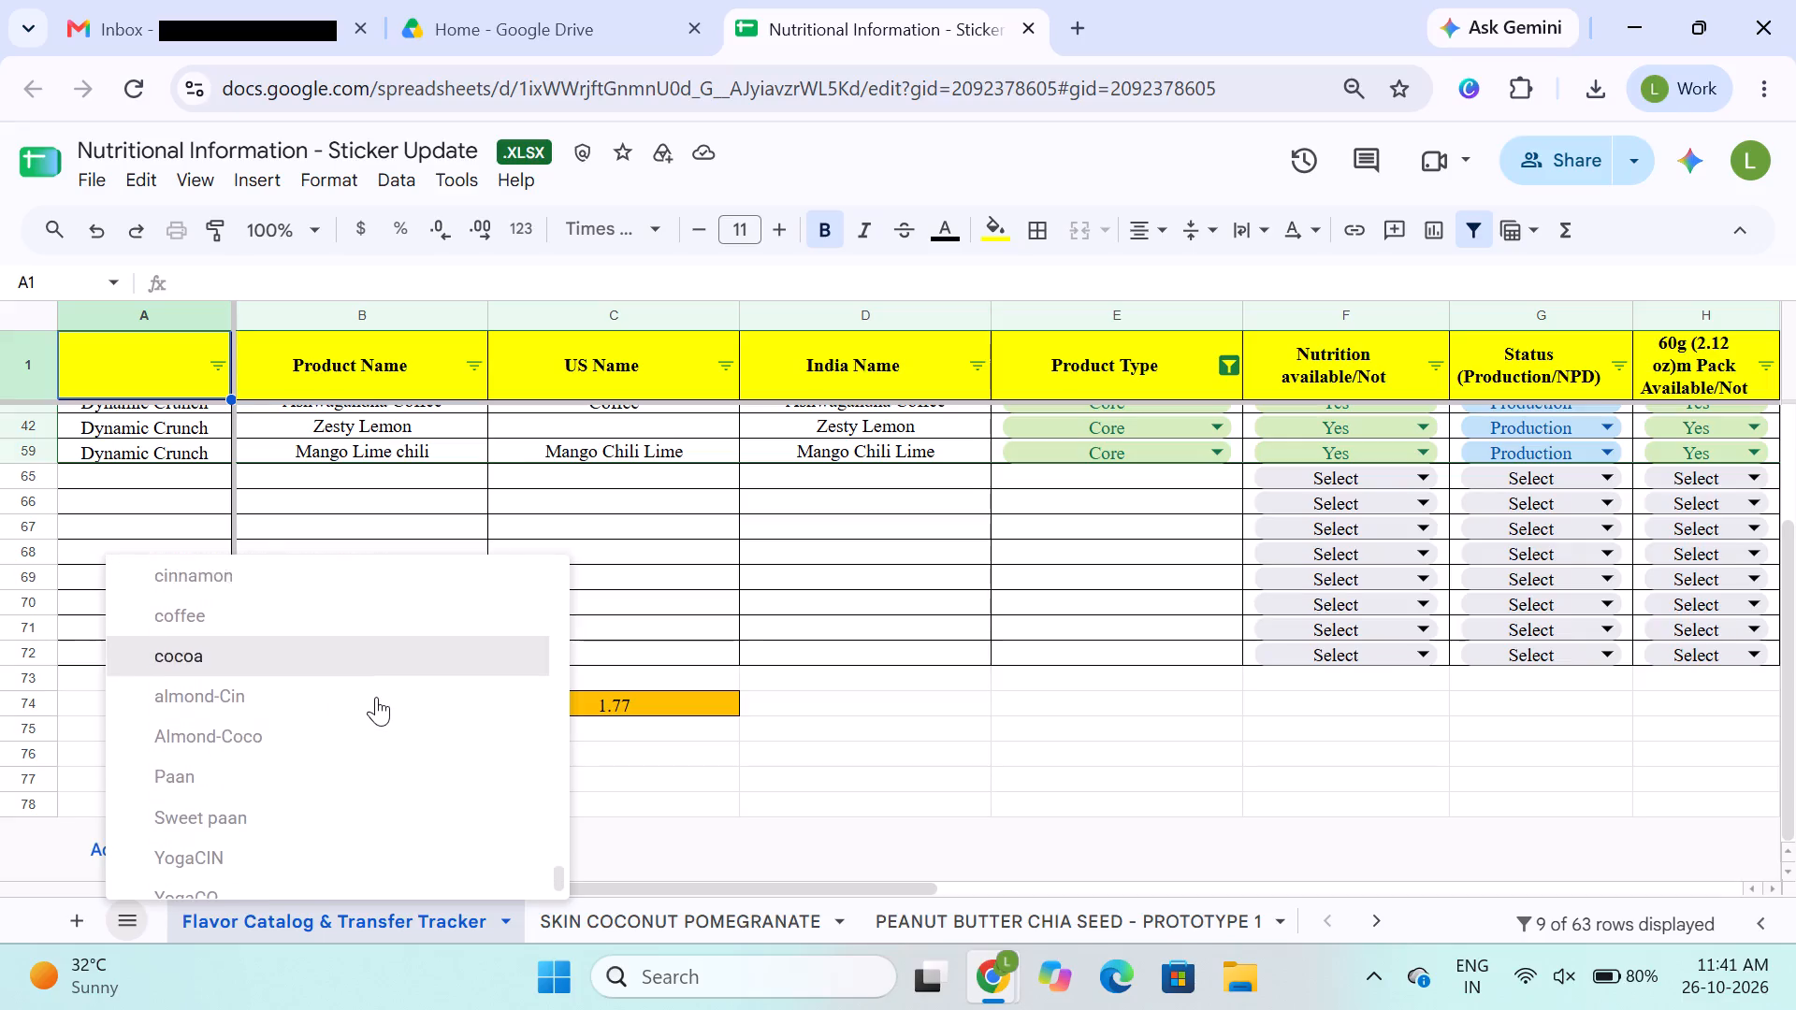
scroll(376, 697, "down", 3)
scroll(376, 697, "up", 6)
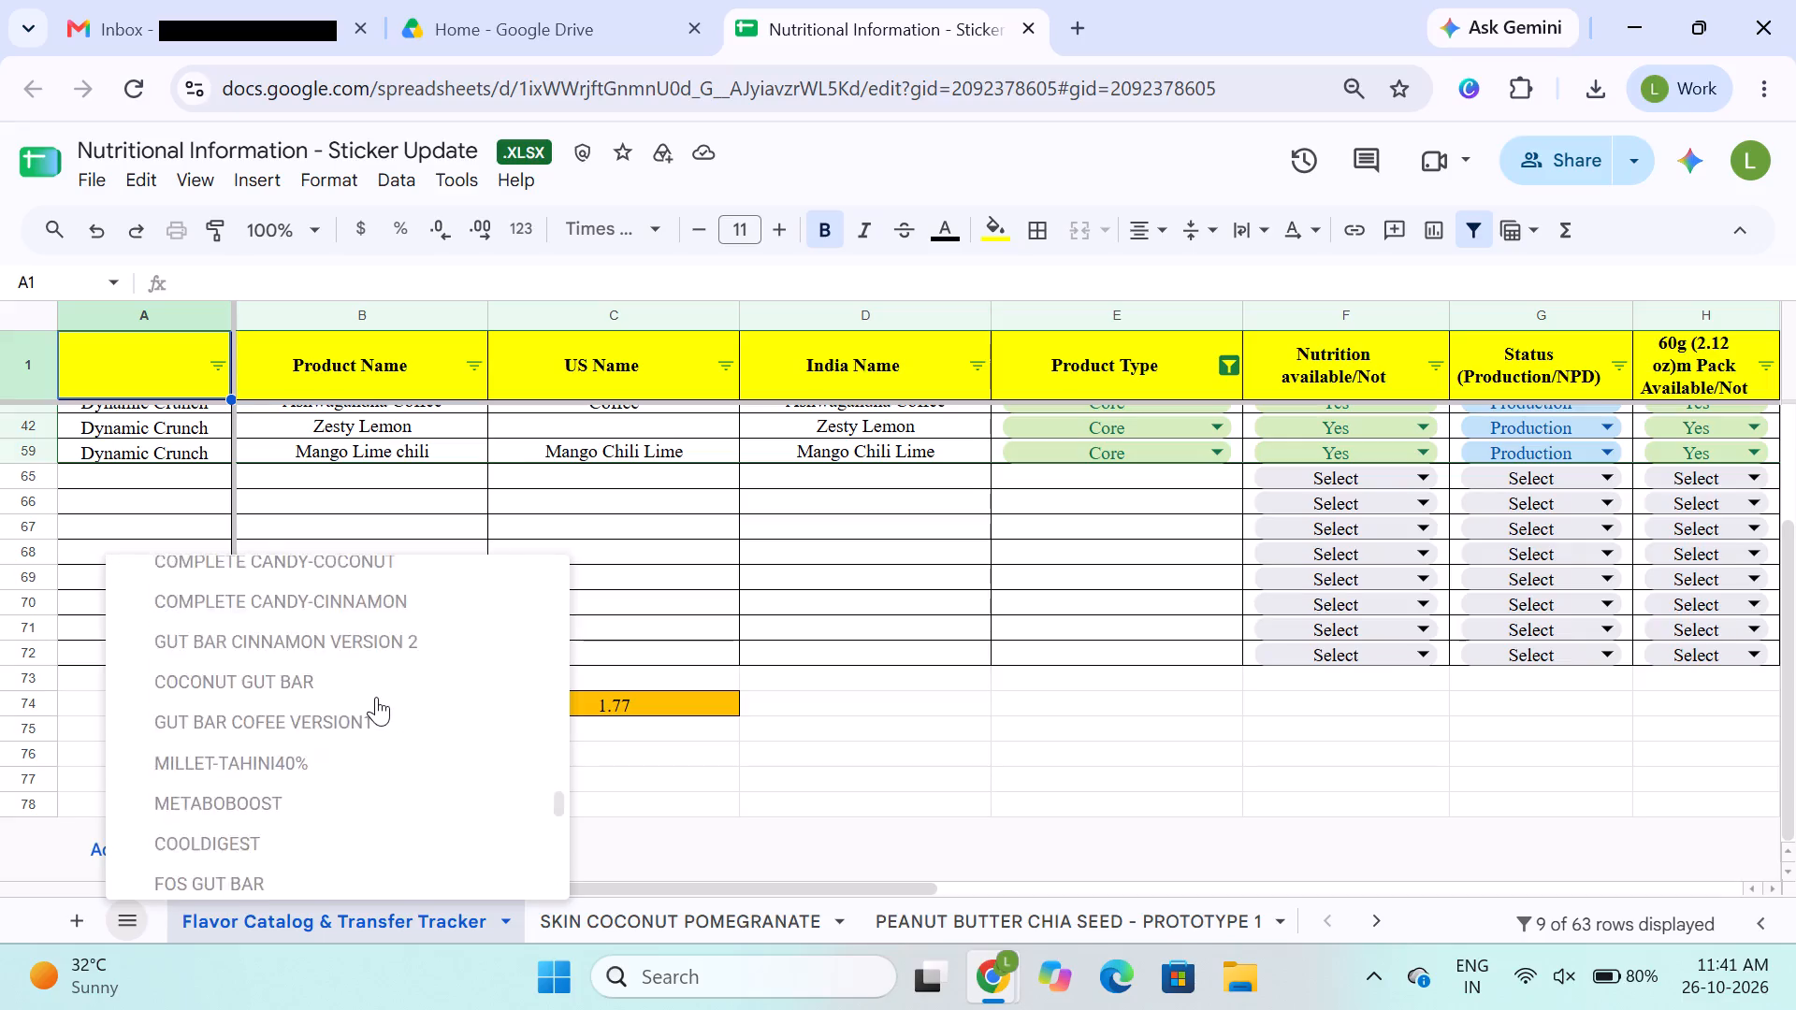
Close the full sheet list and browse the workbook's visible sheets from the Flavor Catalog & Transfer Tracker through the skin and crunchy products.
scroll(376, 697, "up", 17)
left_click(908, 785)
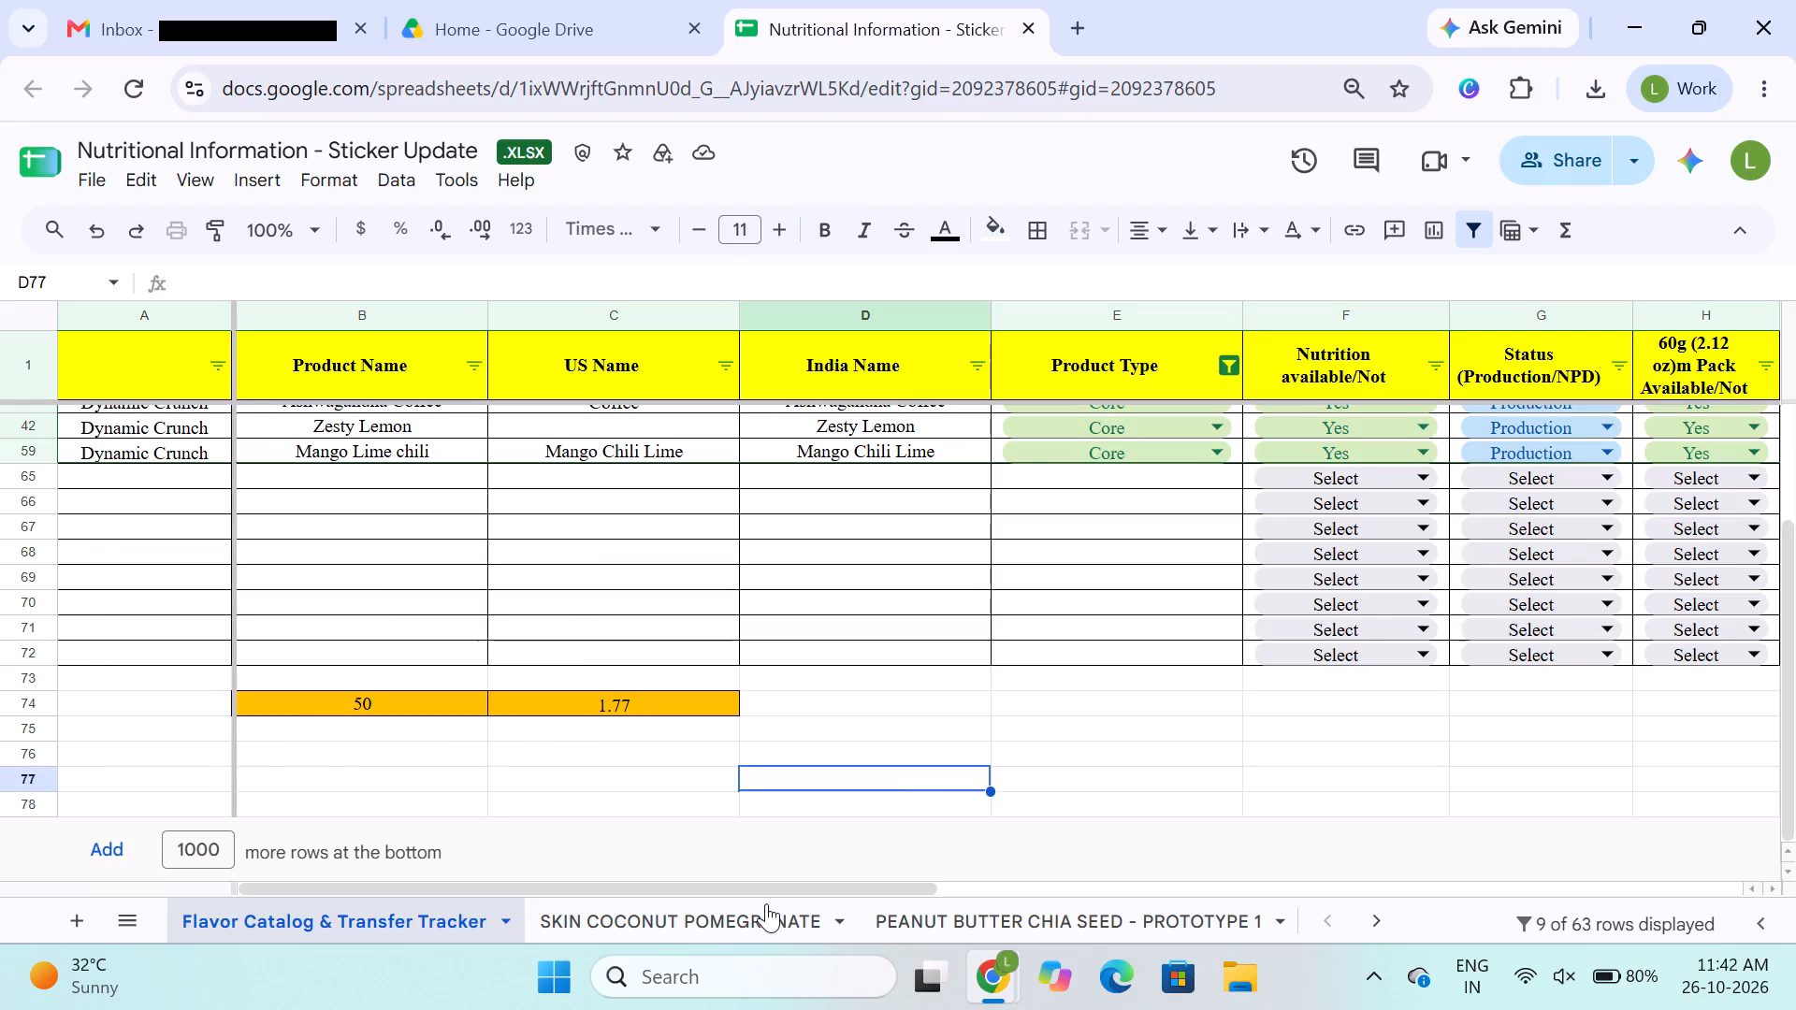
scroll(766, 903, "left", 2)
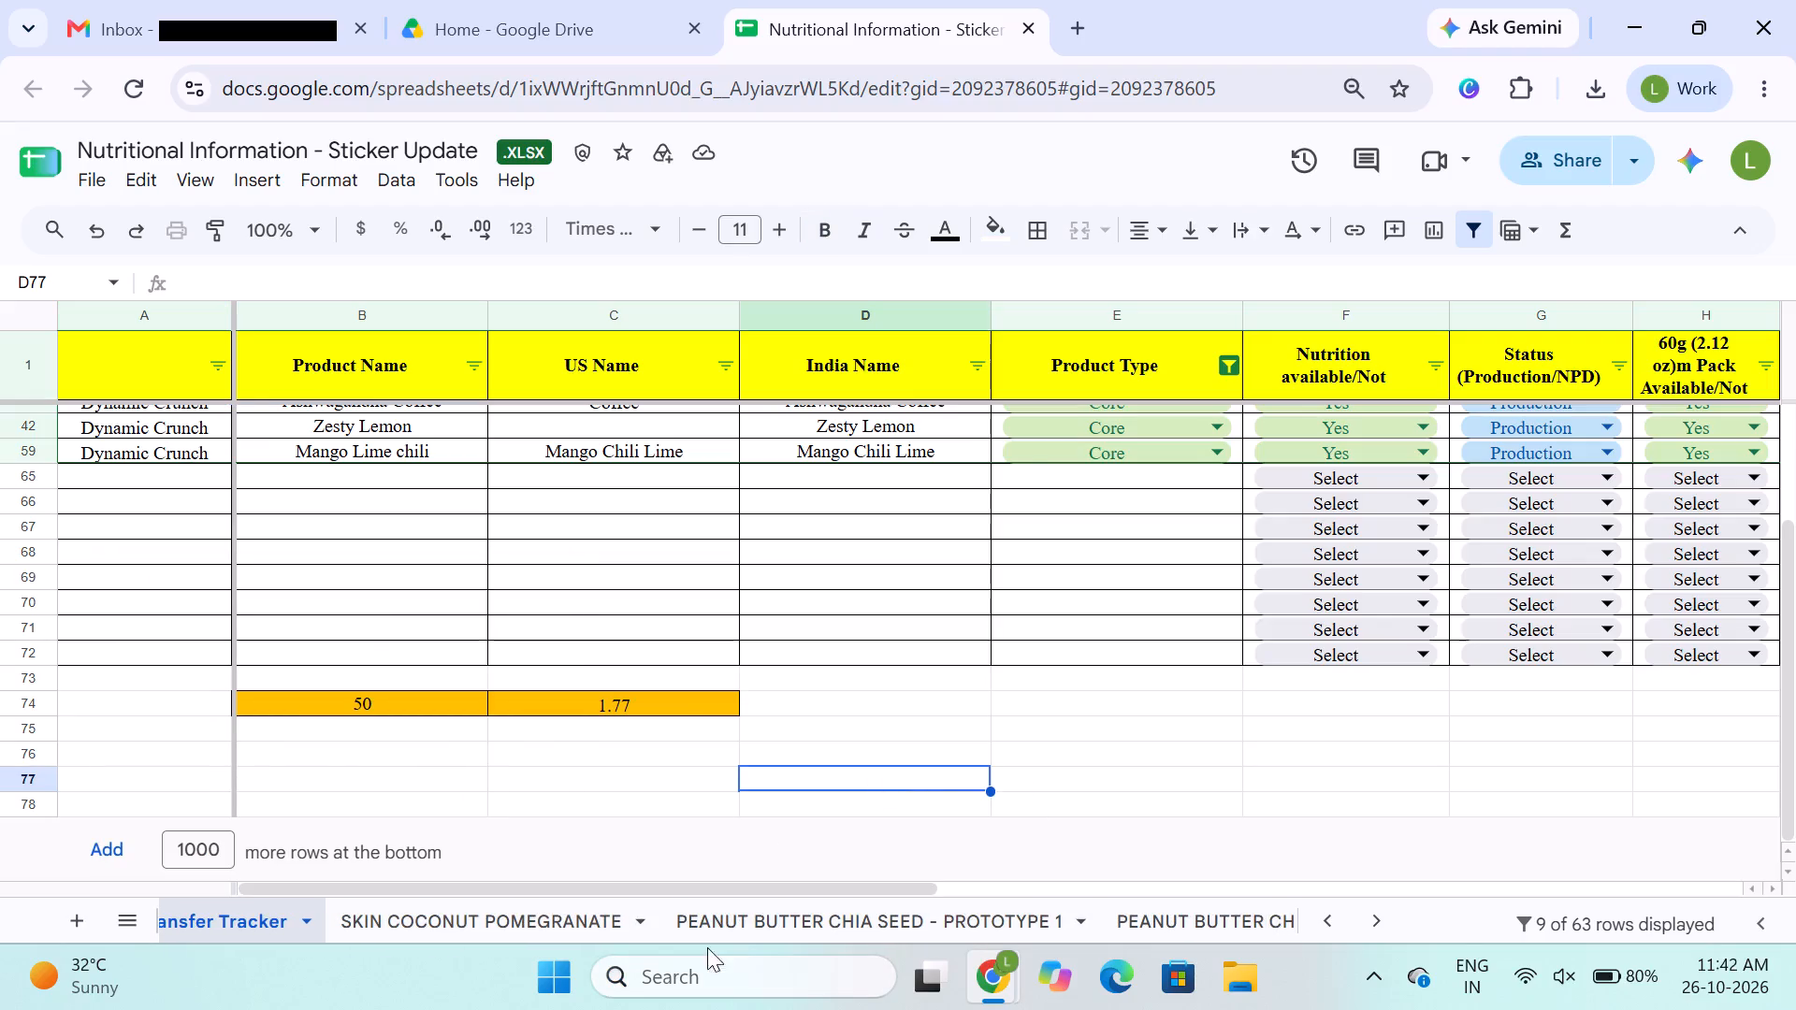
scroll(744, 934, "left", 3)
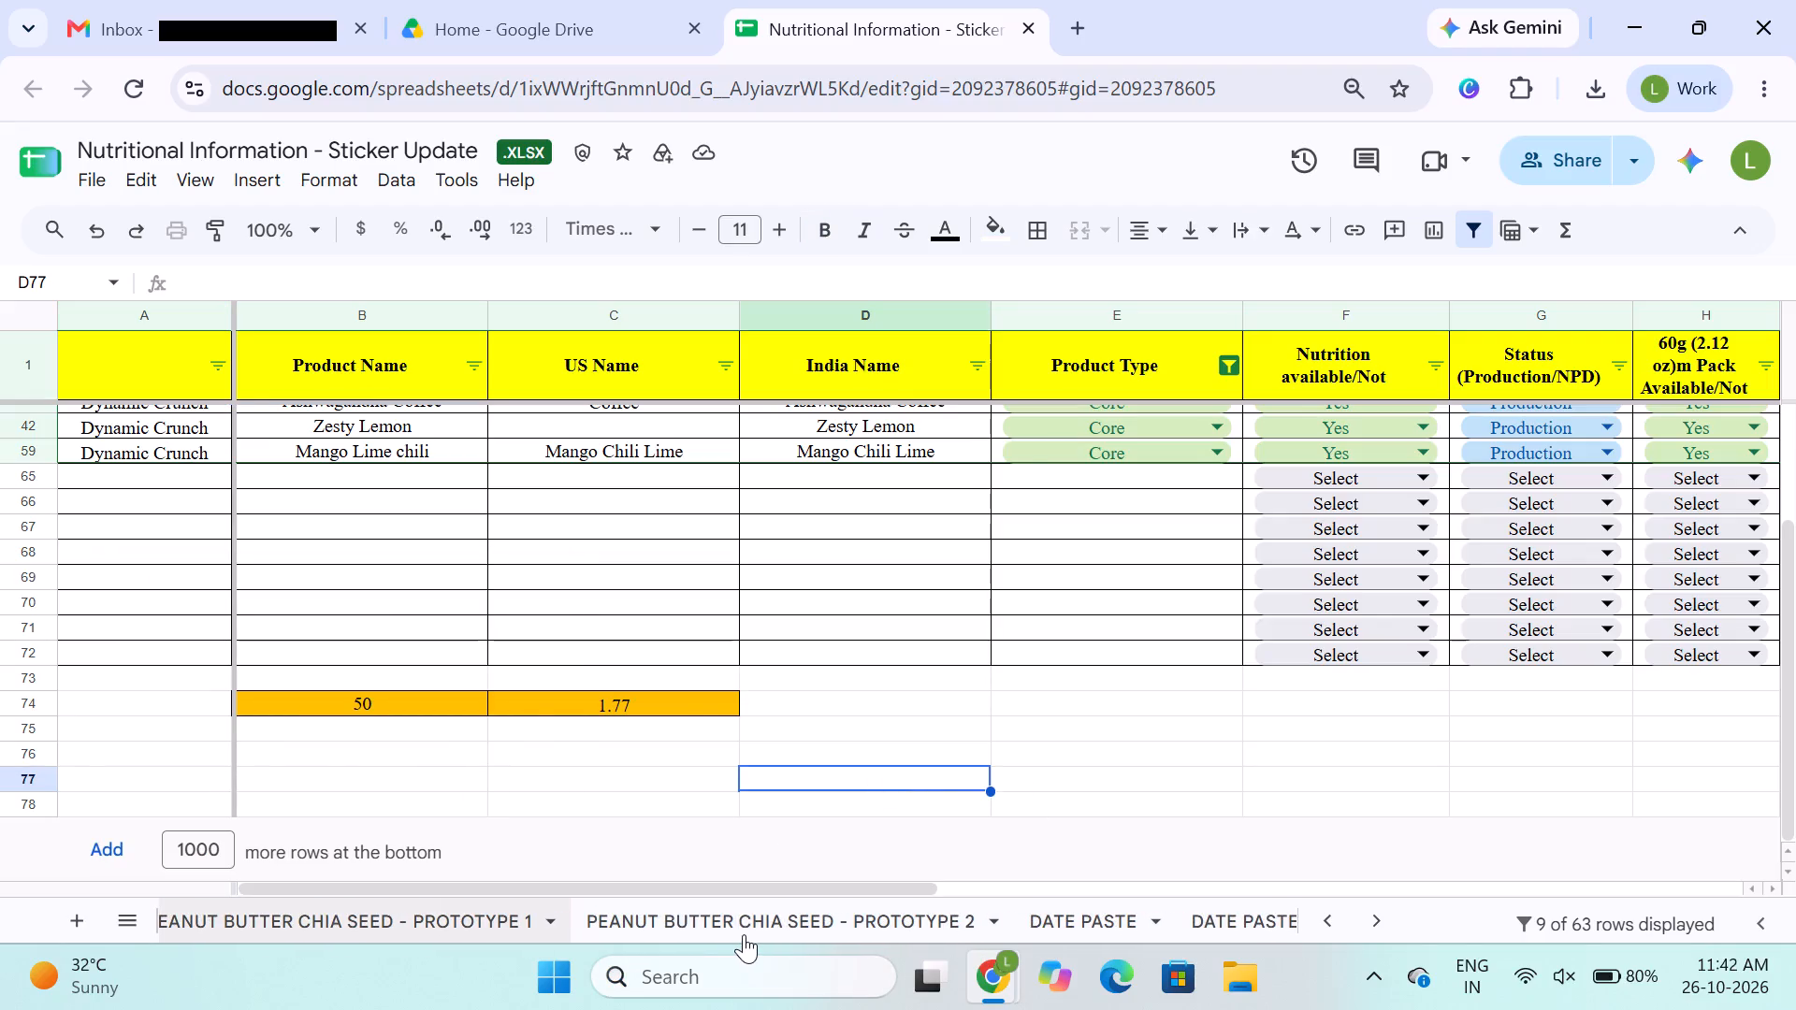
scroll(744, 934, "left", 4)
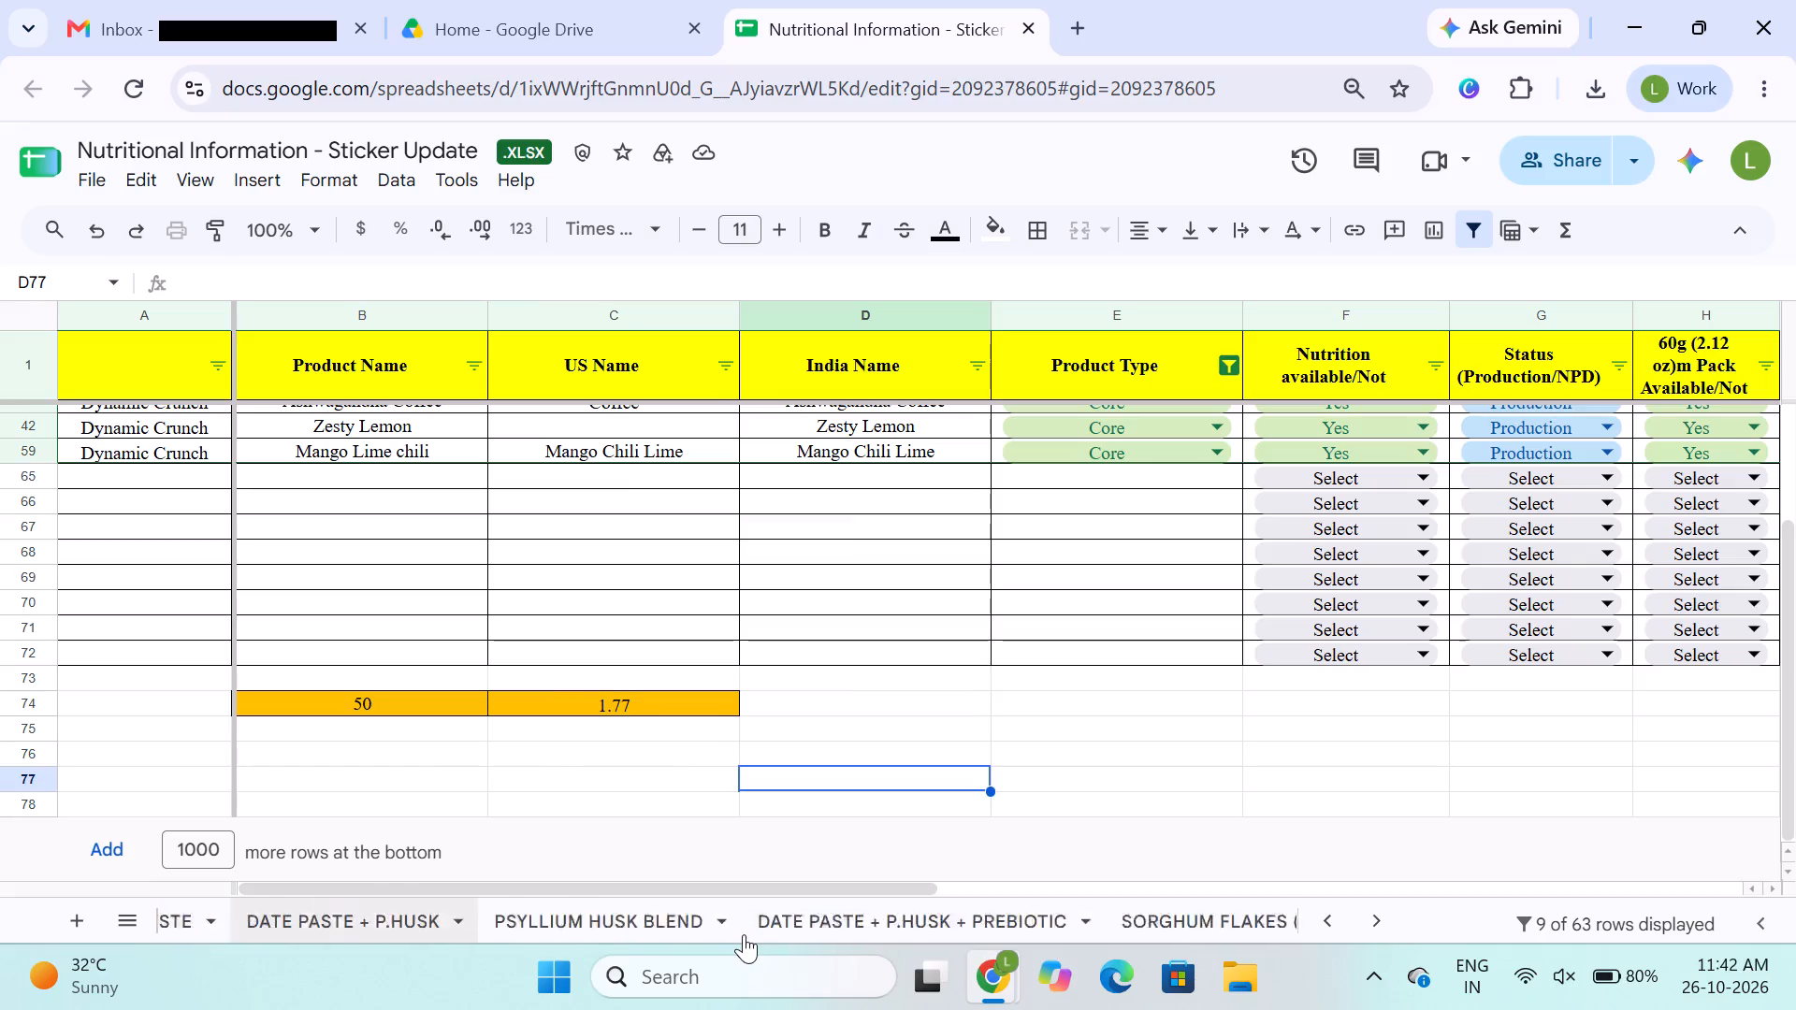
scroll(744, 934, "left", 9)
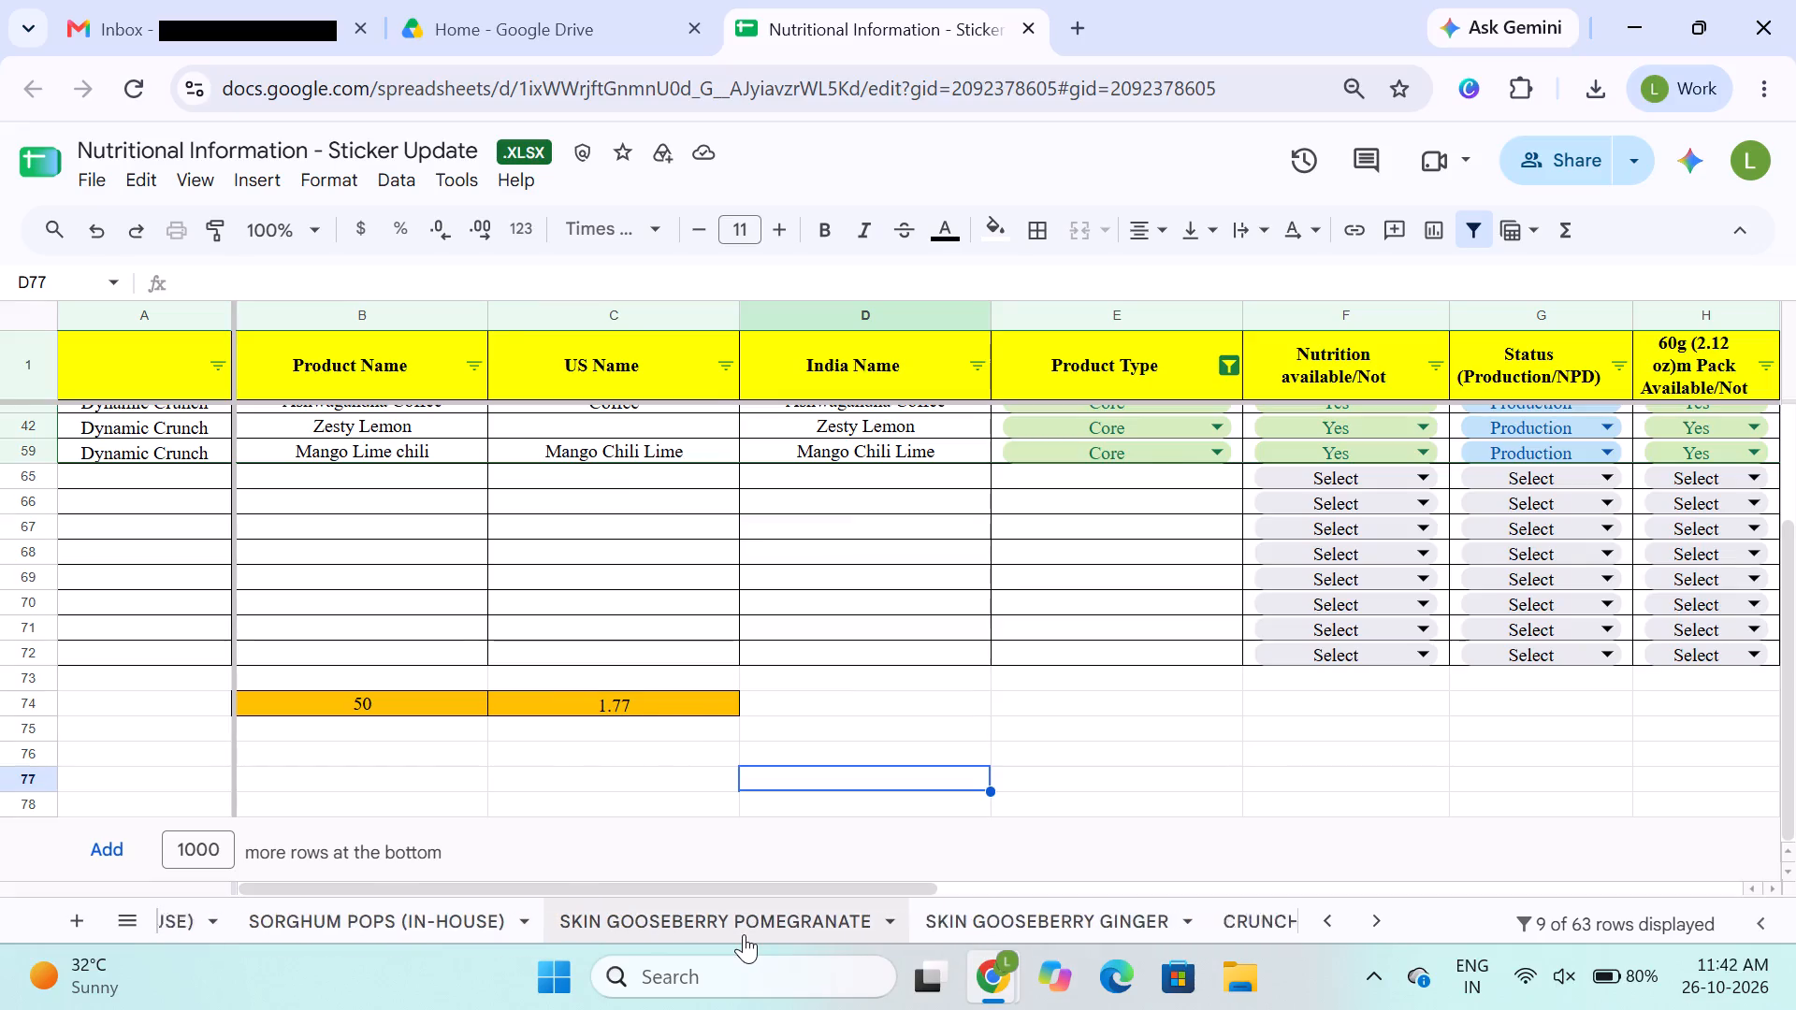
scroll(744, 934, "left", 1)
scroll(744, 934, "right", 15)
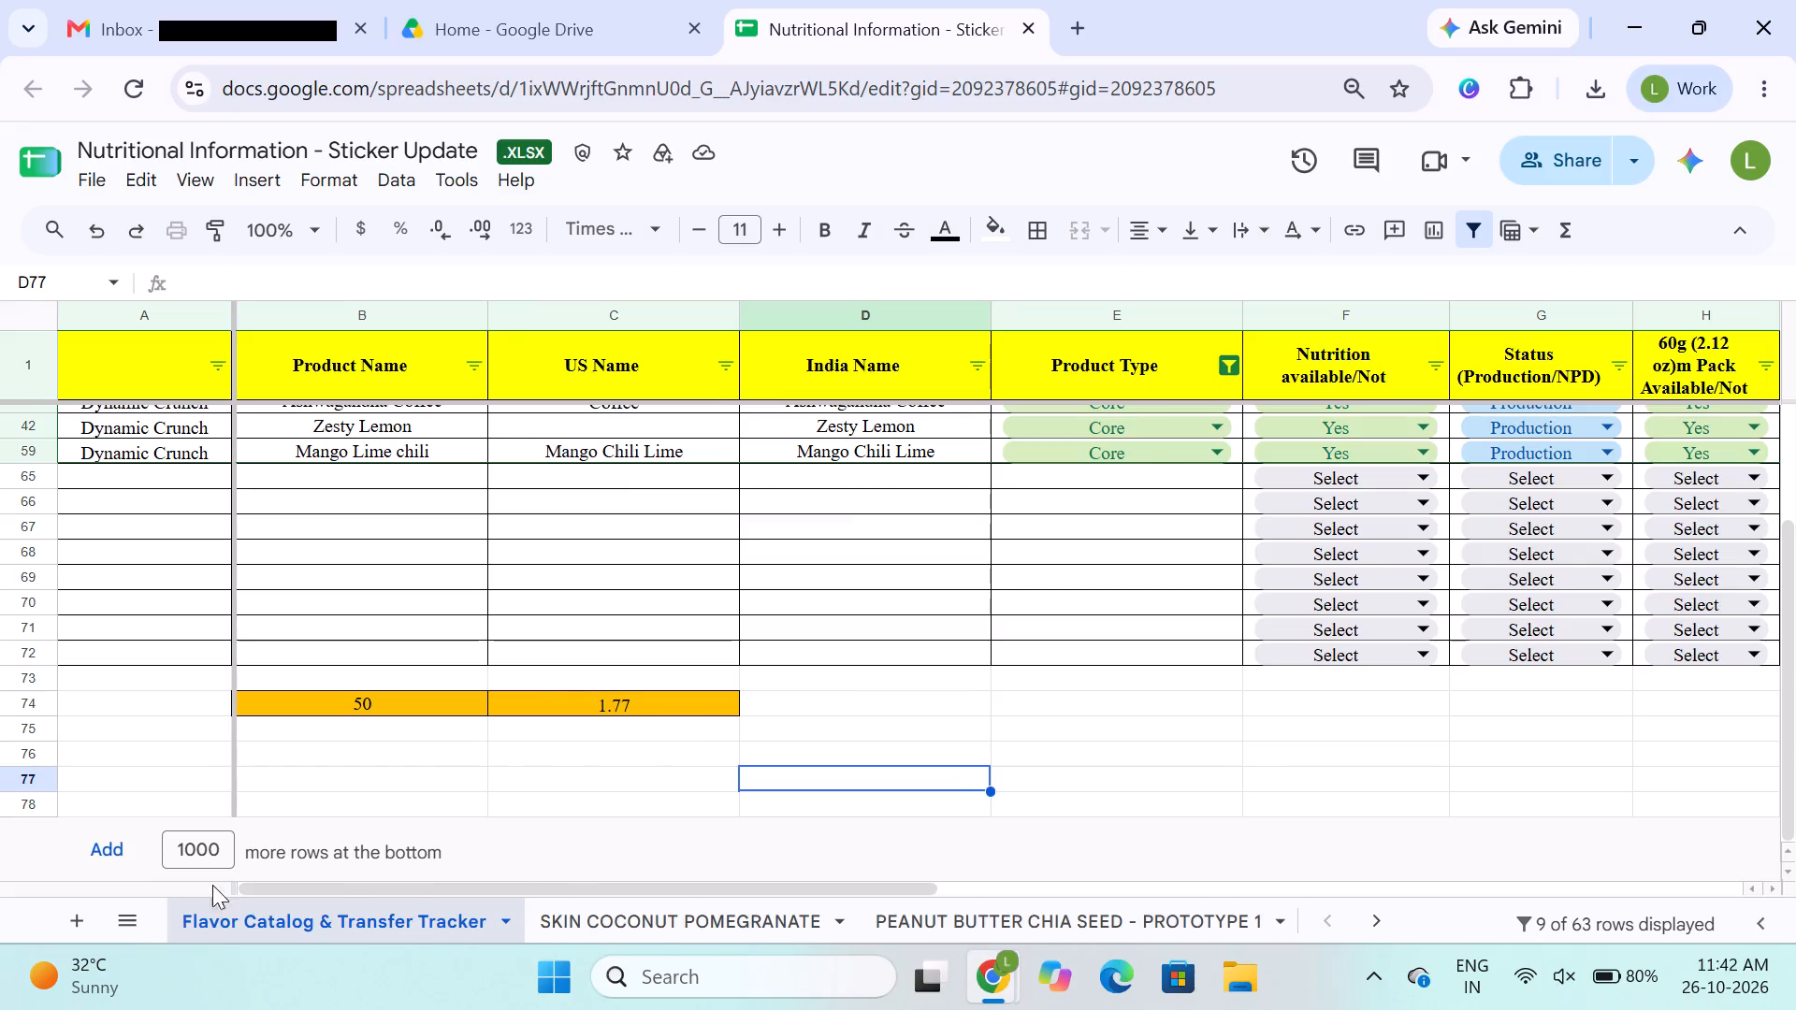
Go through the complete list of sheets again, including hidden ones, from the Flavor Catalog & Transfer Tracker to the end.
left_click(114, 918)
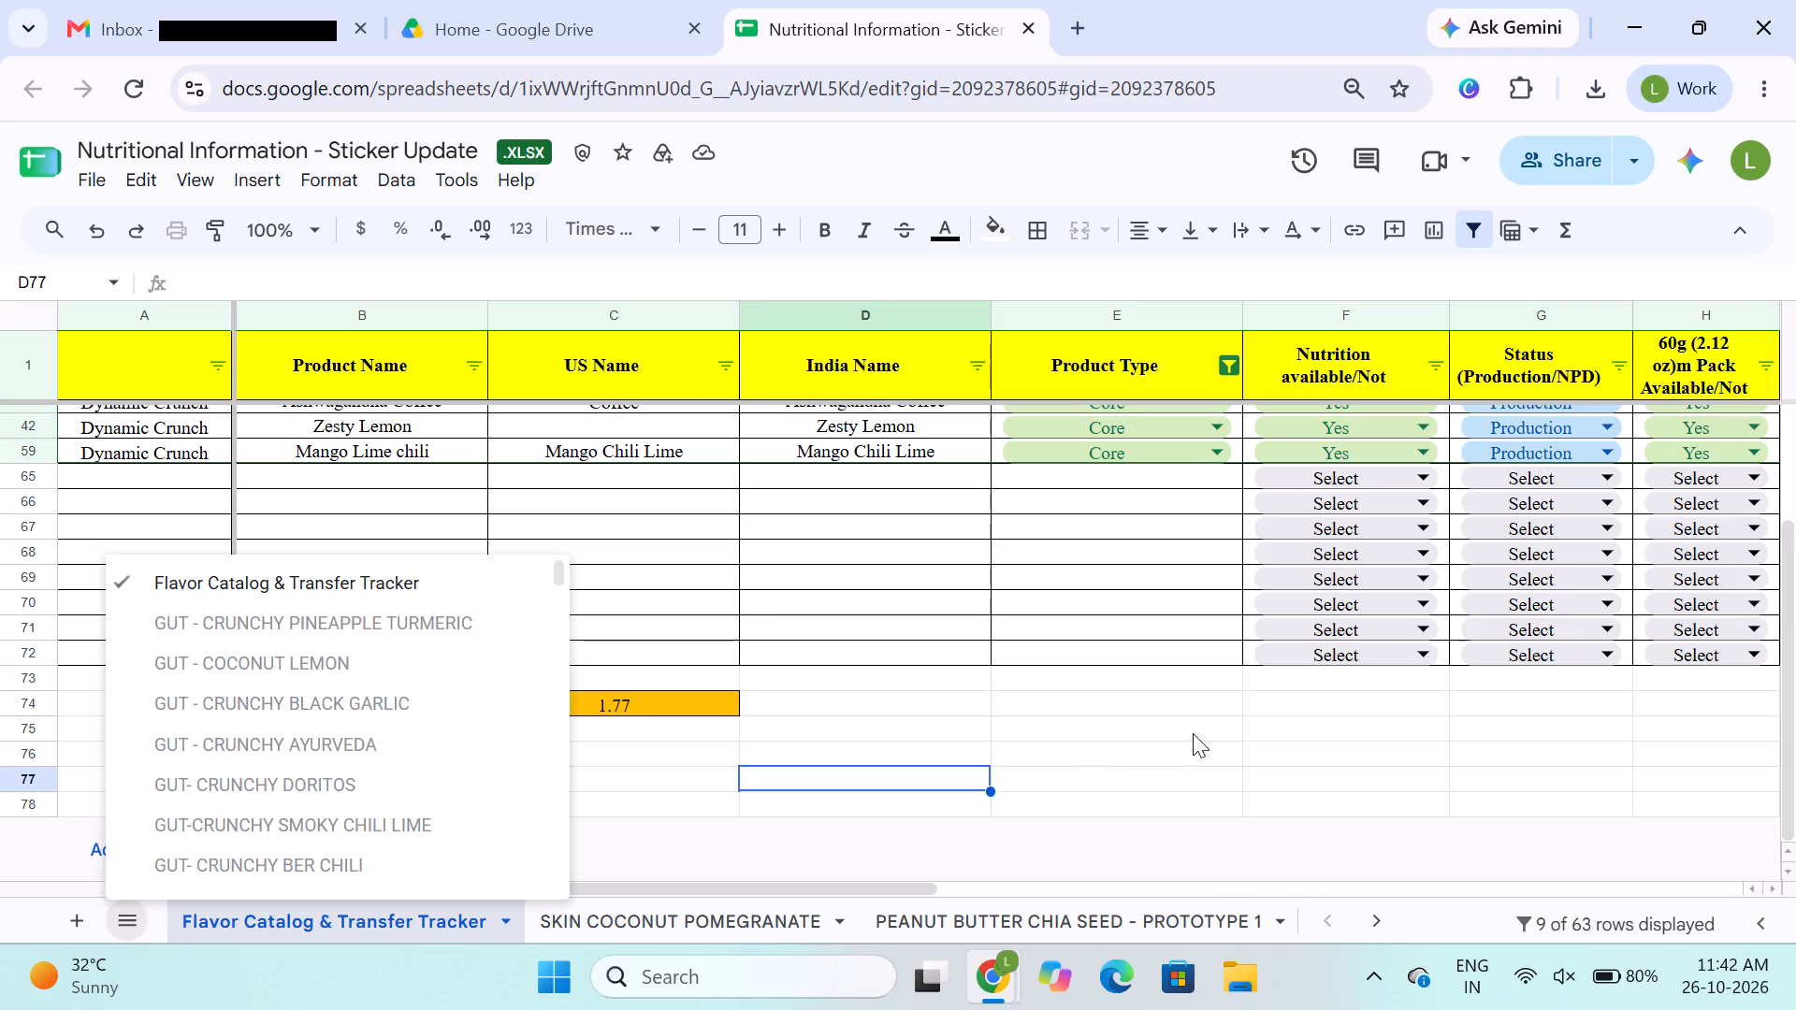
scroll(334, 605, "up", 1)
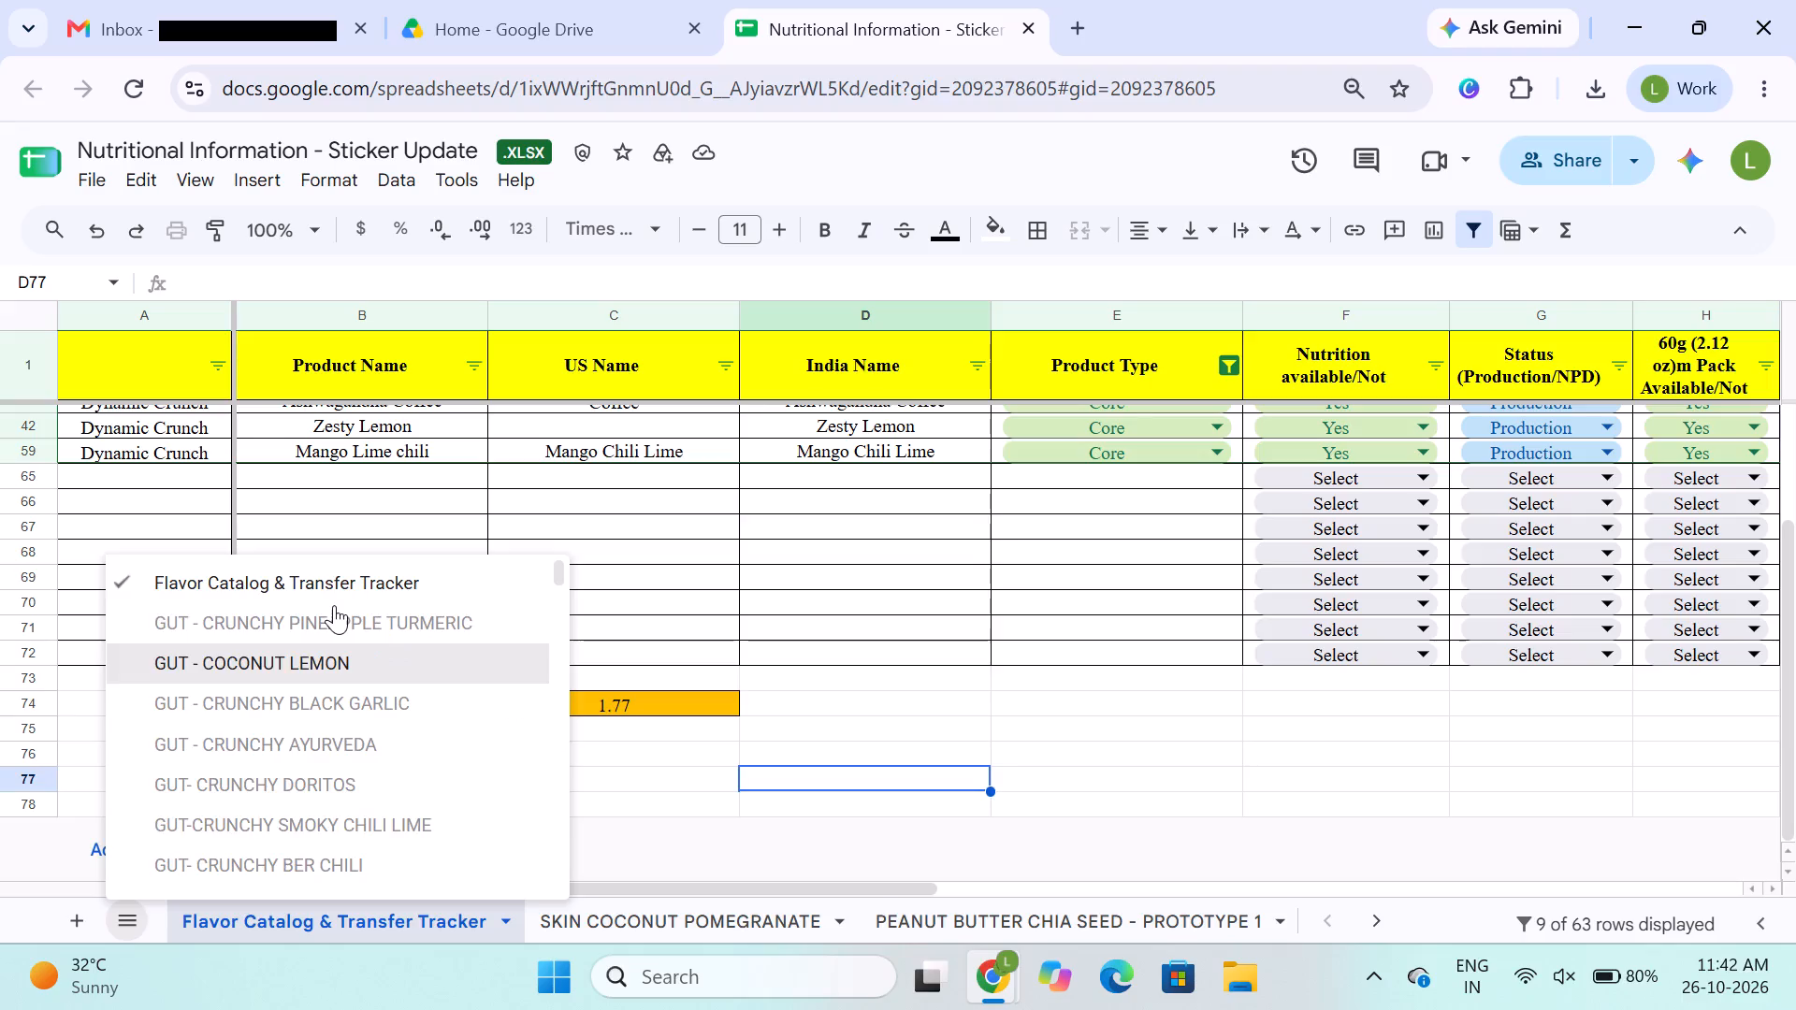
scroll(334, 605, "down", 2)
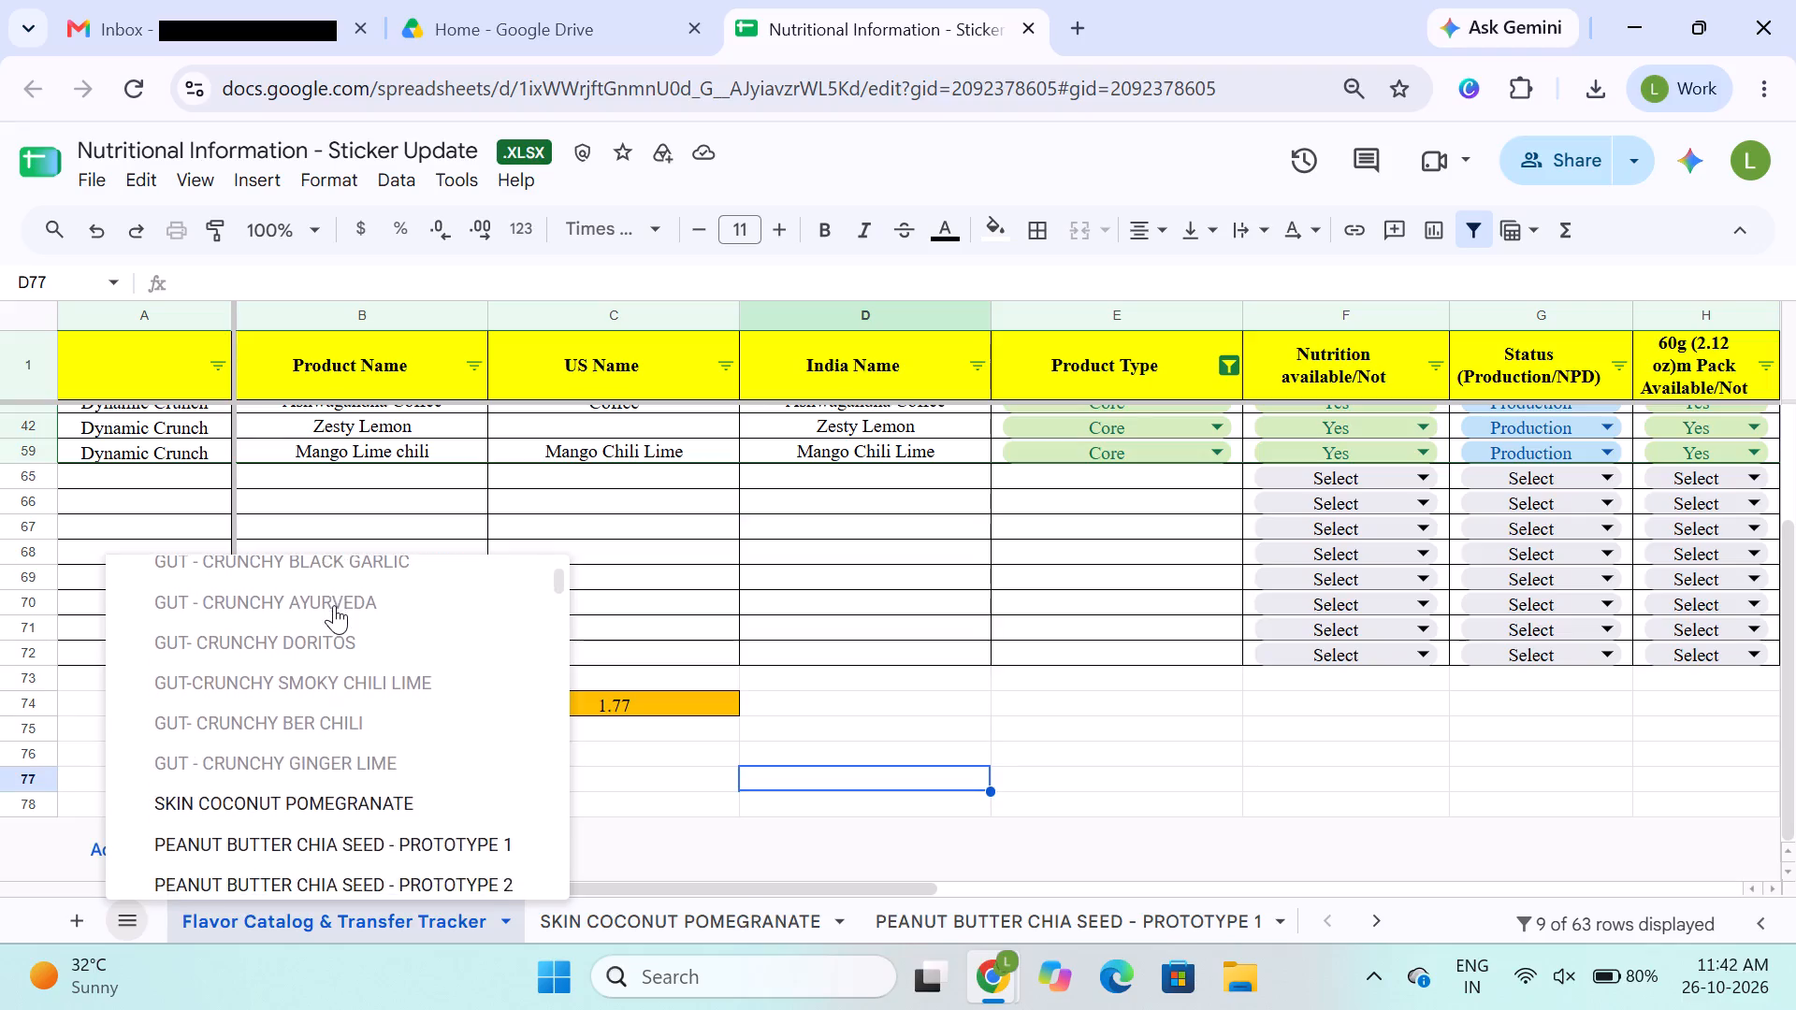
scroll(334, 605, "down", 4)
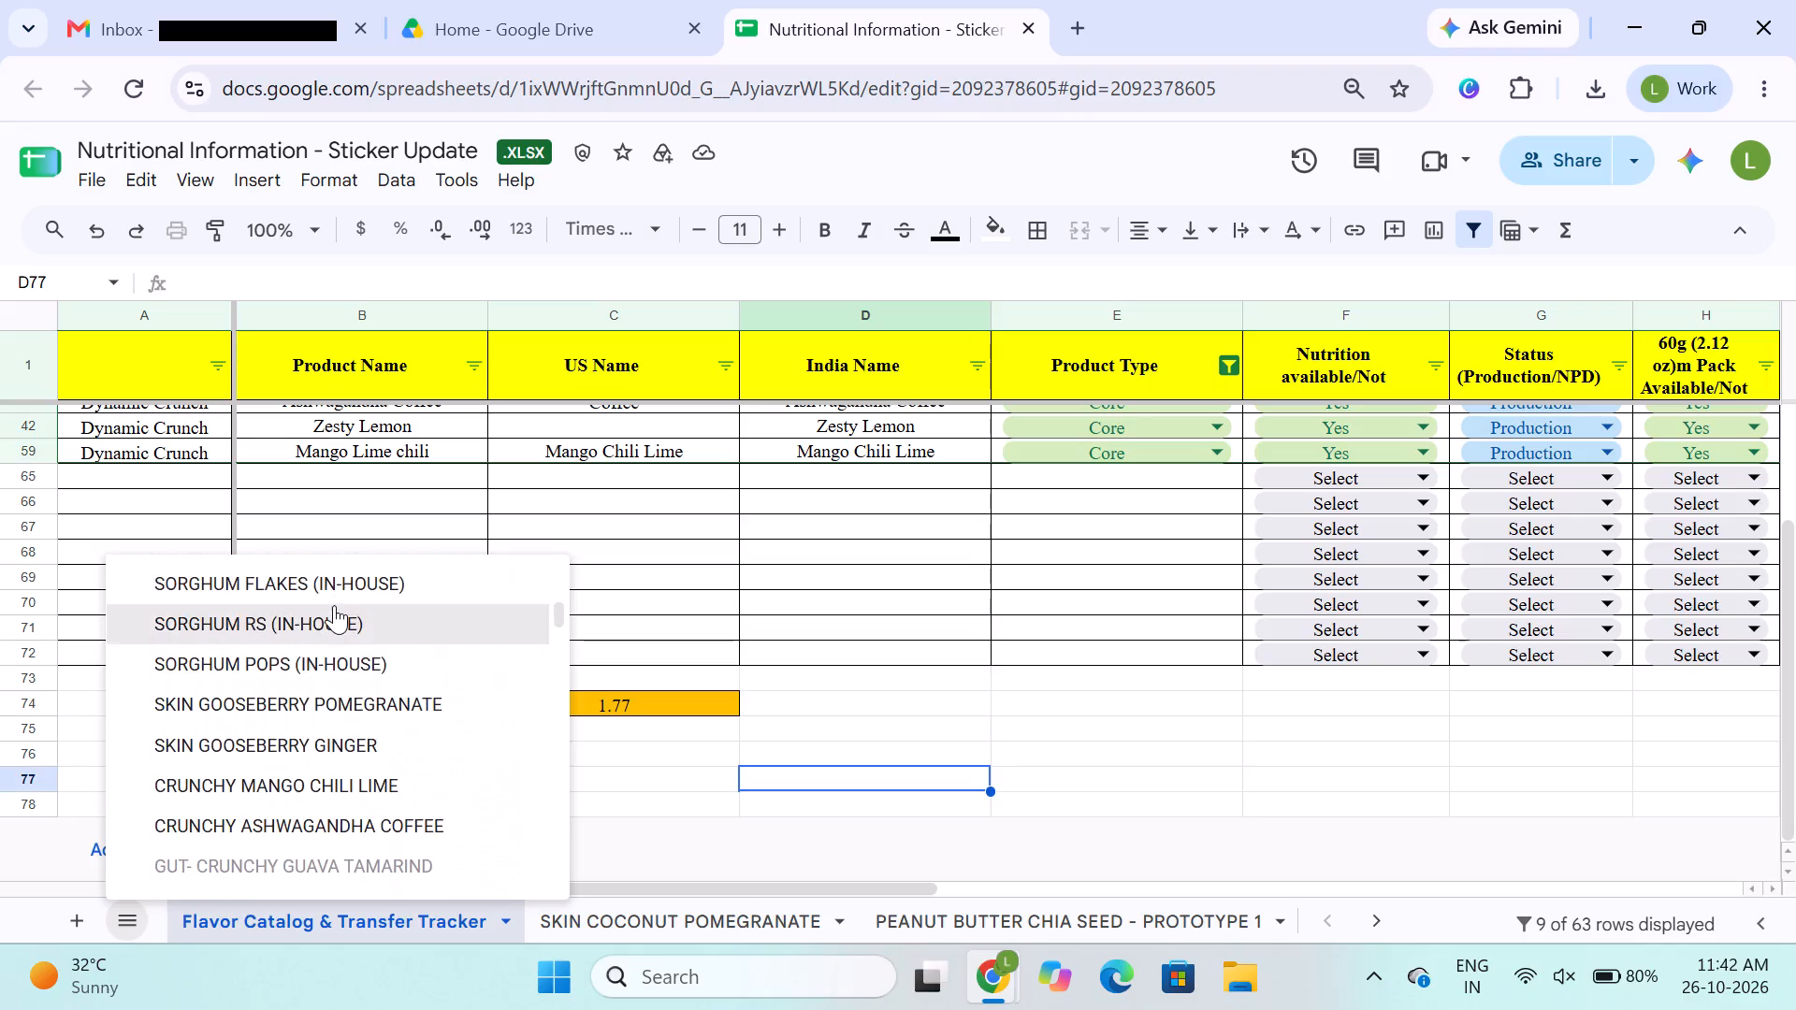
scroll(334, 605, "down", 4)
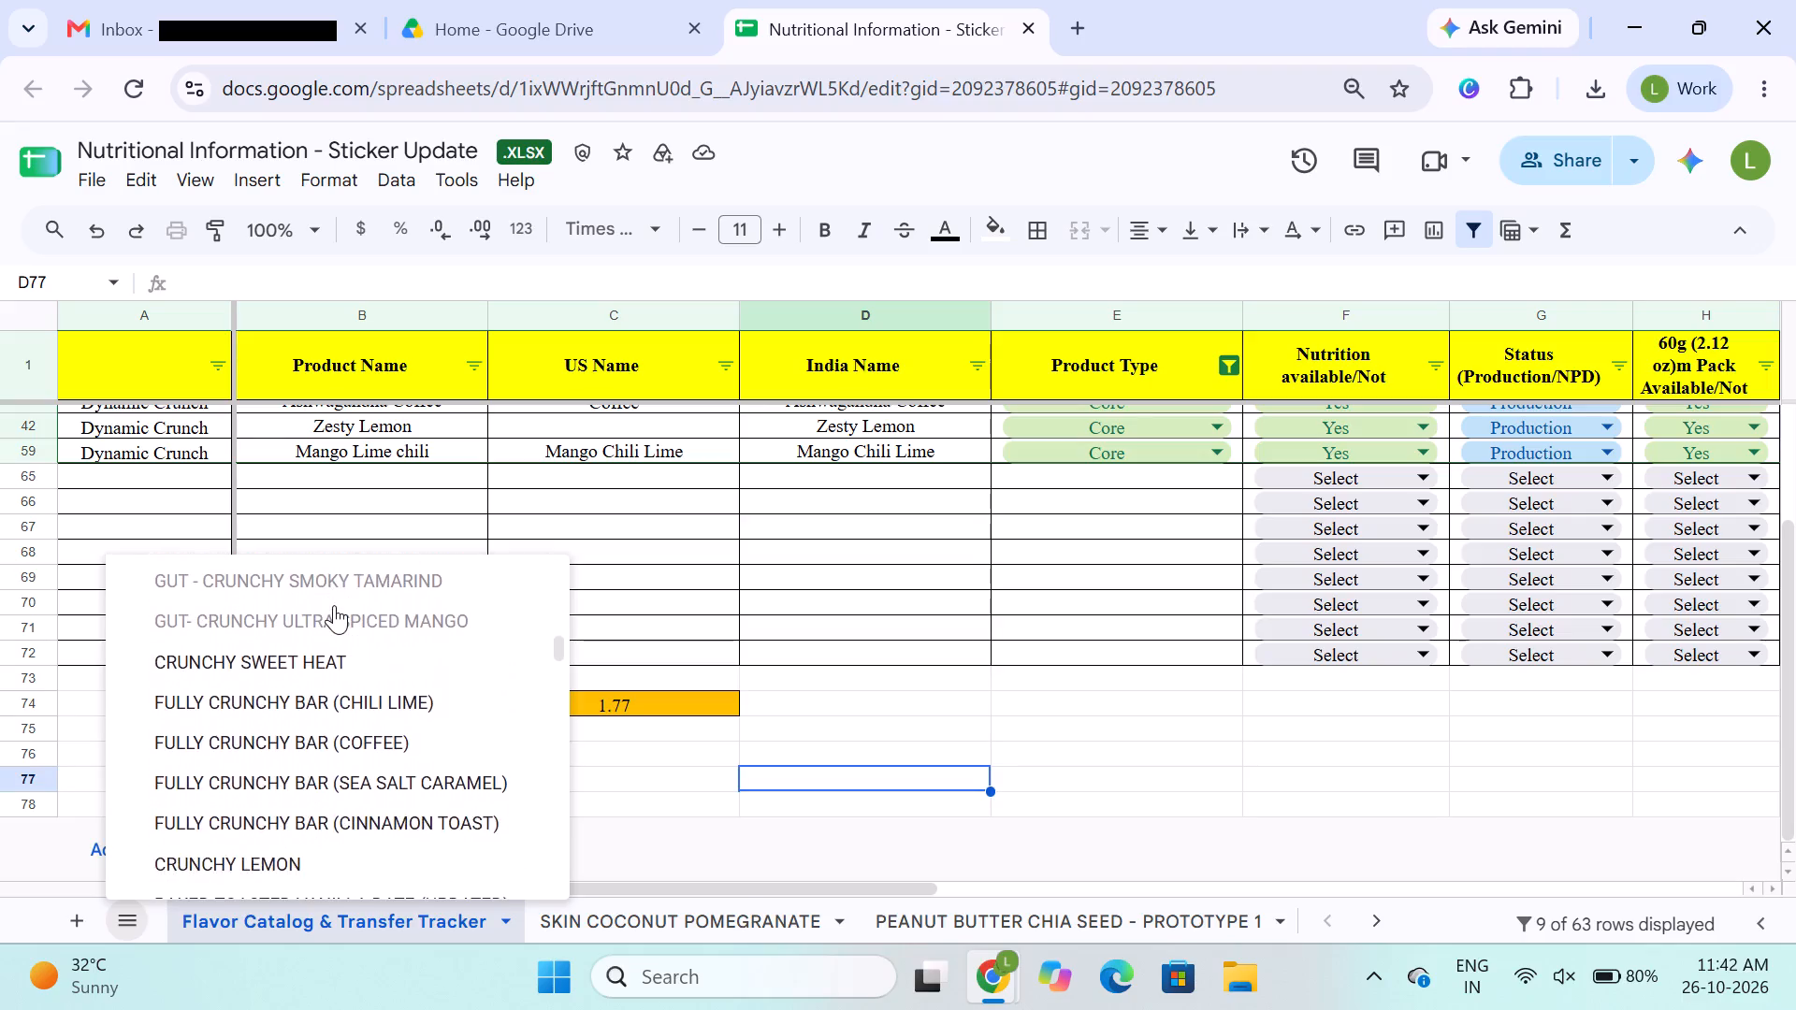
scroll(334, 605, "down", 2)
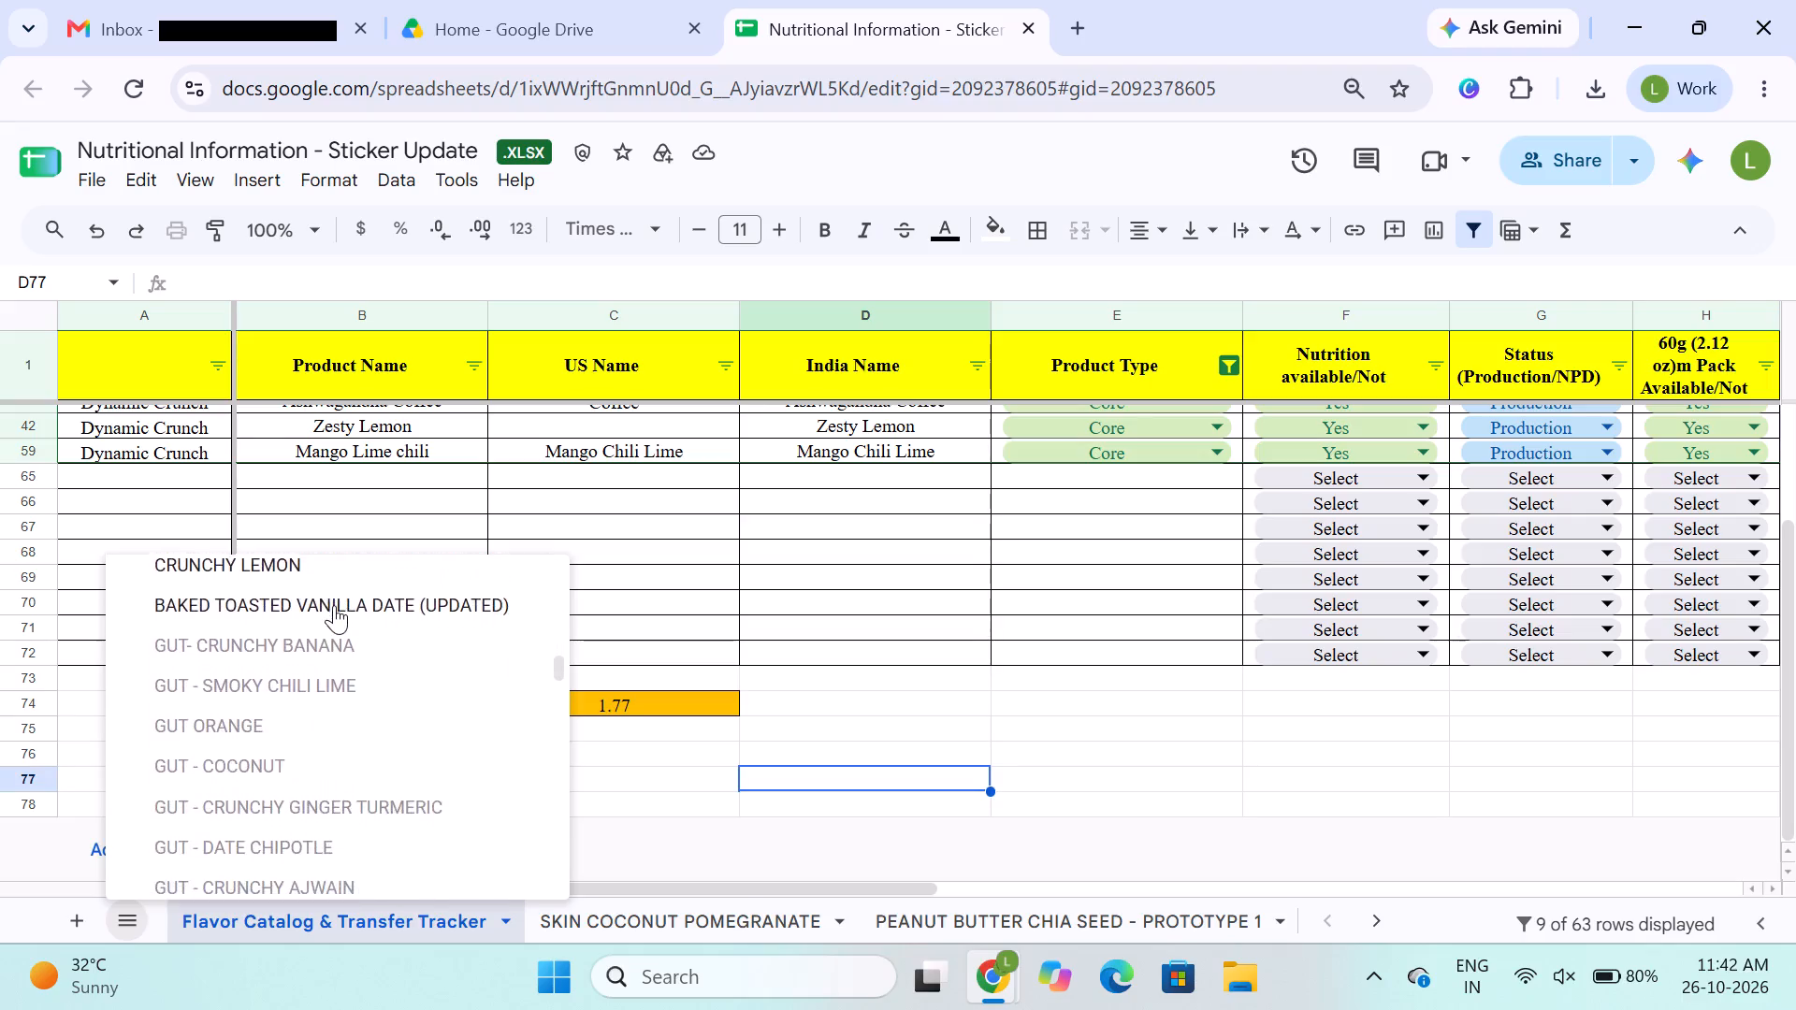
scroll(334, 605, "down", 5)
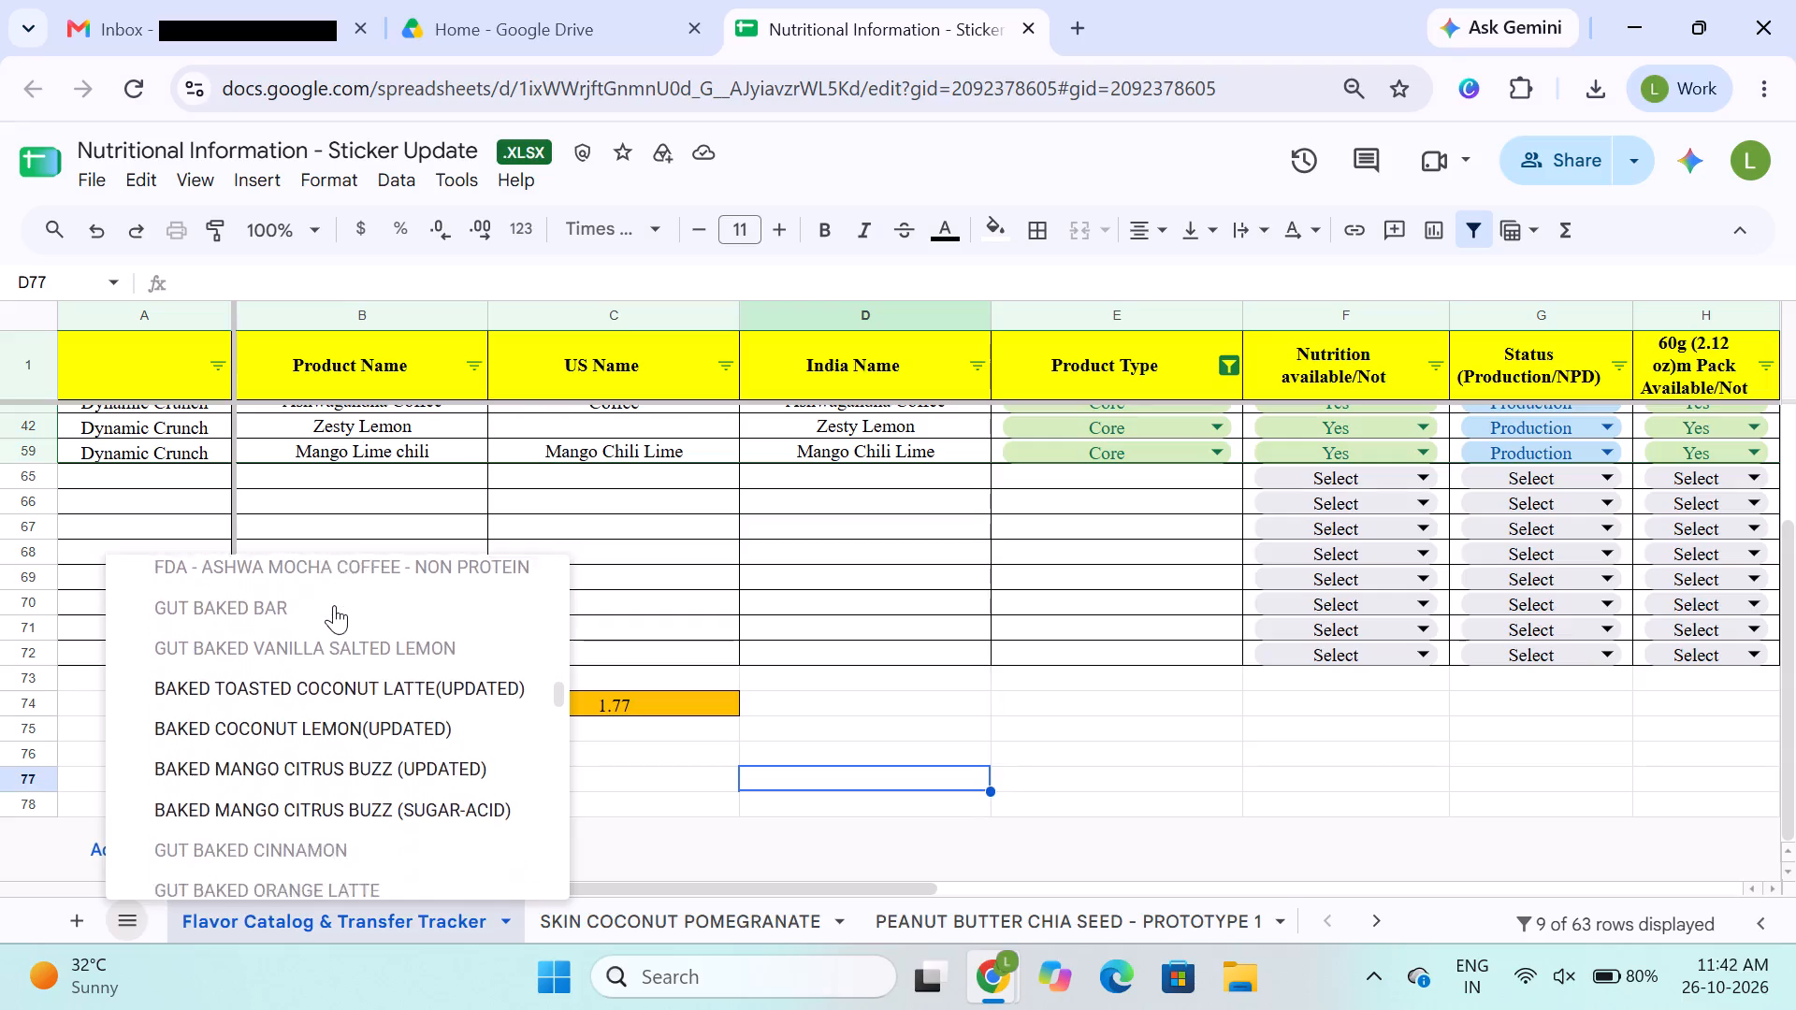
scroll(334, 605, "down", 2)
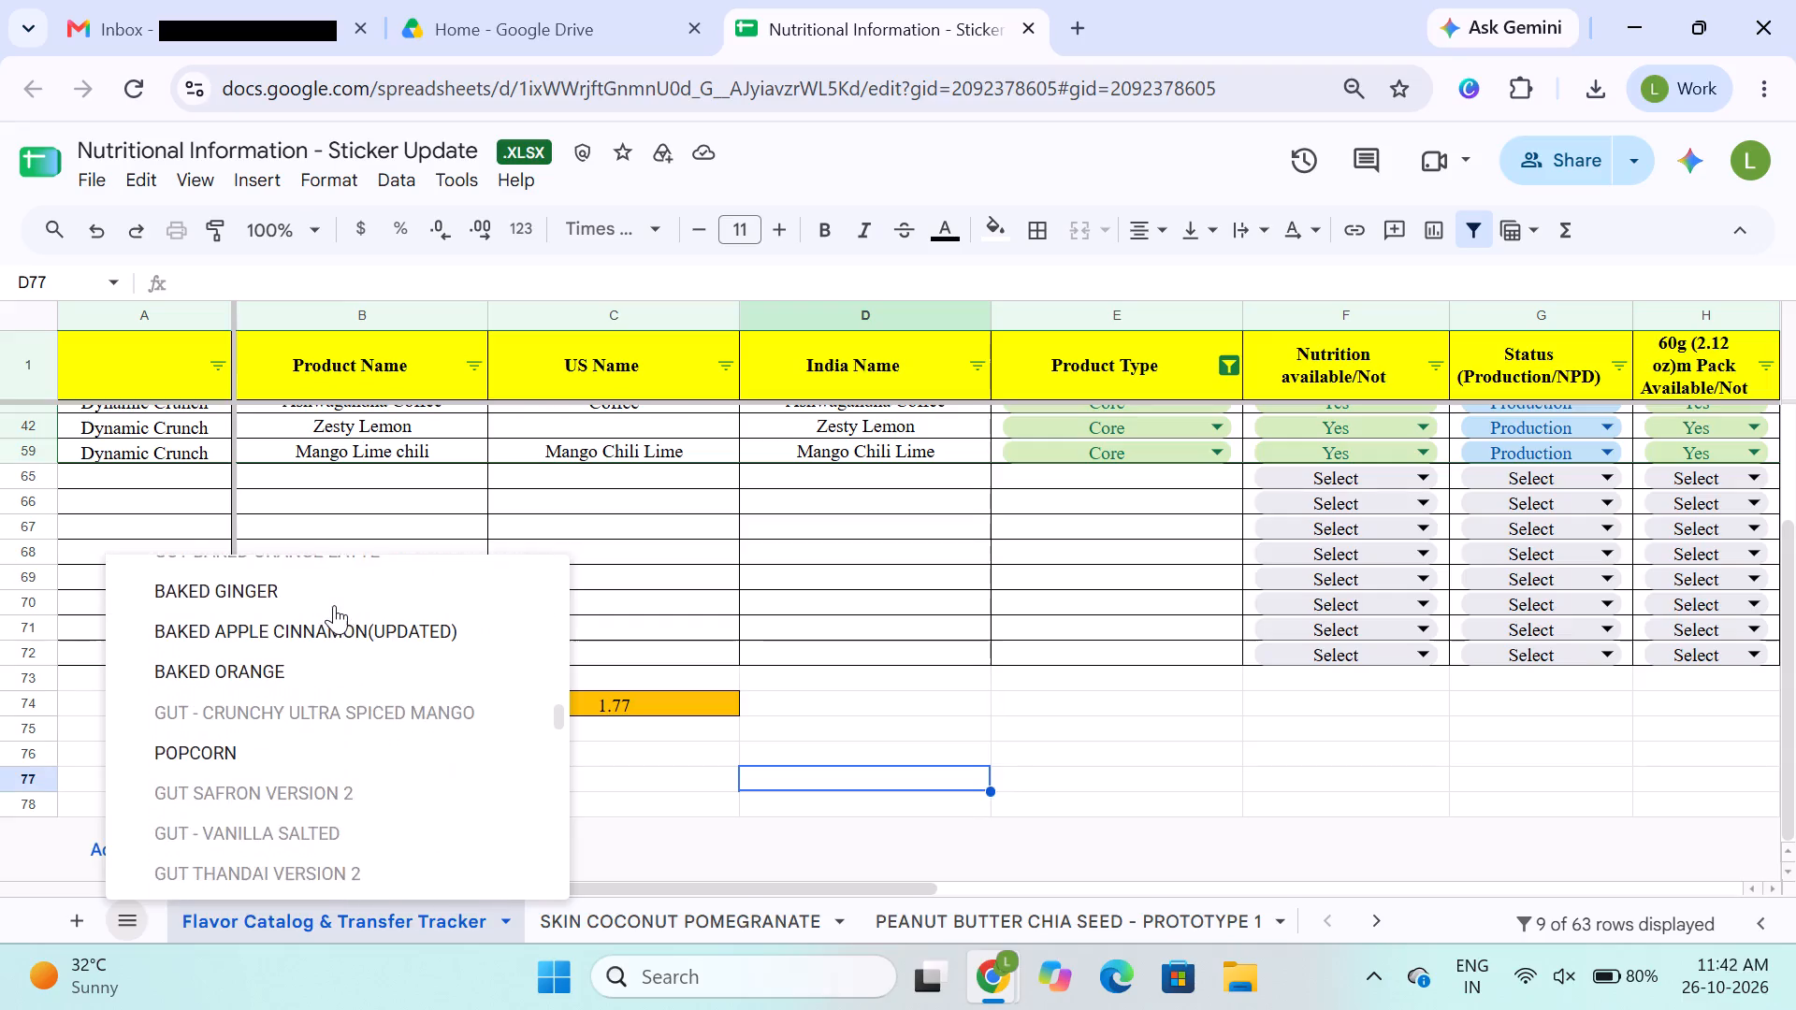
scroll(334, 605, "down", 2)
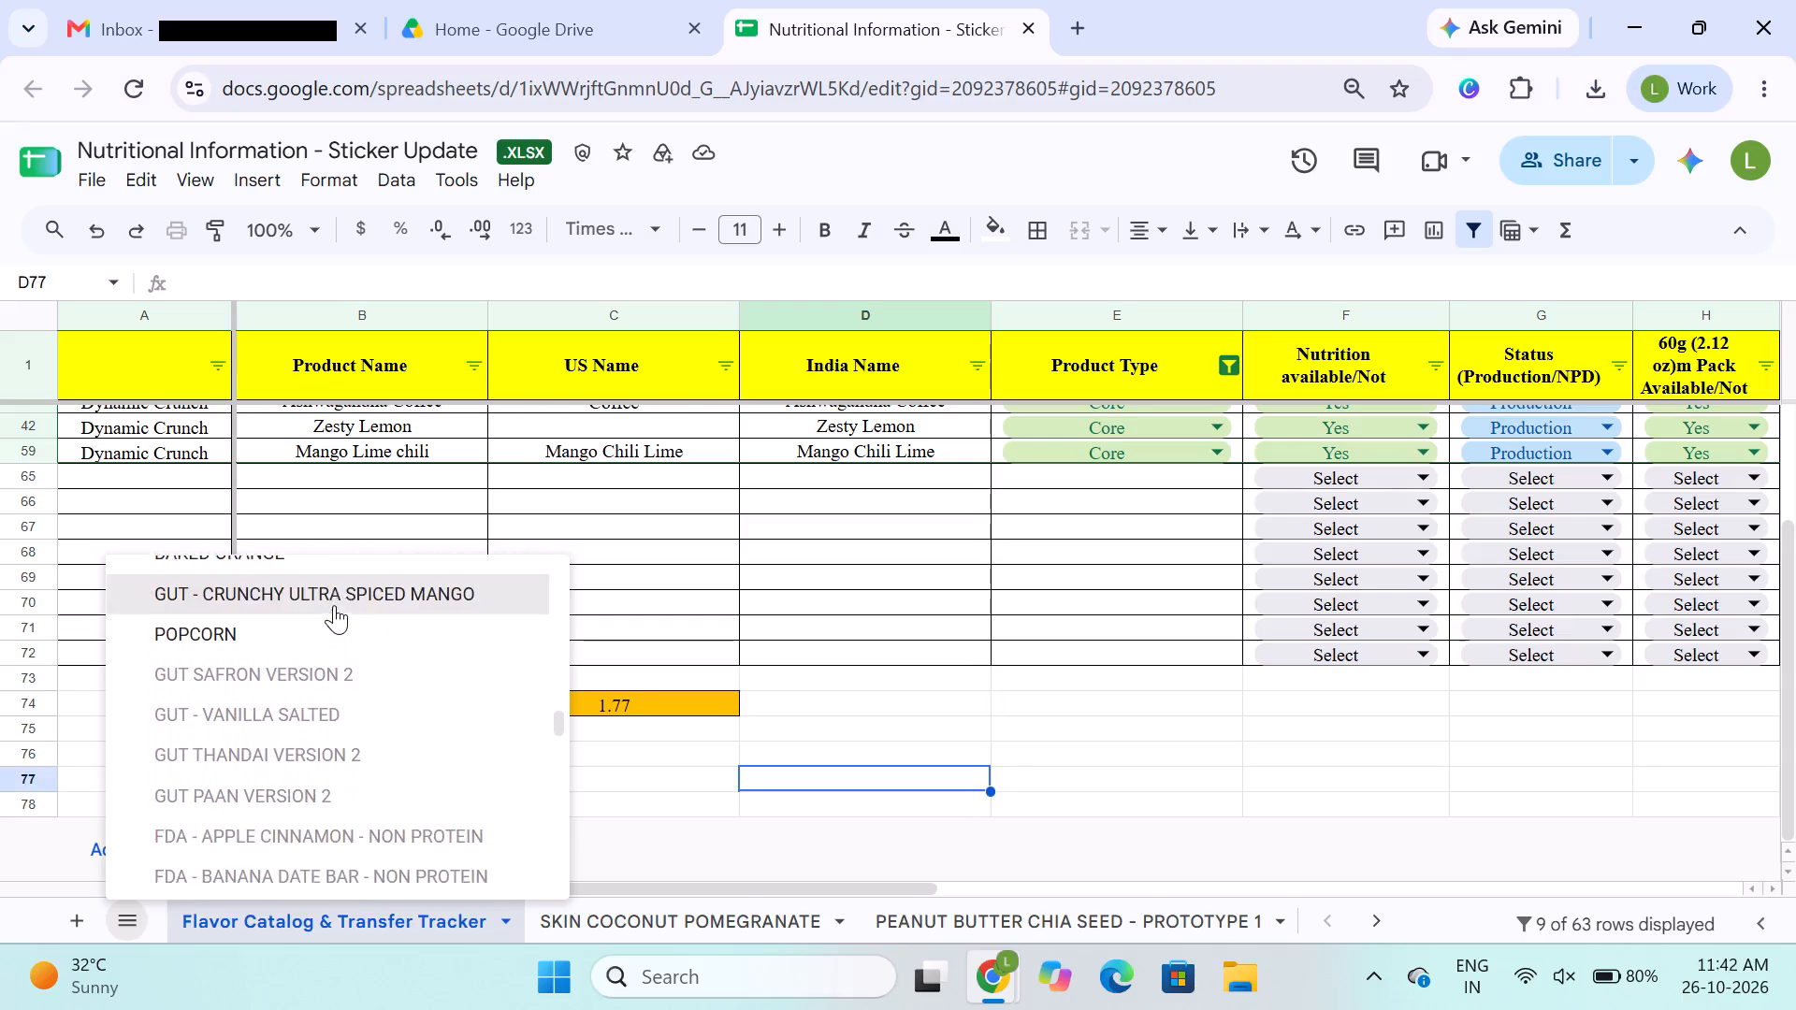
scroll(334, 605, "down", 3)
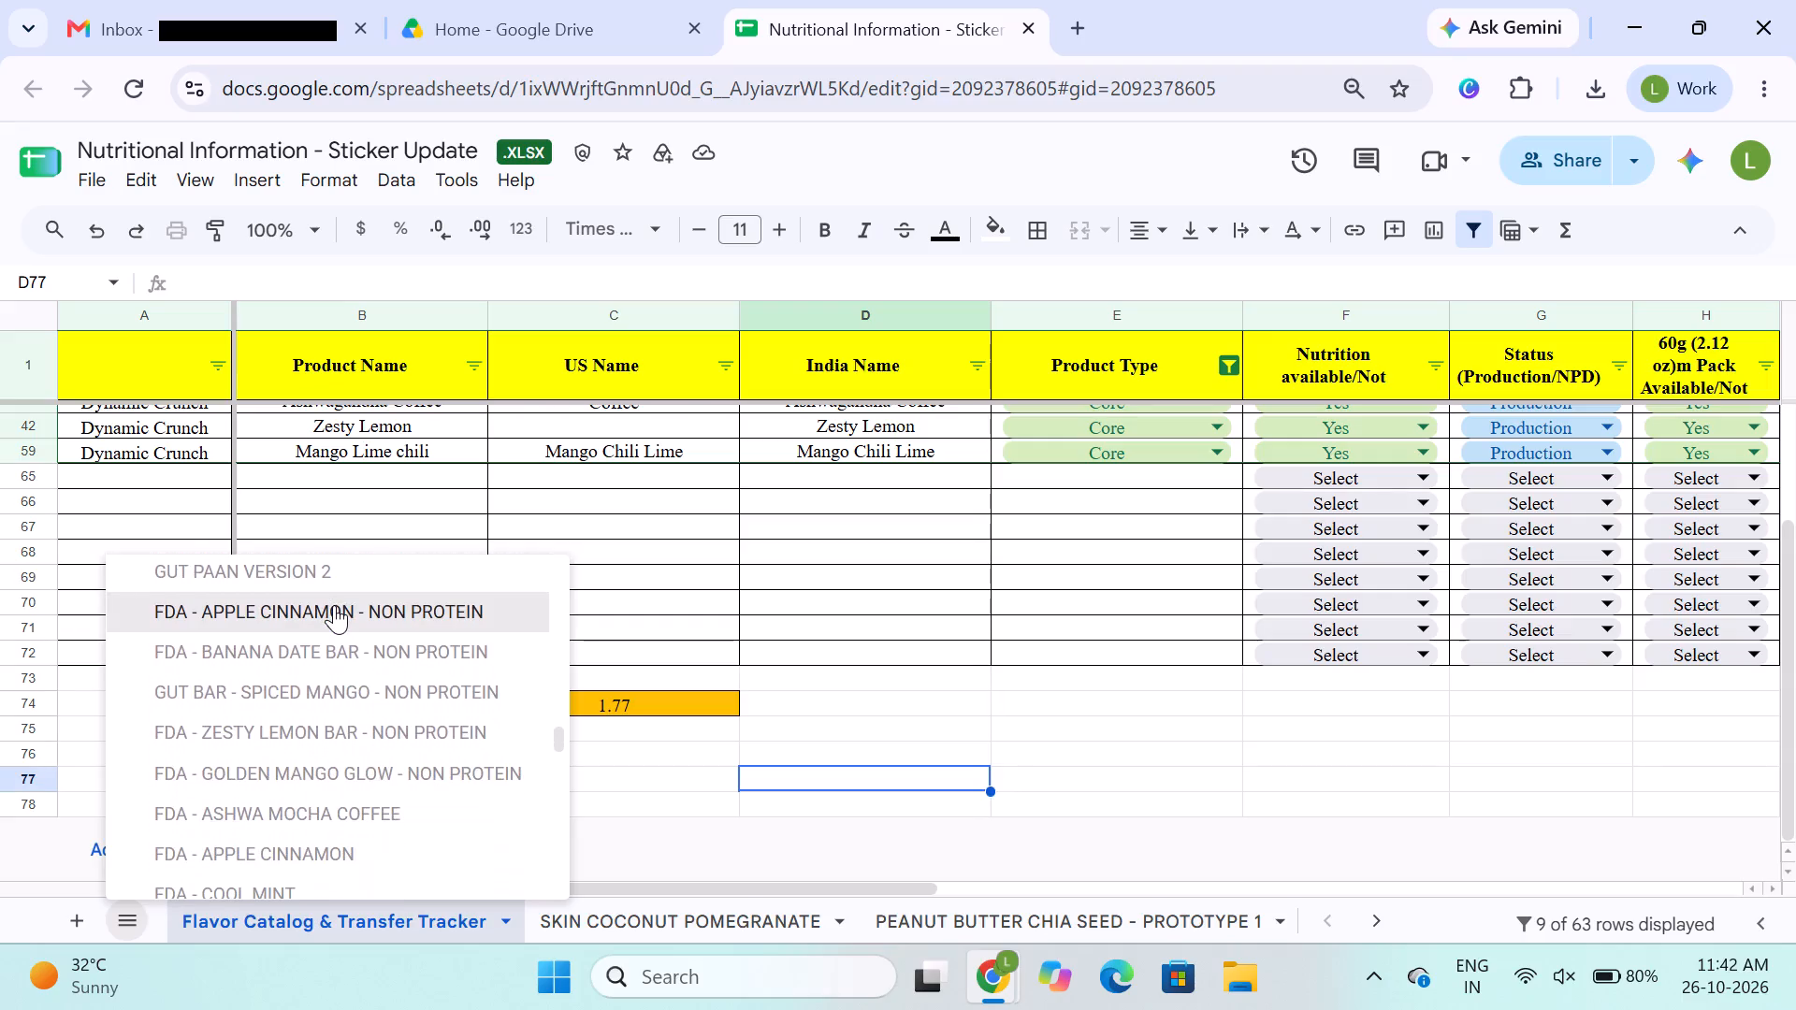
scroll(334, 605, "down", 3)
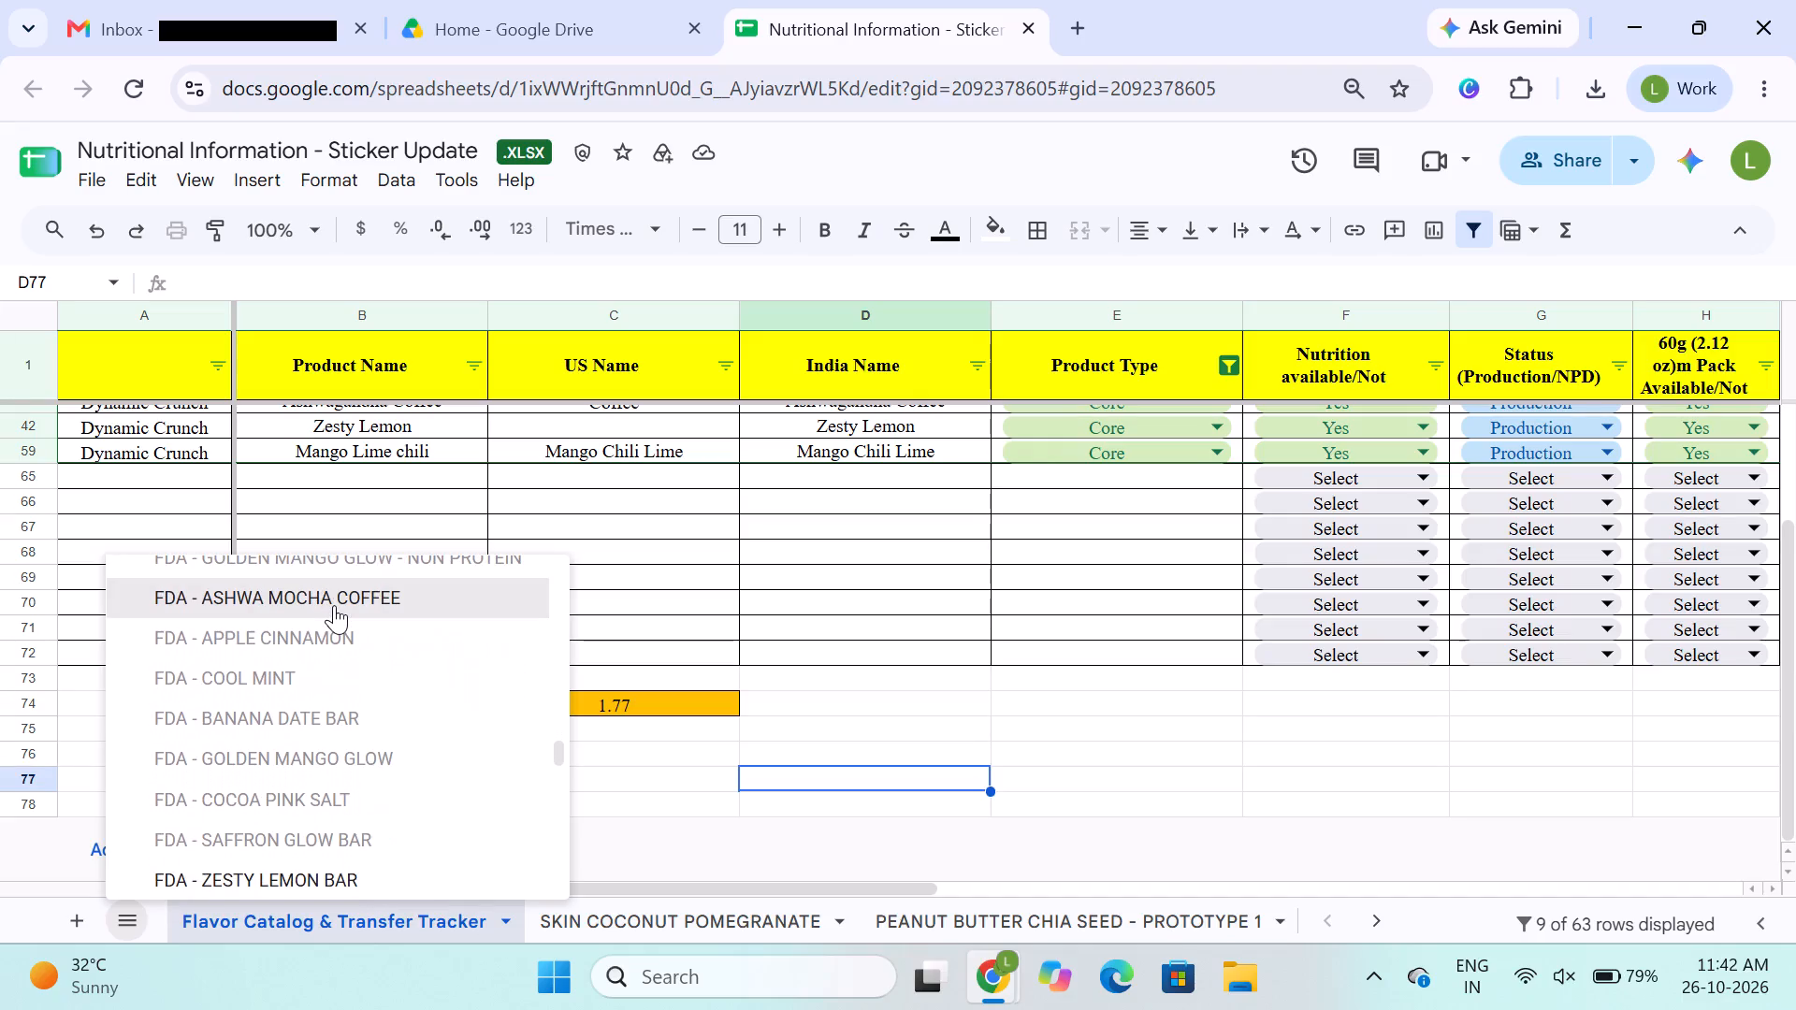
scroll(334, 605, "down", 1)
scroll(333, 710, "down", 4)
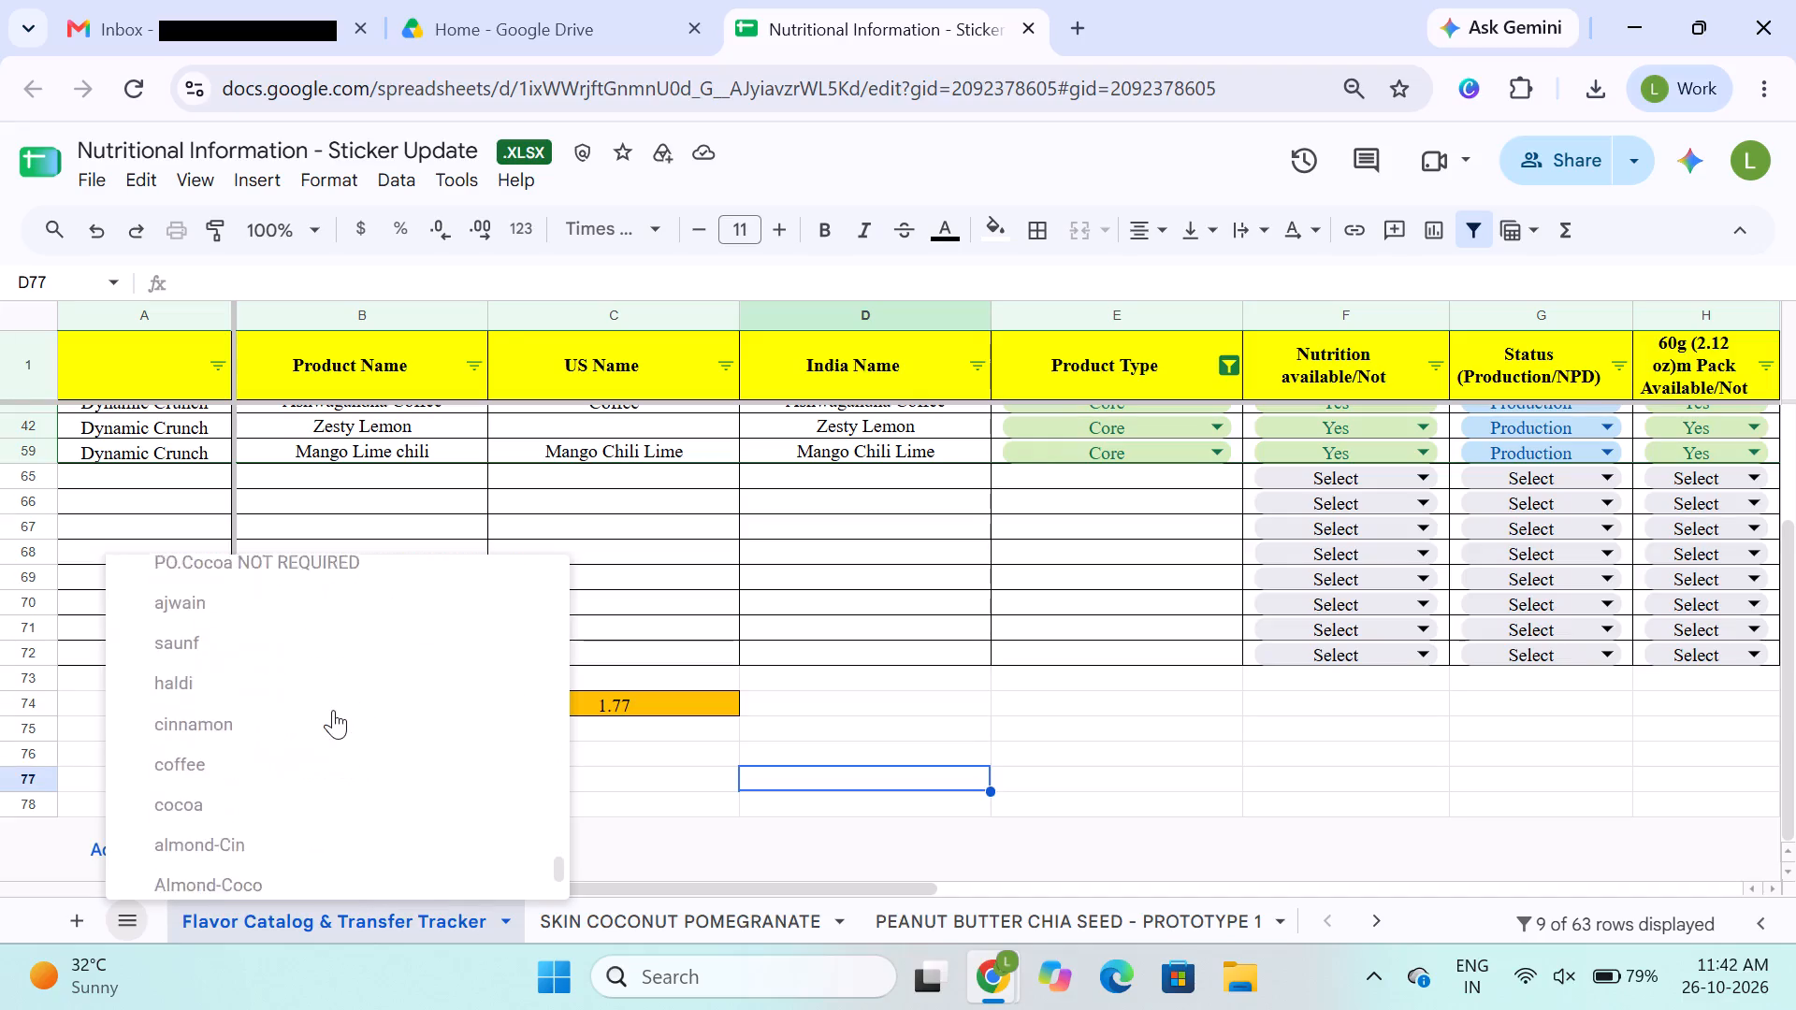
scroll(333, 710, "down", 5)
Recheck the sheet list from its beginning through the skin, crunchy and fully crunchy bar products for the needed product's sheet.
scroll(333, 710, "up", 11)
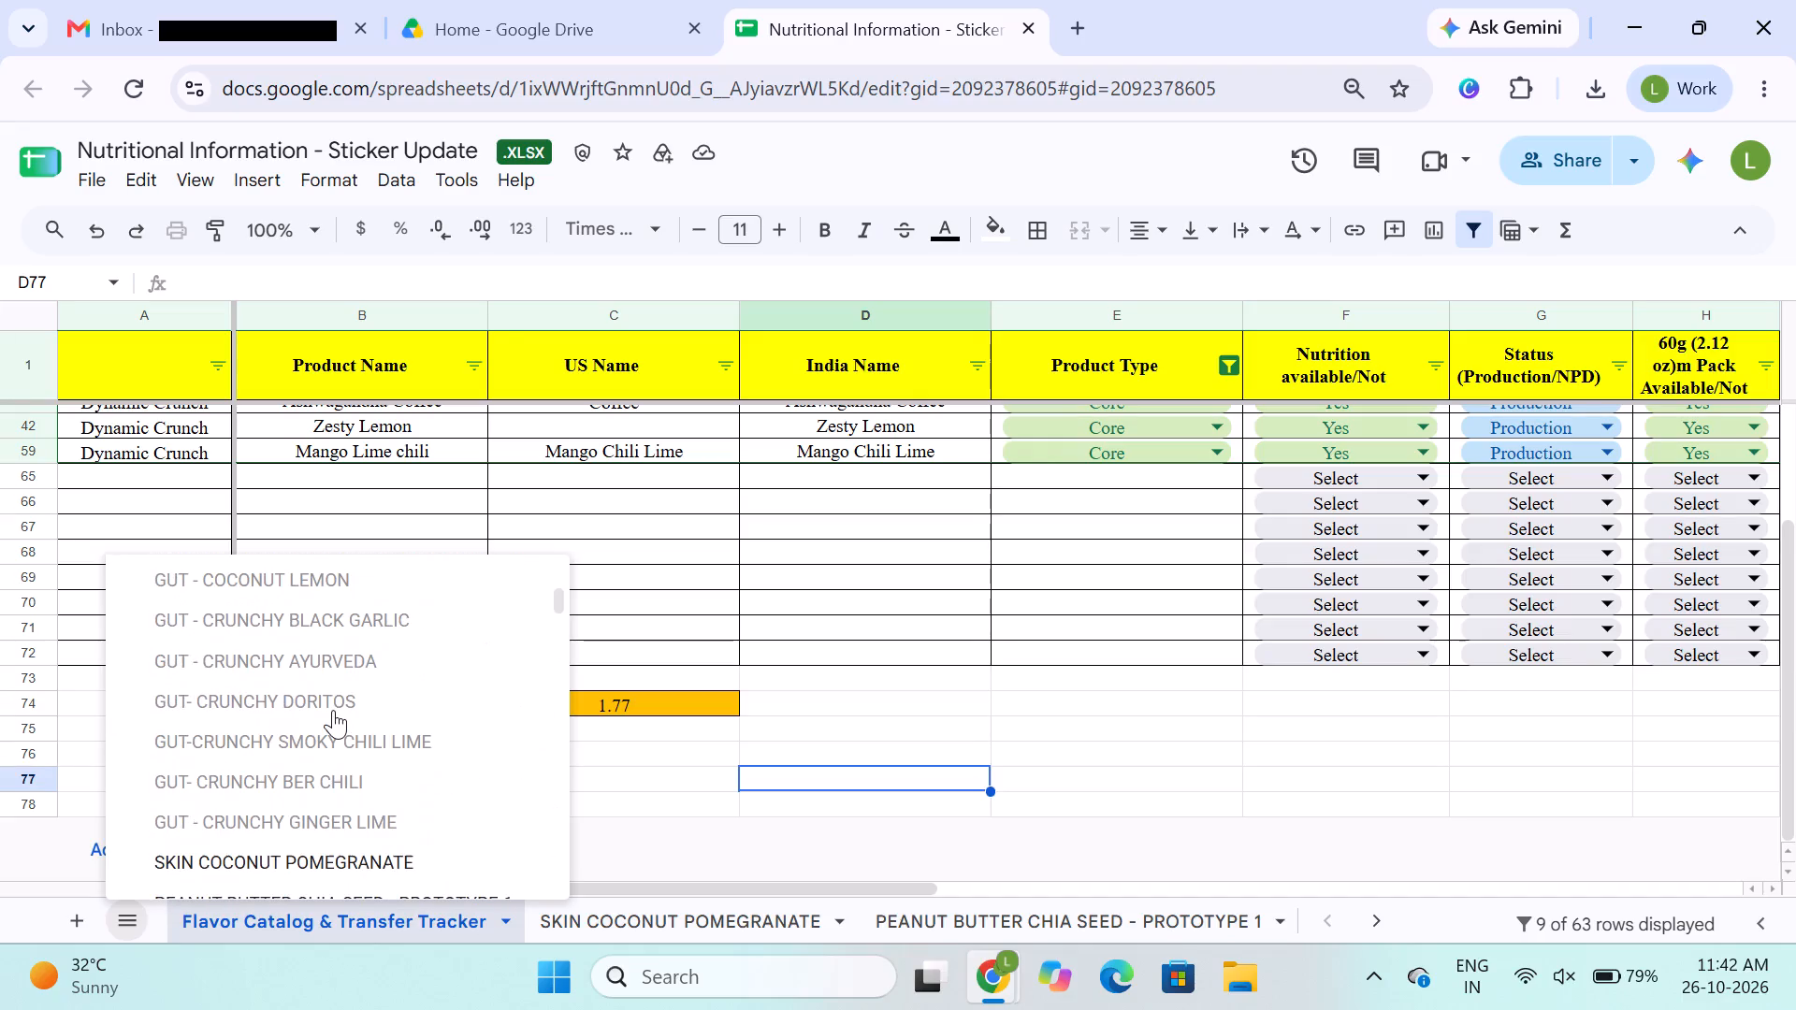
scroll(406, 726, "down", 2)
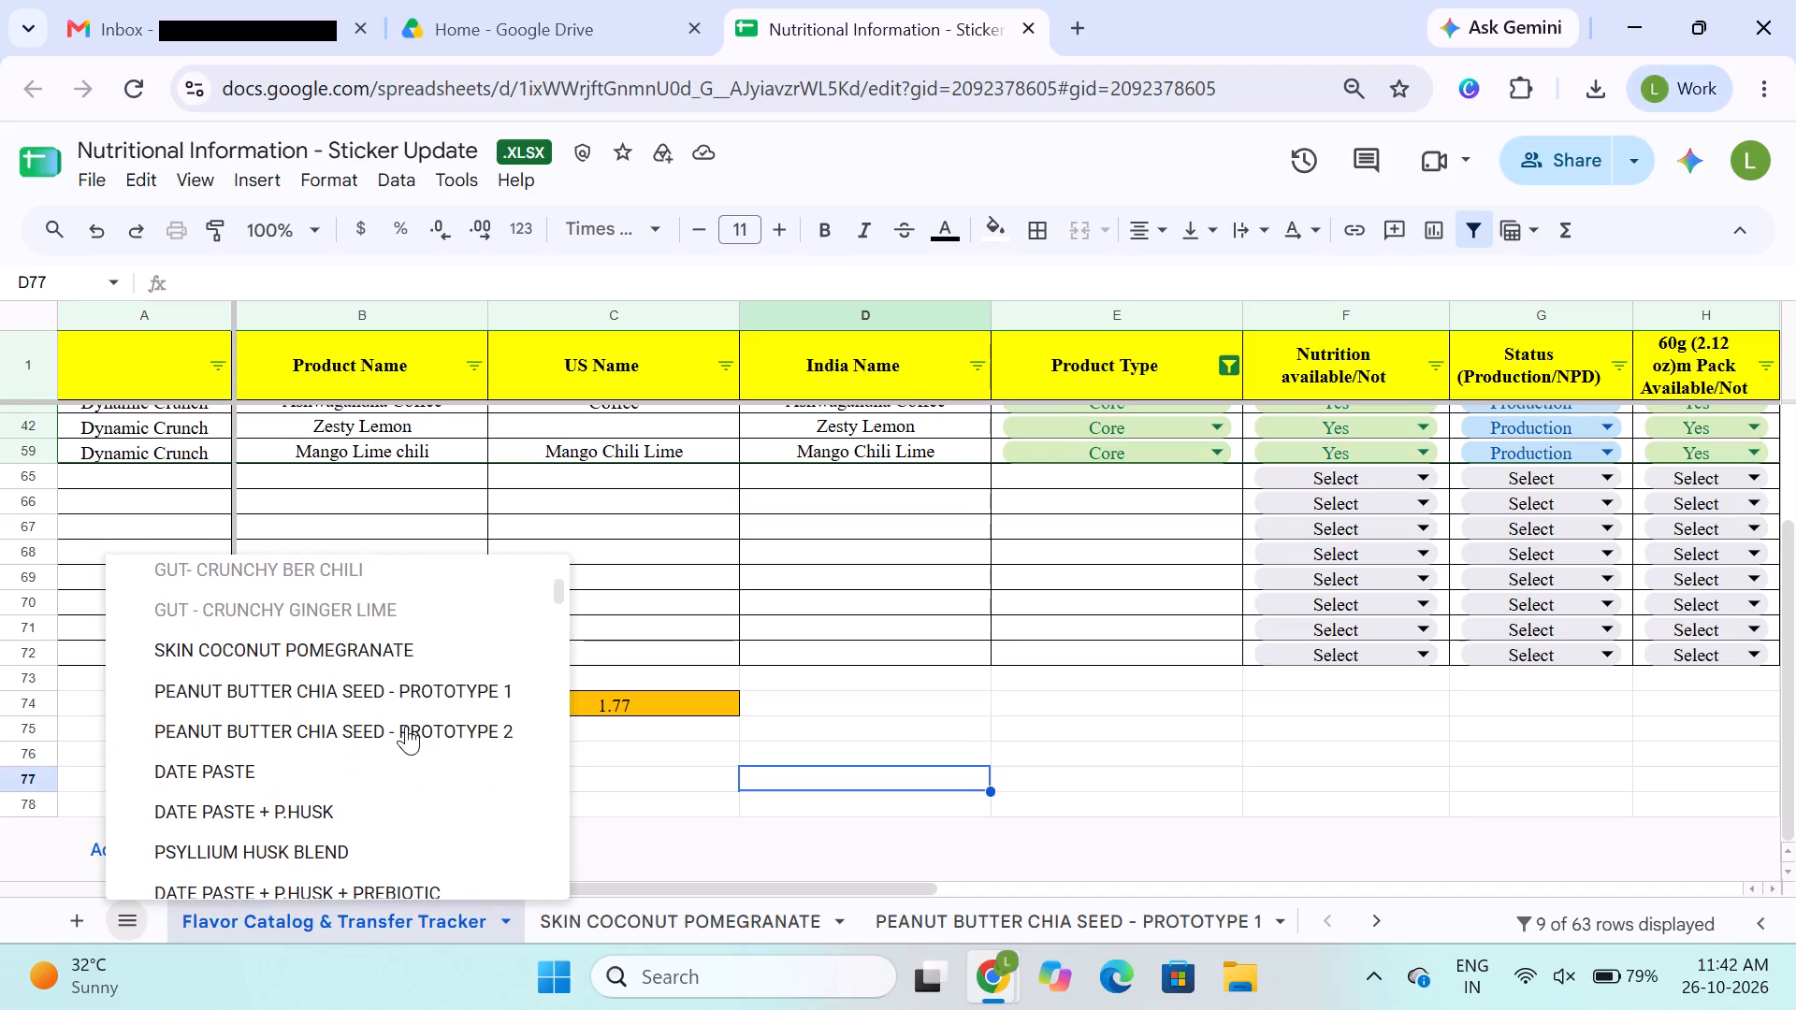
scroll(406, 726, "down", 3)
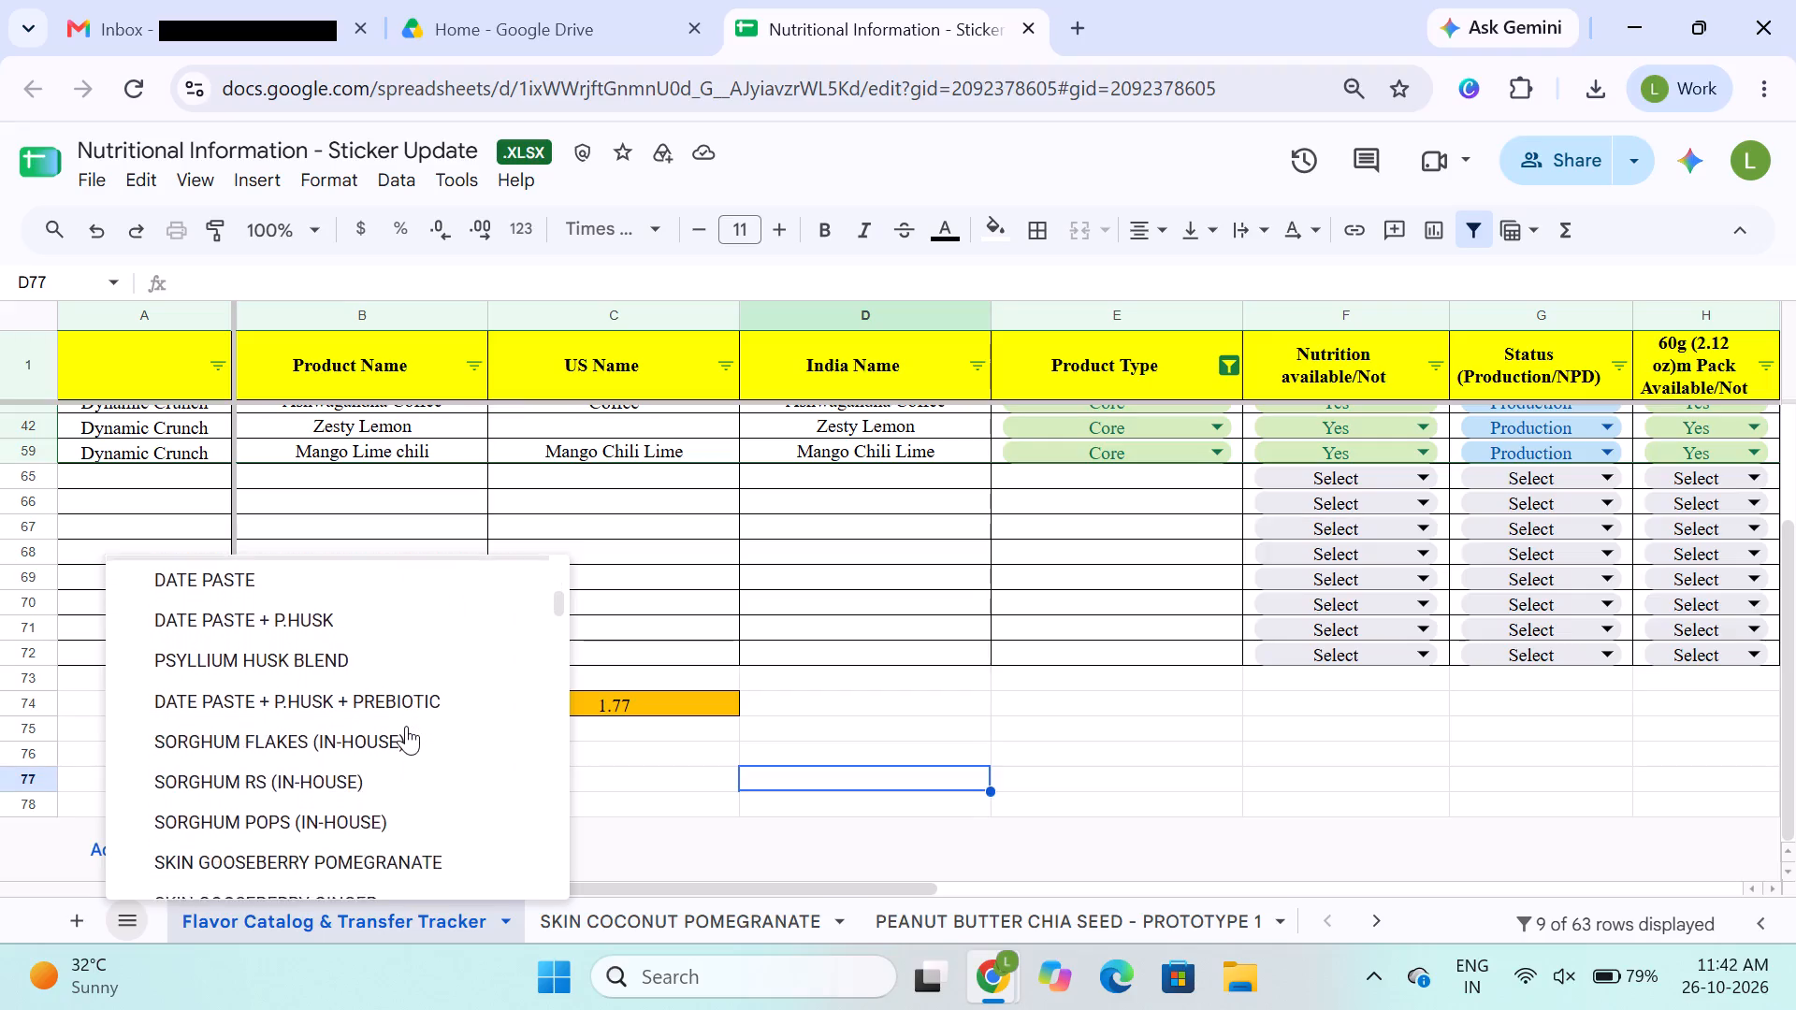
scroll(406, 726, "down", 5)
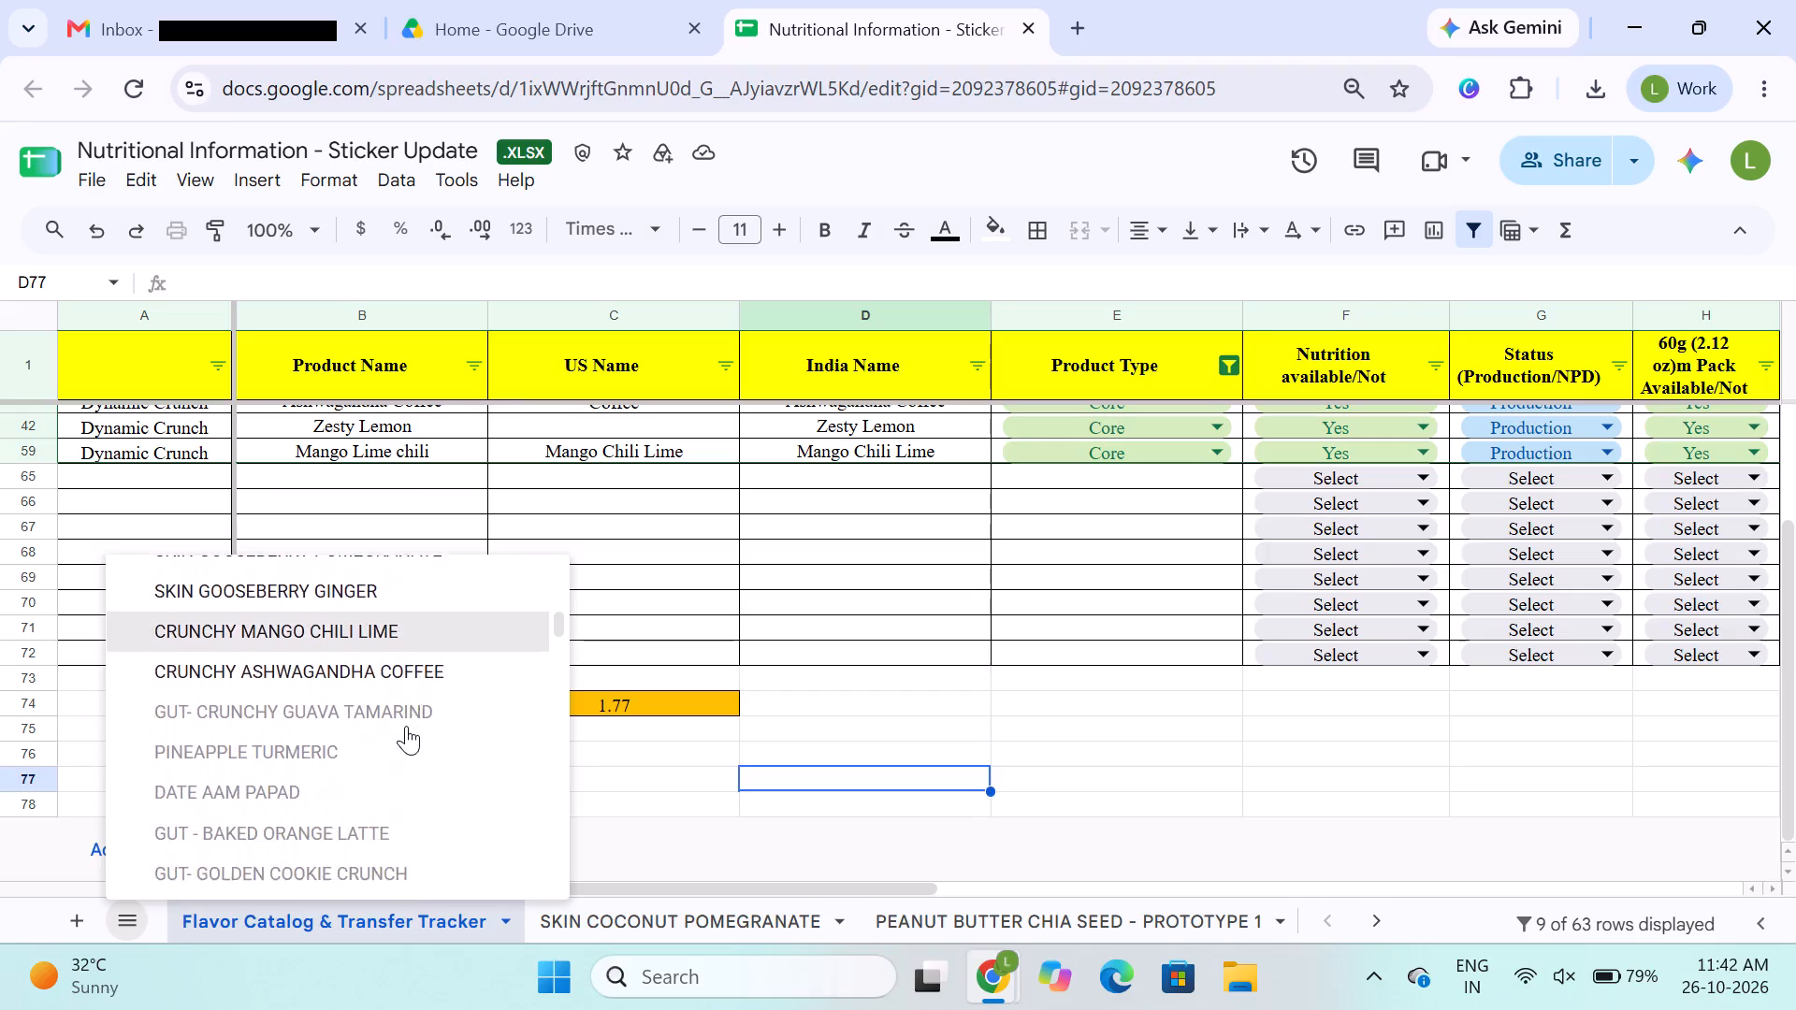
scroll(406, 726, "down", 4)
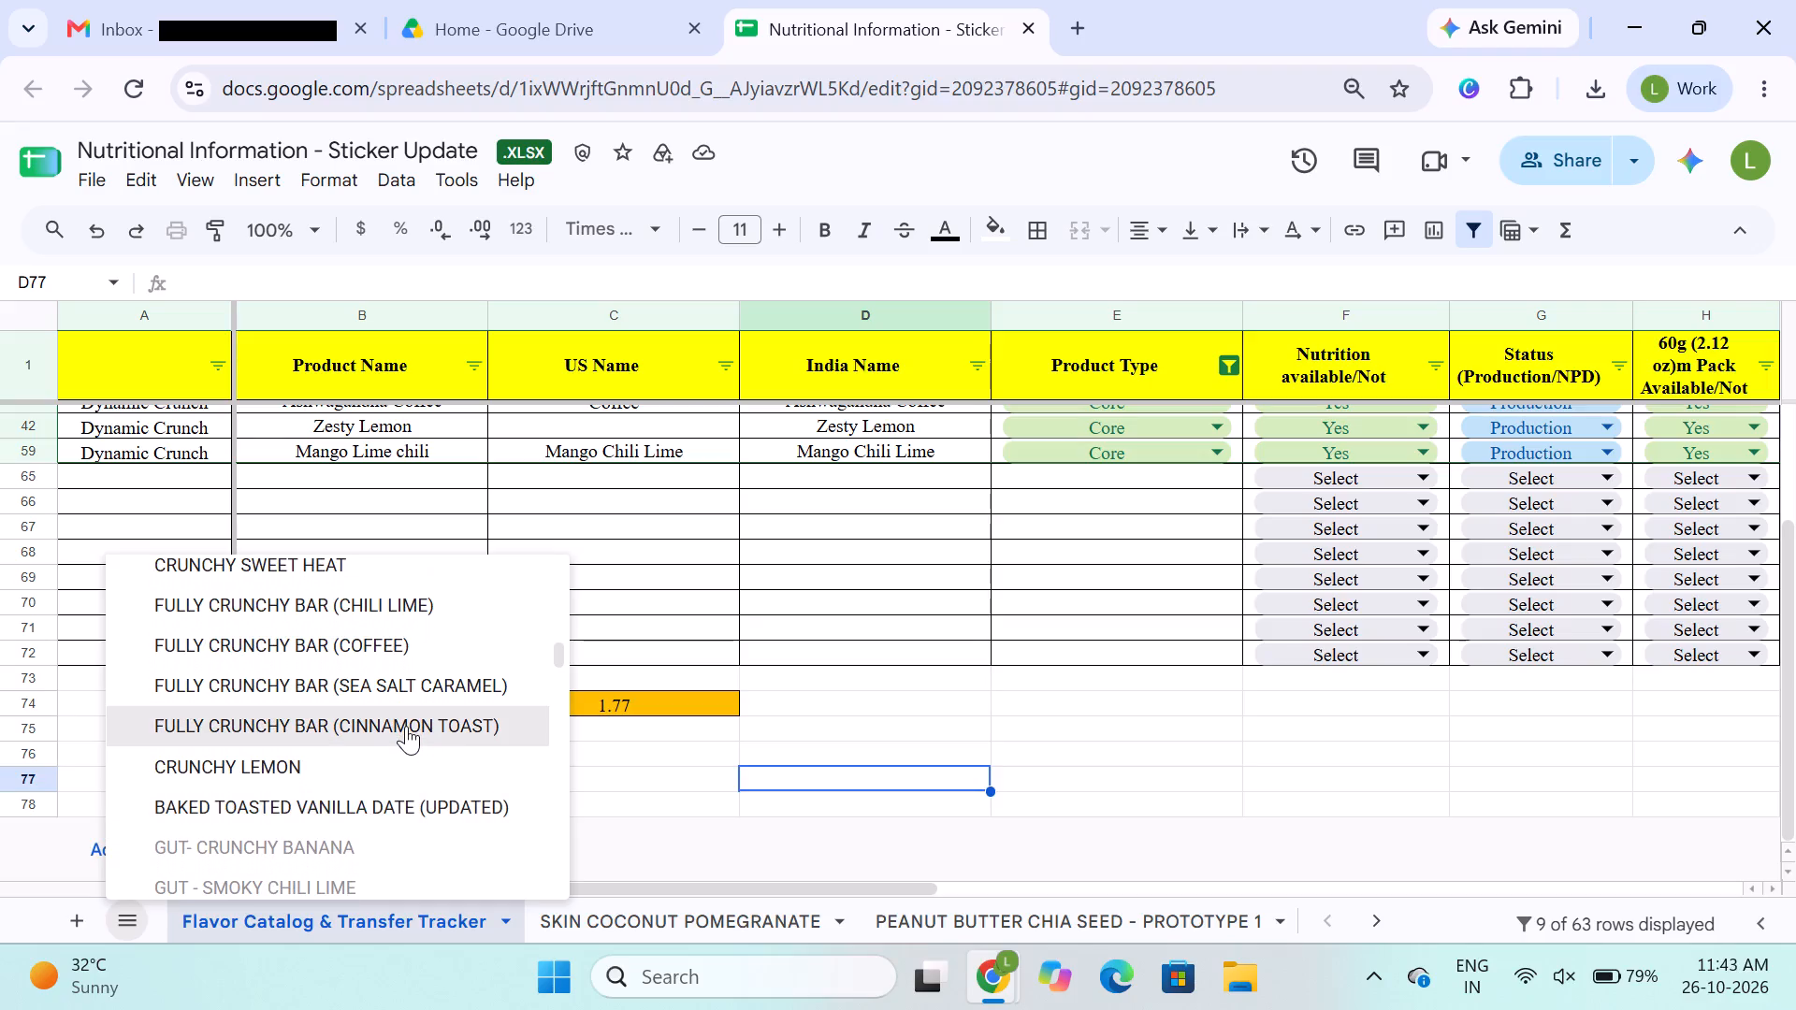
scroll(406, 726, "down", 1)
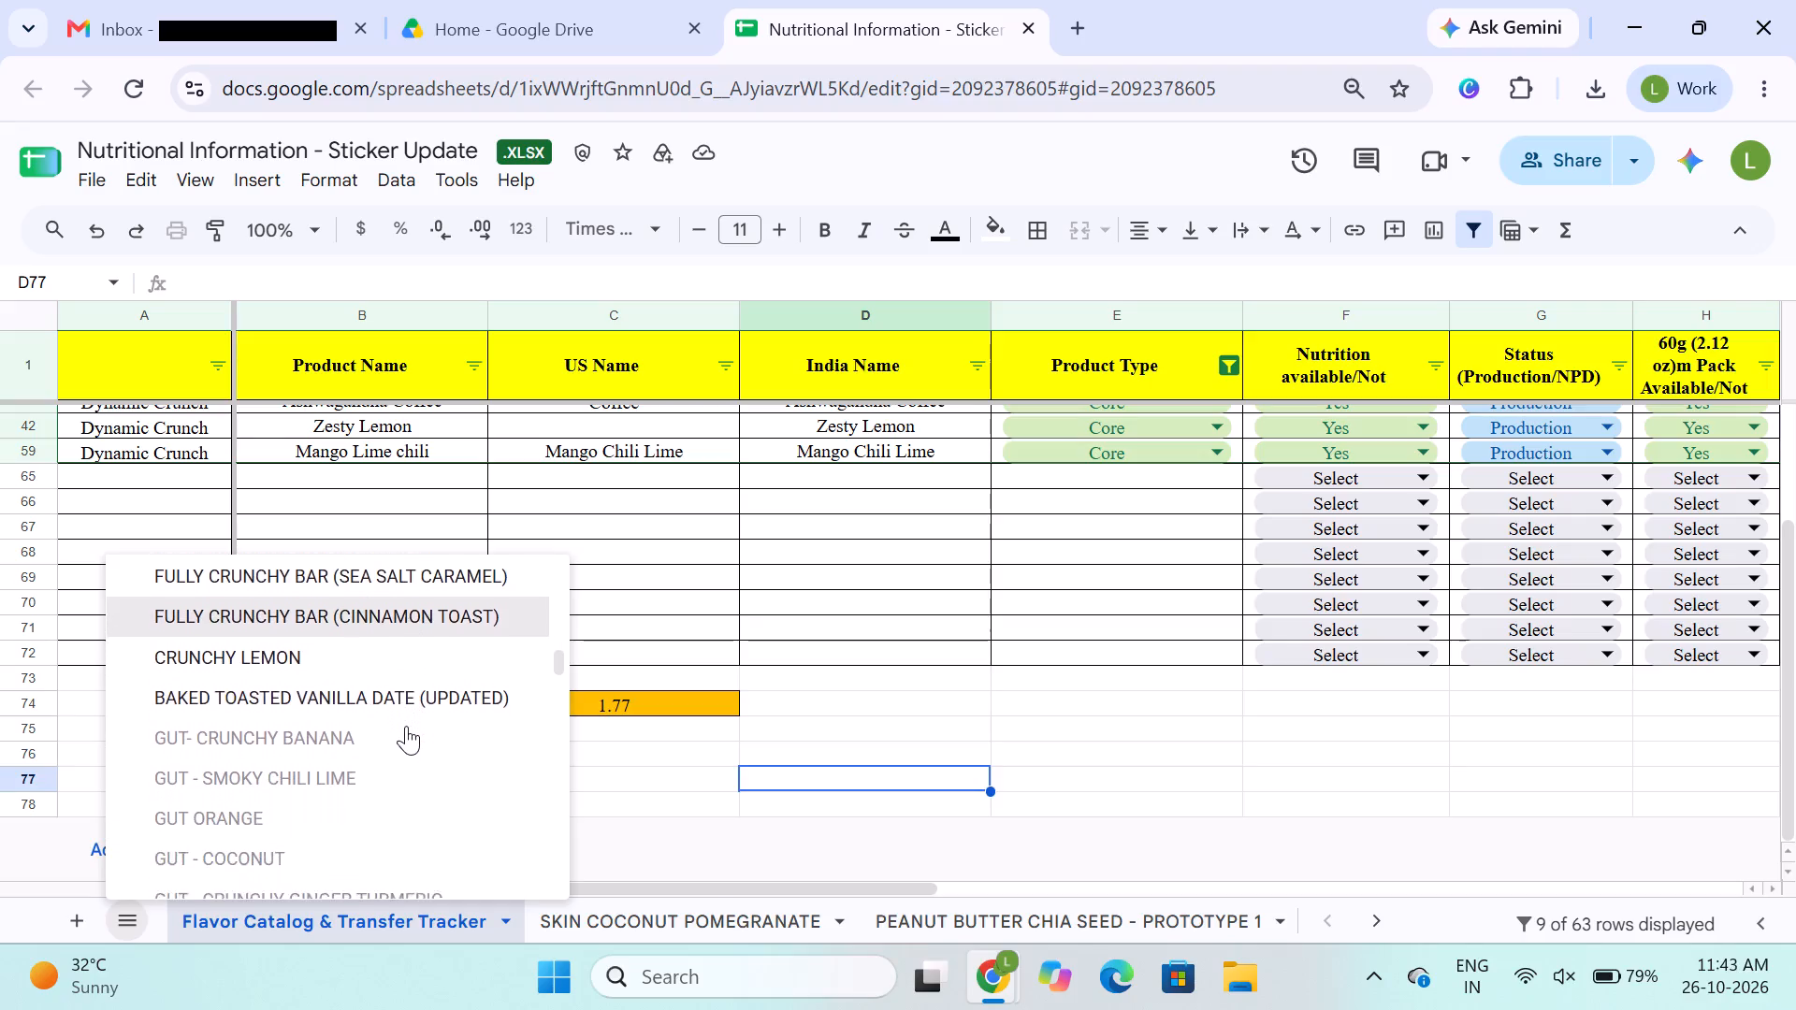
scroll(406, 726, "down", 1)
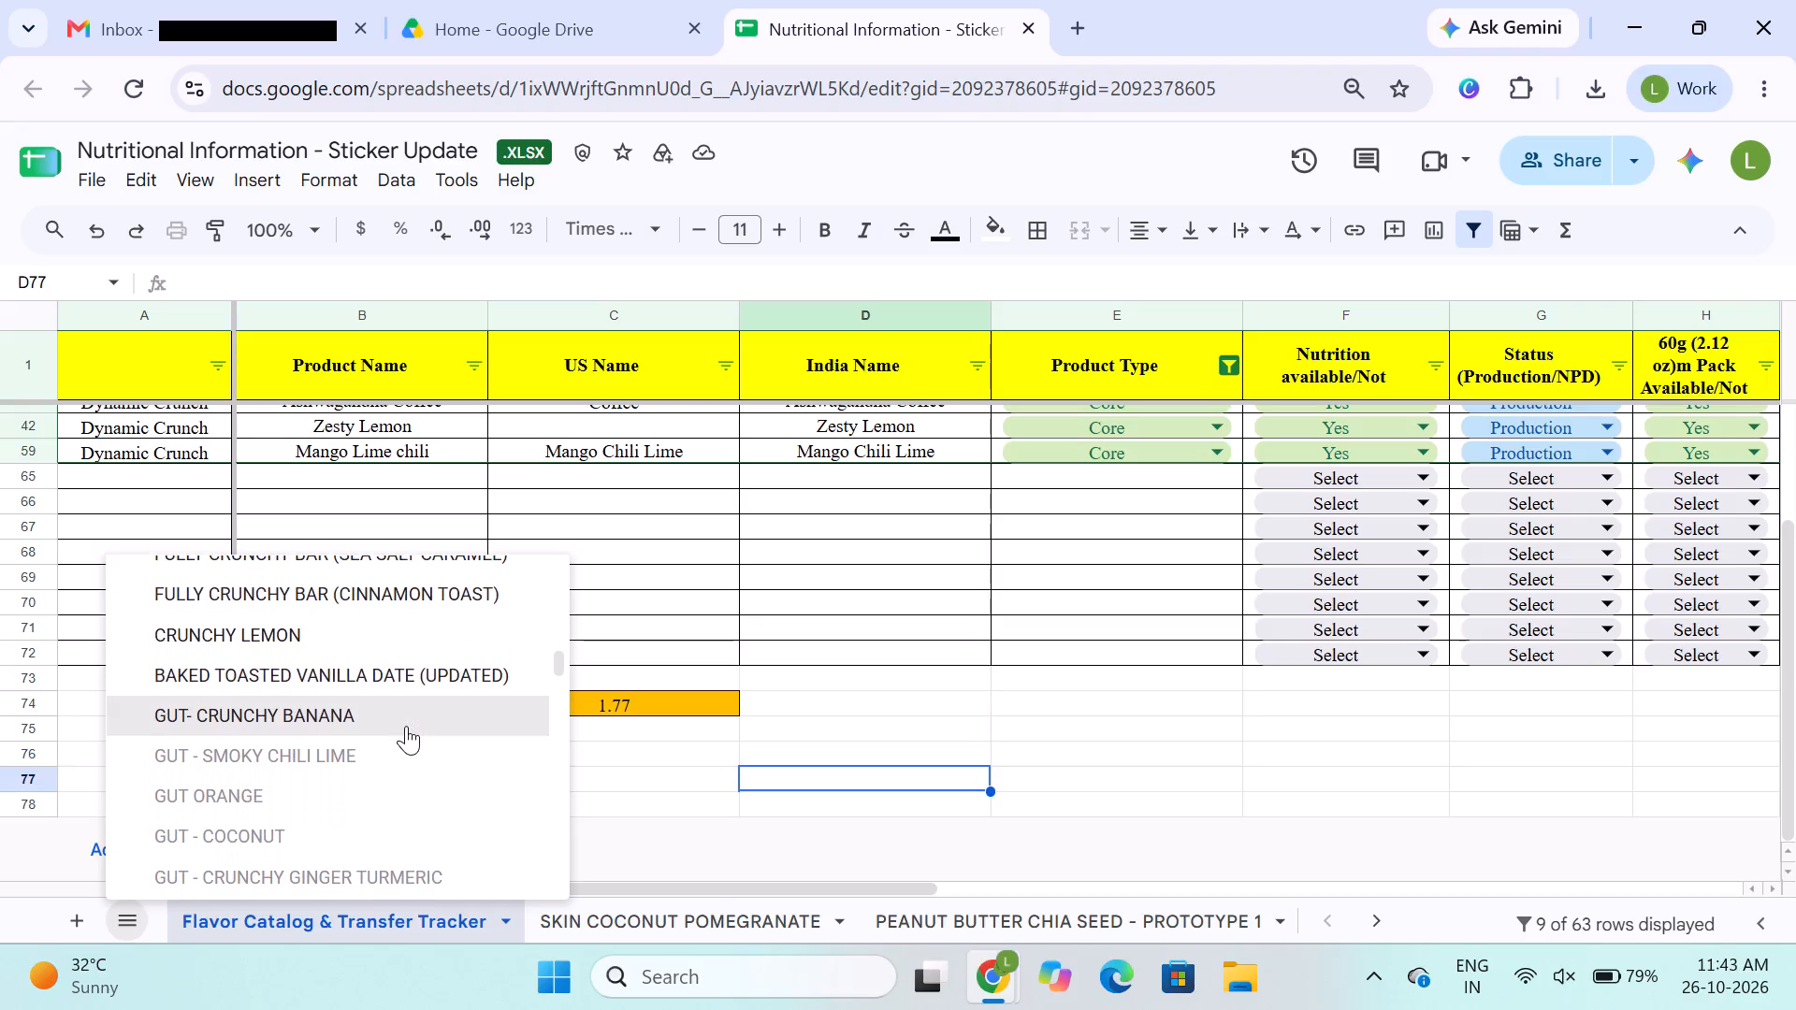
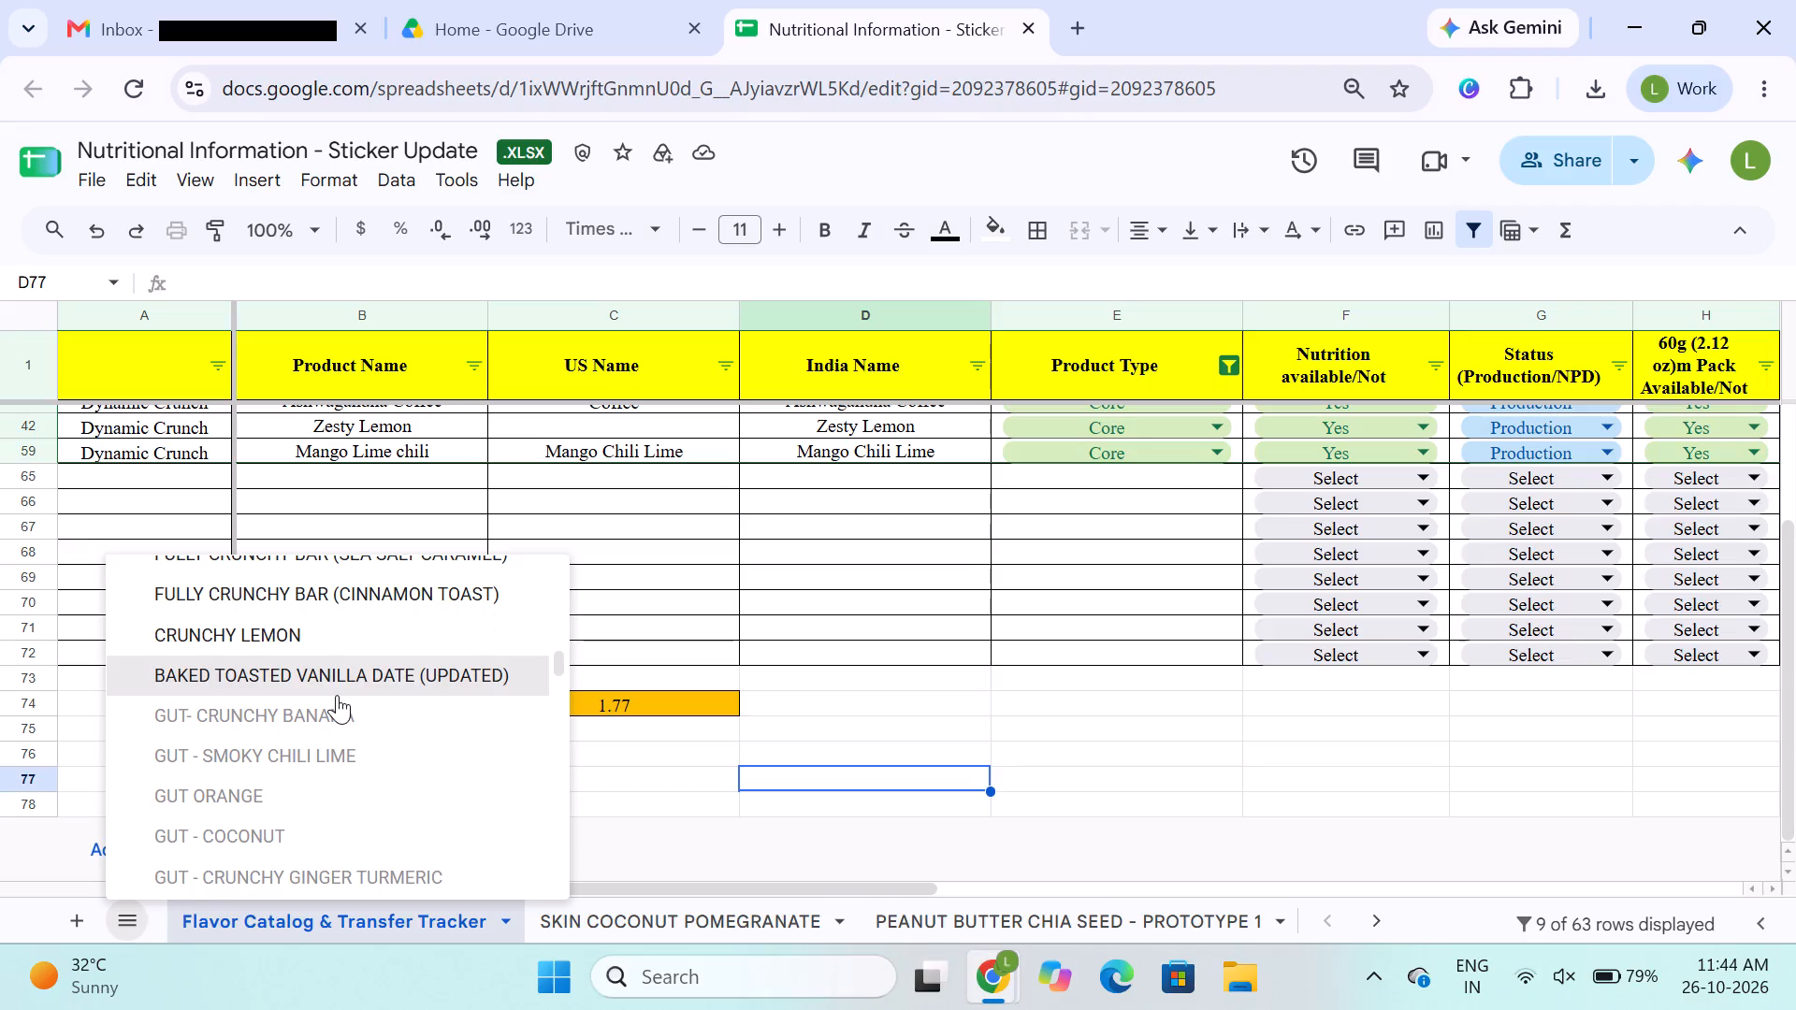
Recheck the full sheet list from the baked products up to the Flavor Catalog & Transfer Tracker and down again to the skin gooseberry sheets.
scroll(337, 695, "up", 4)
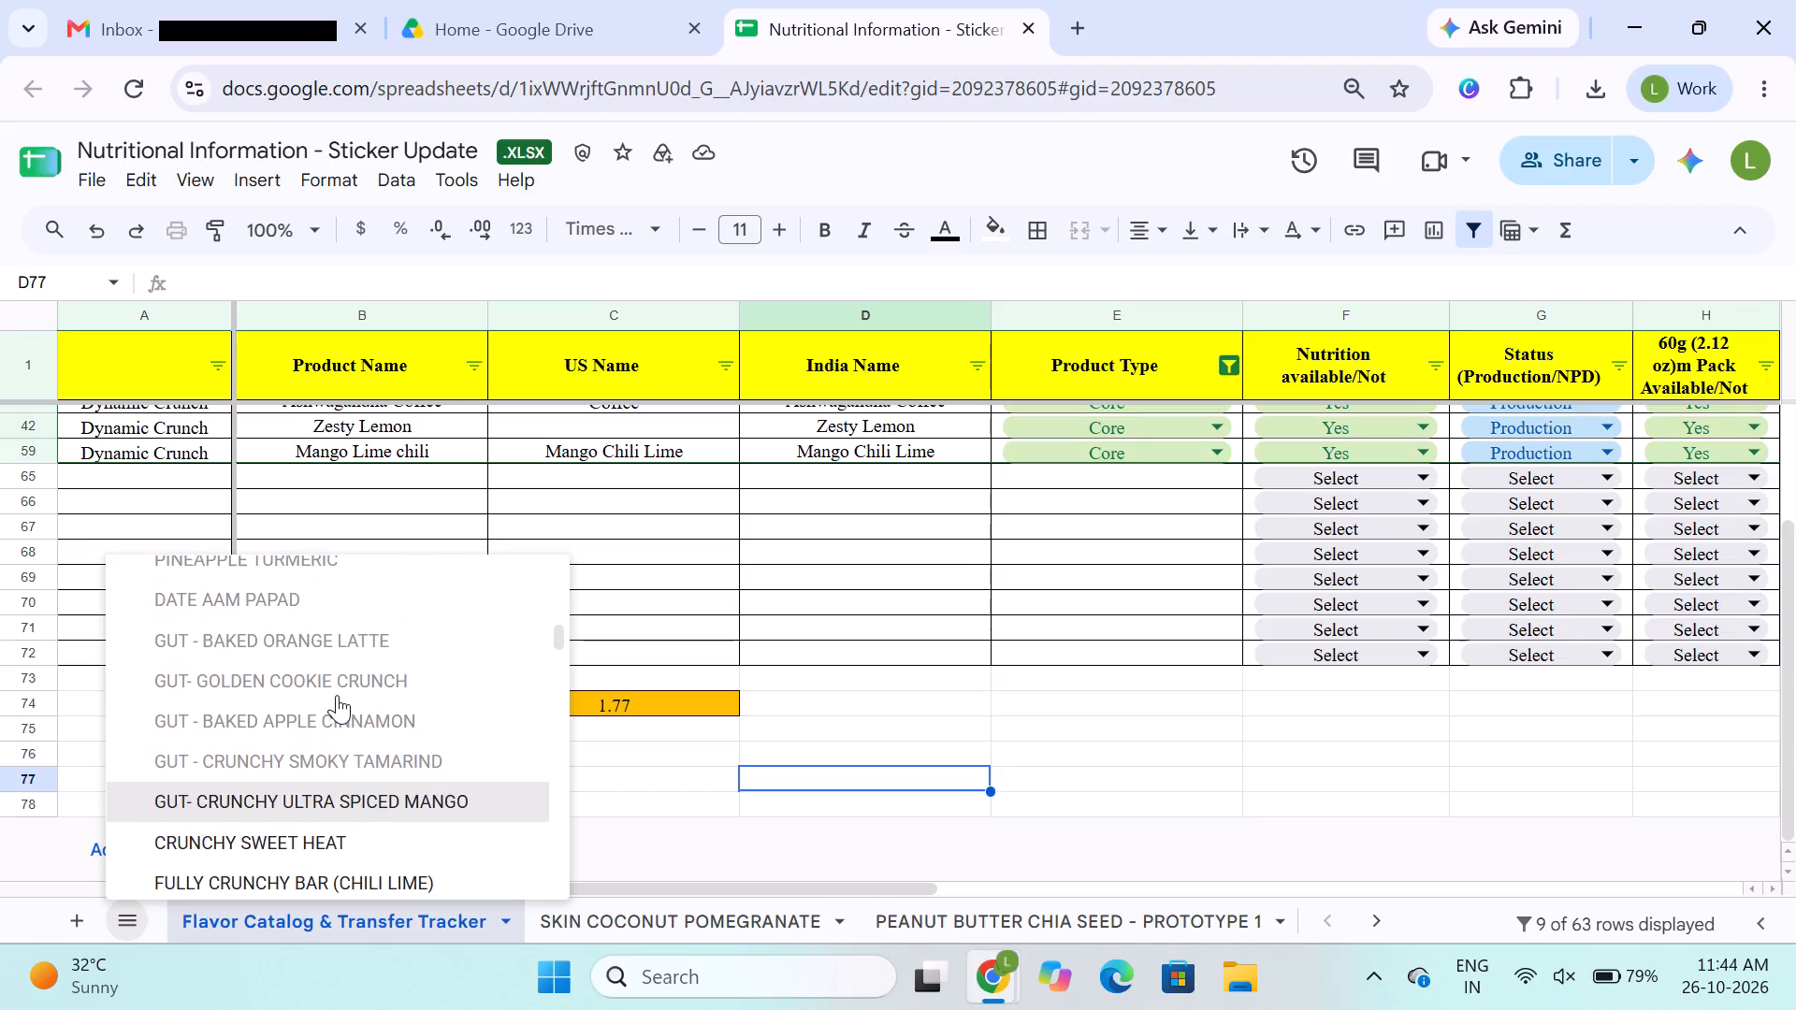
scroll(337, 695, "up", 2)
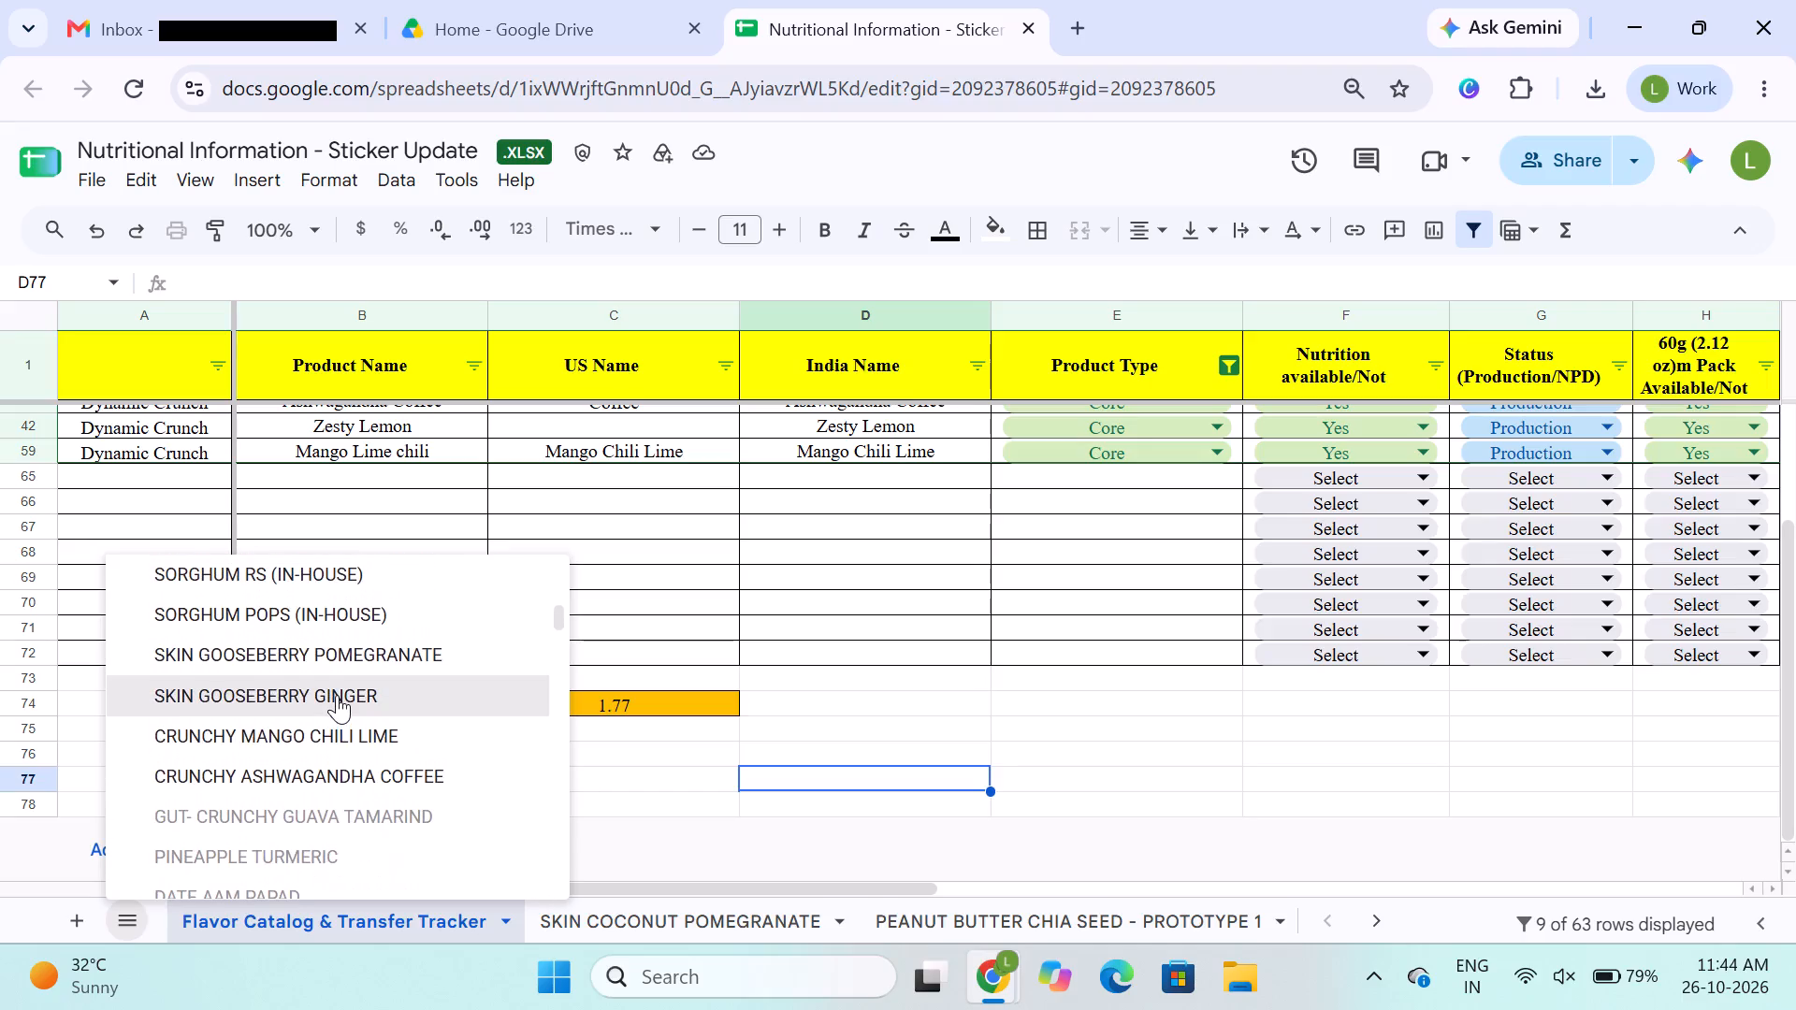
scroll(337, 695, "up", 7)
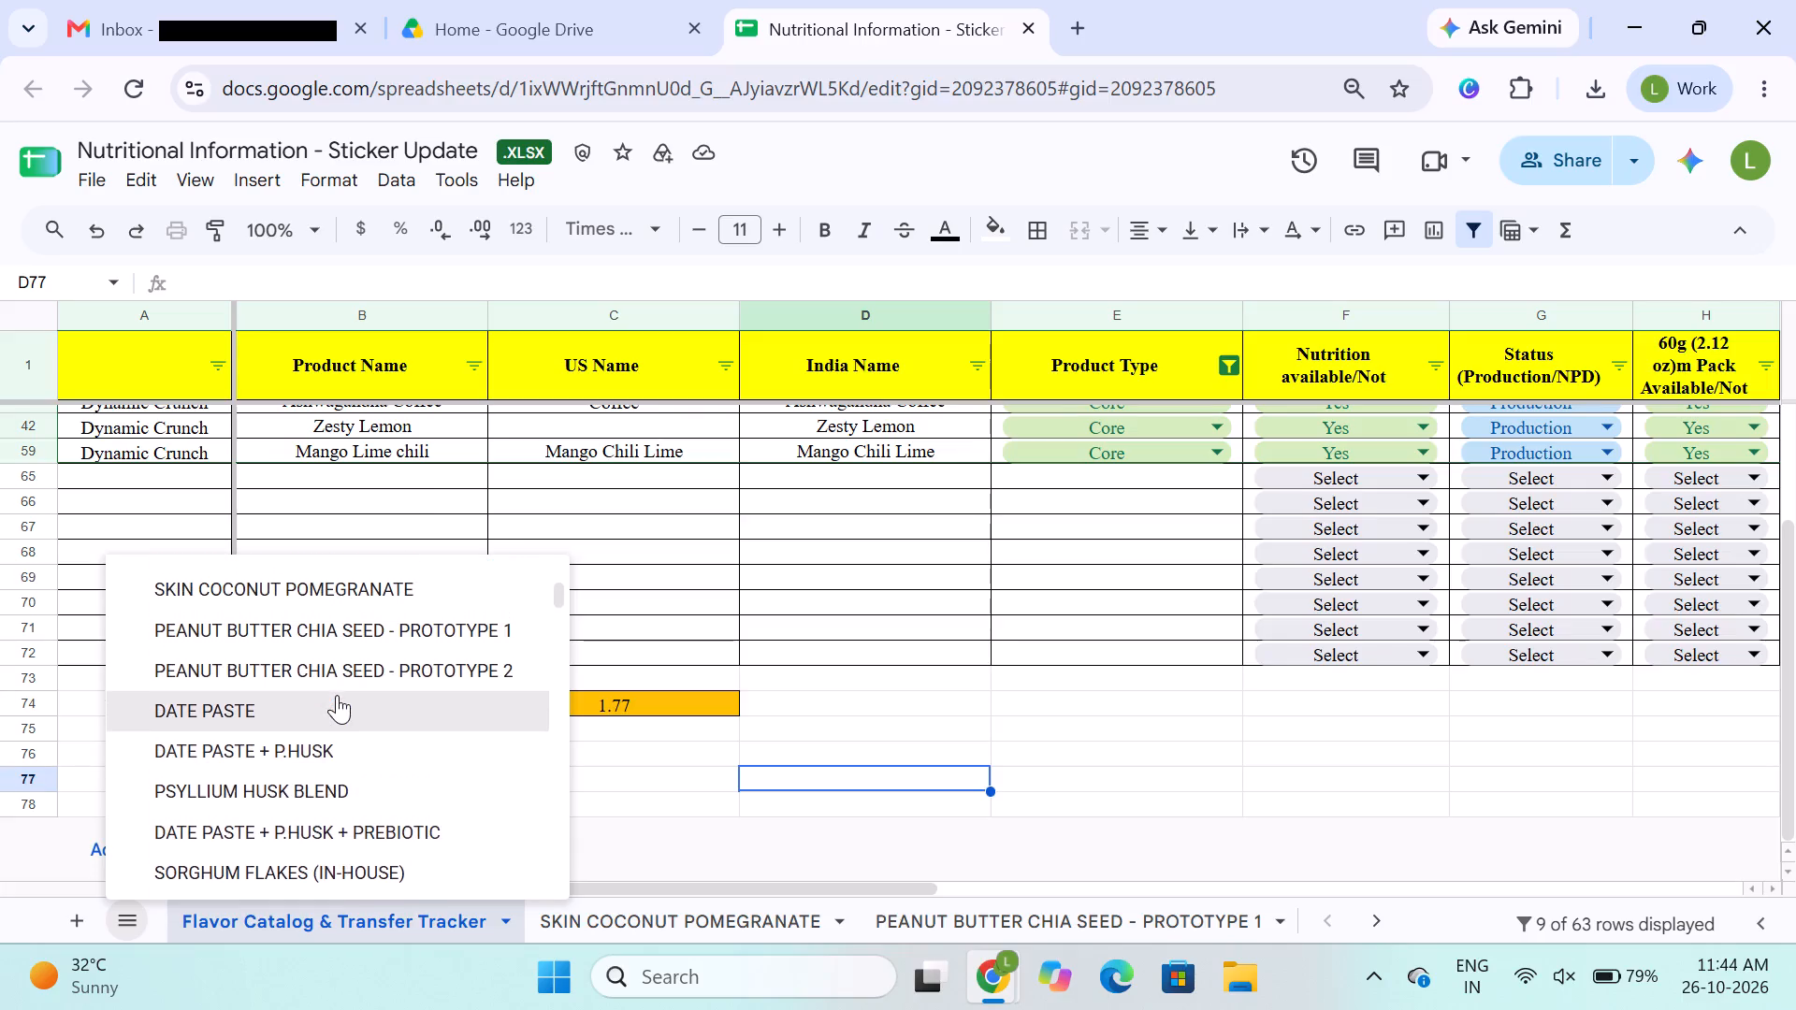
scroll(337, 695, "up", 4)
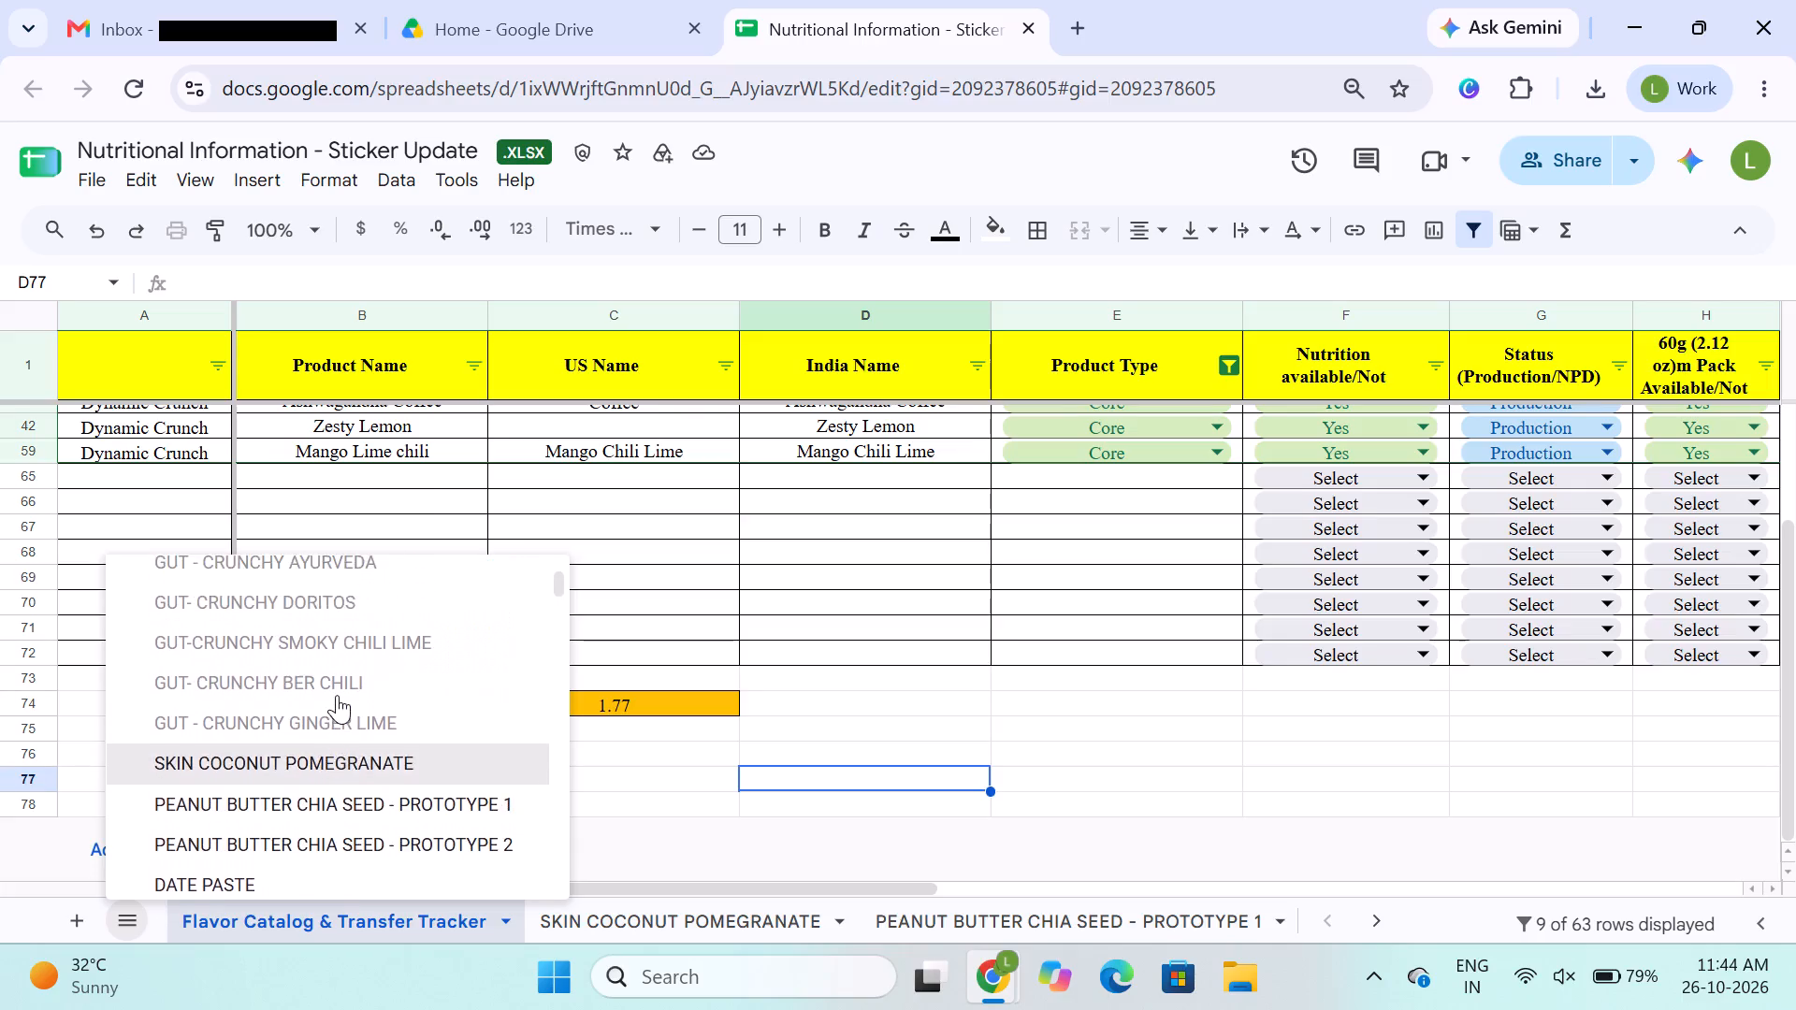
scroll(337, 695, "up", 3)
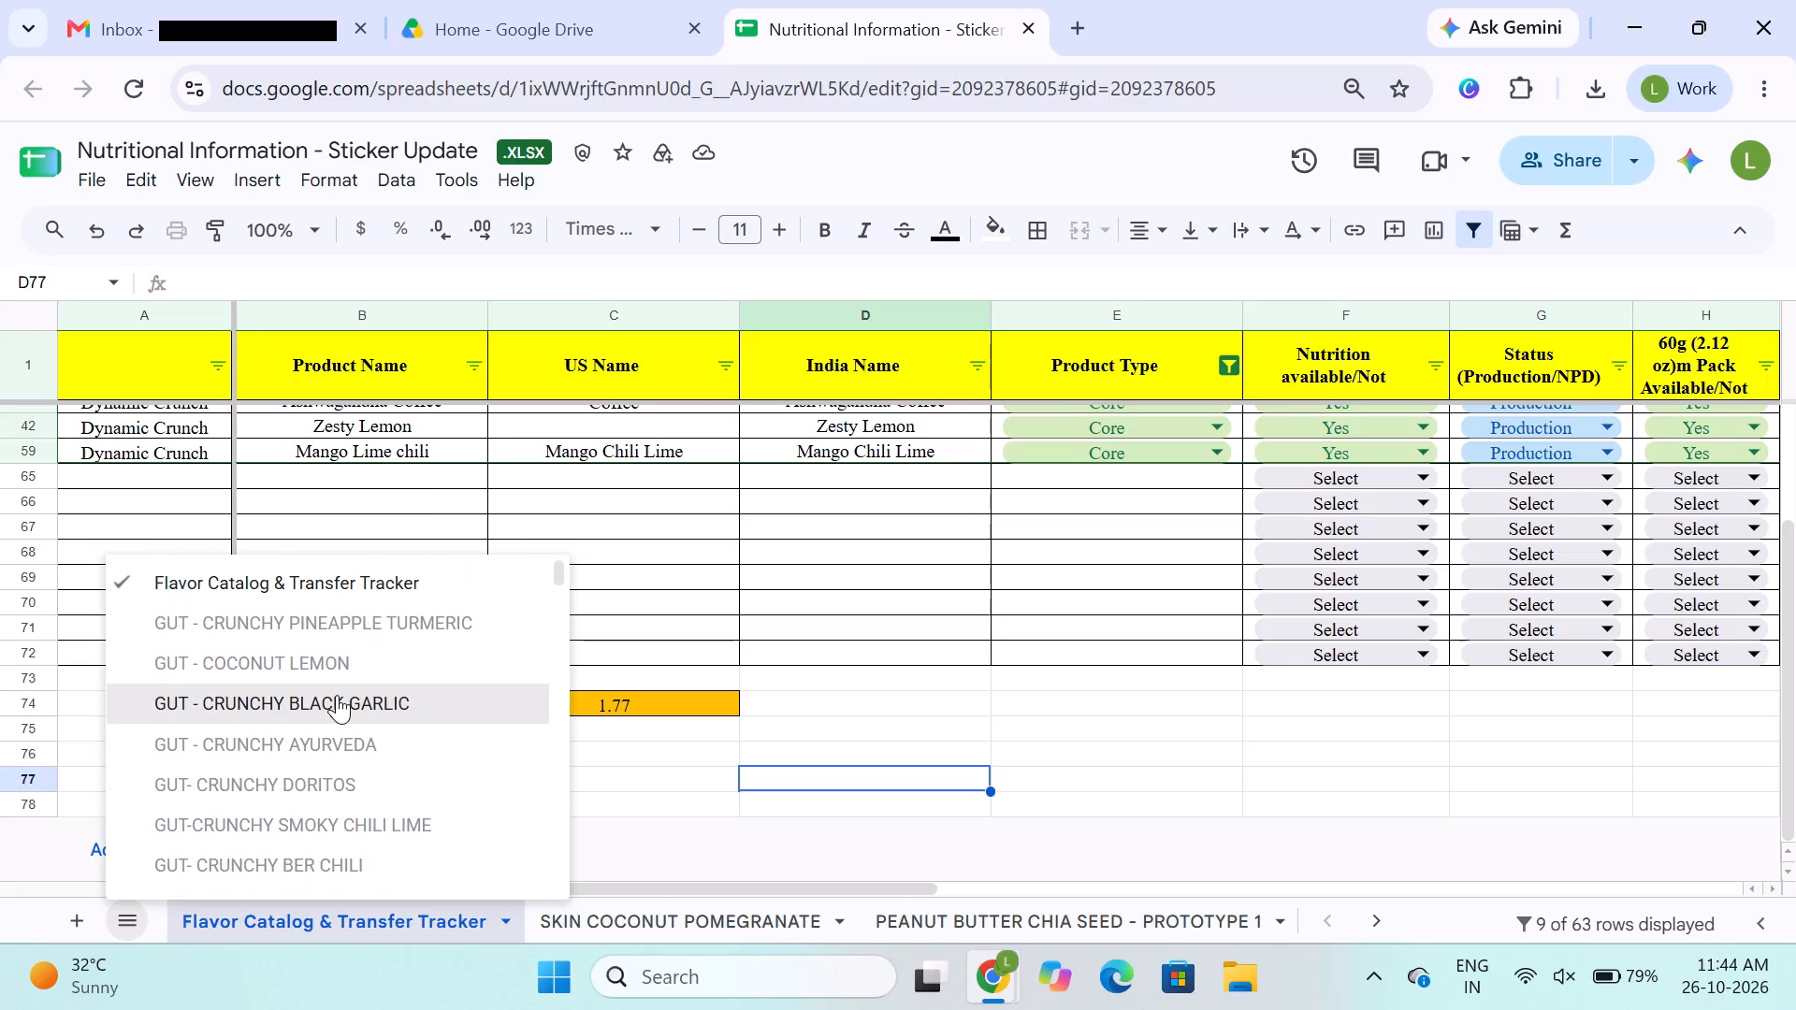
scroll(337, 695, "up", 1)
scroll(337, 695, "down", 2)
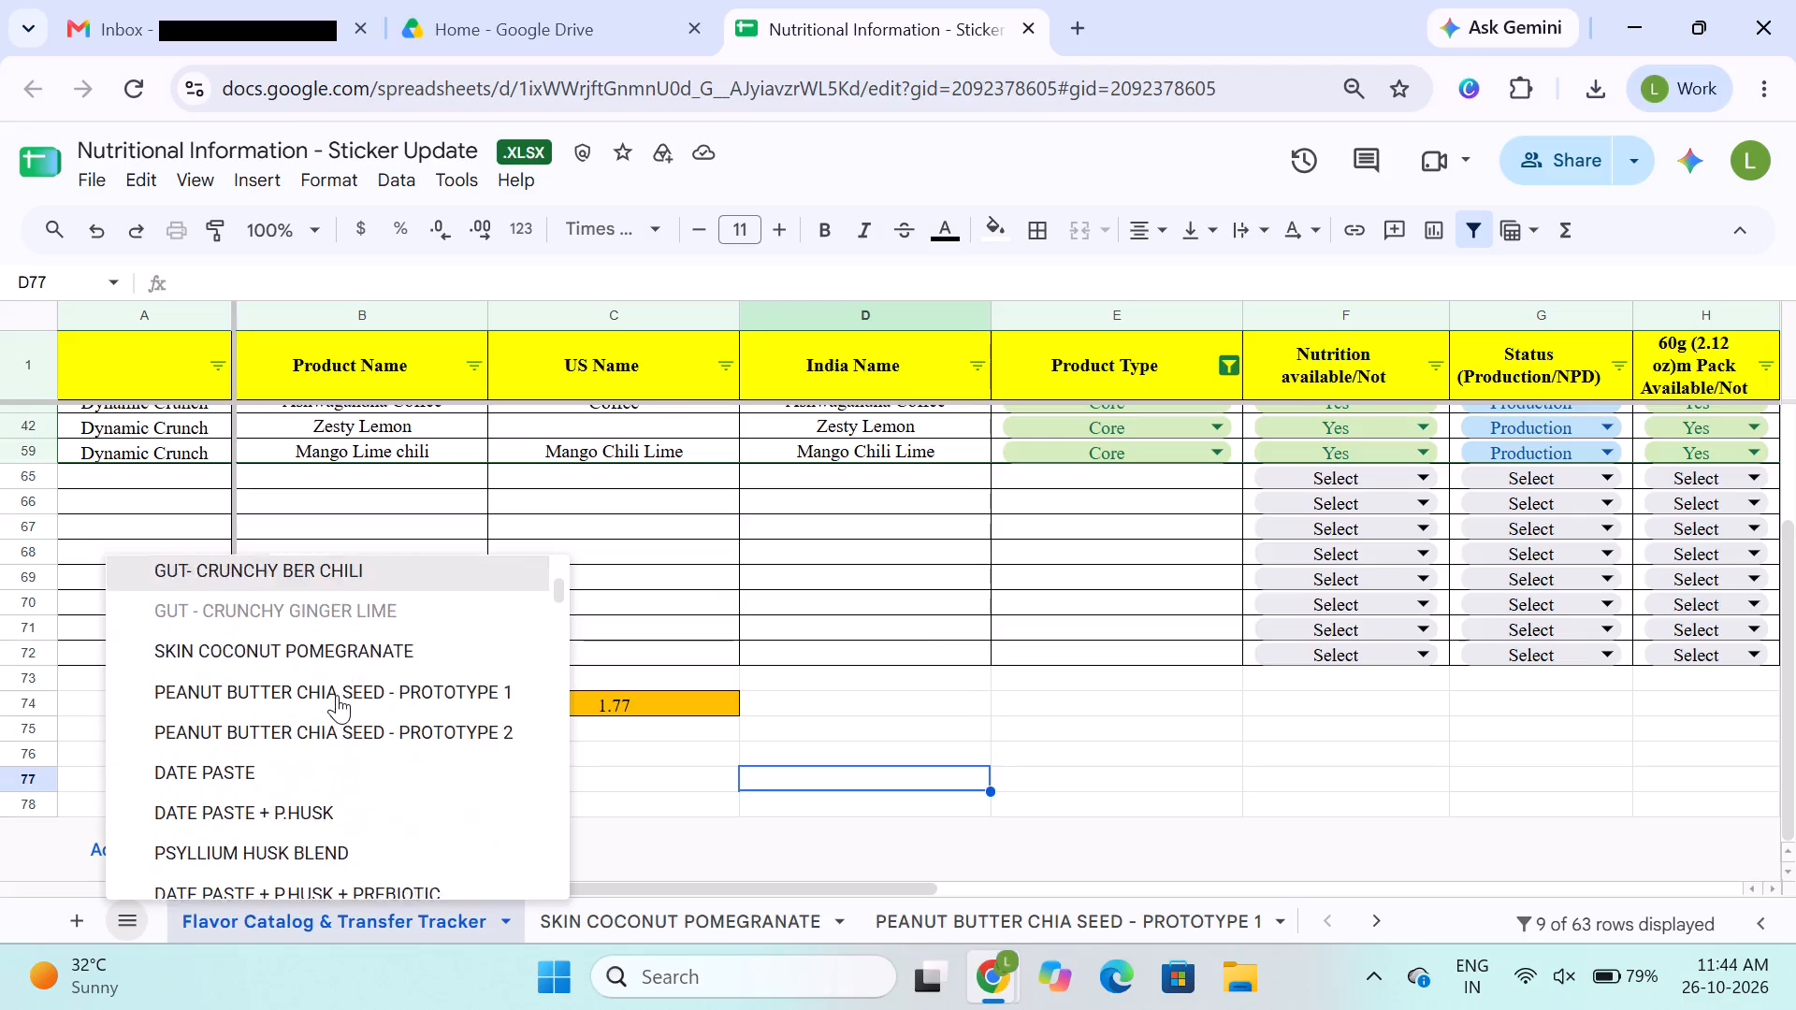
scroll(337, 695, "down", 2)
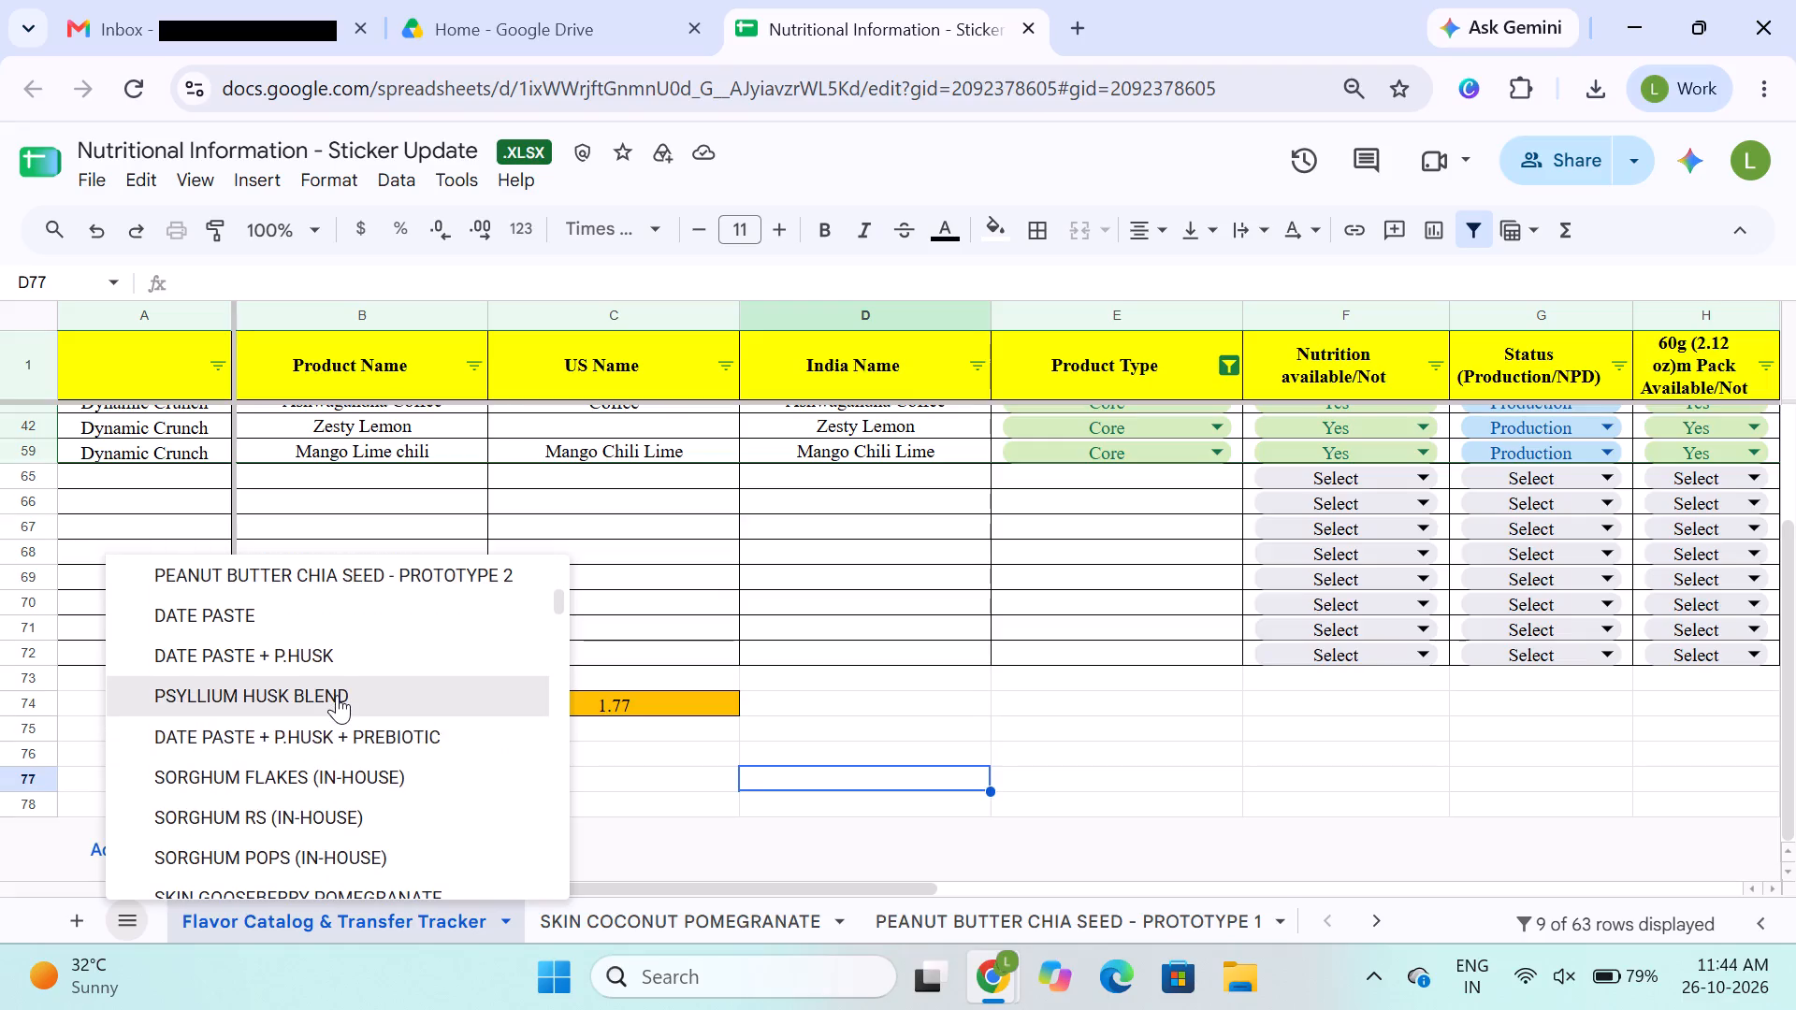
scroll(337, 695, "down", 1)
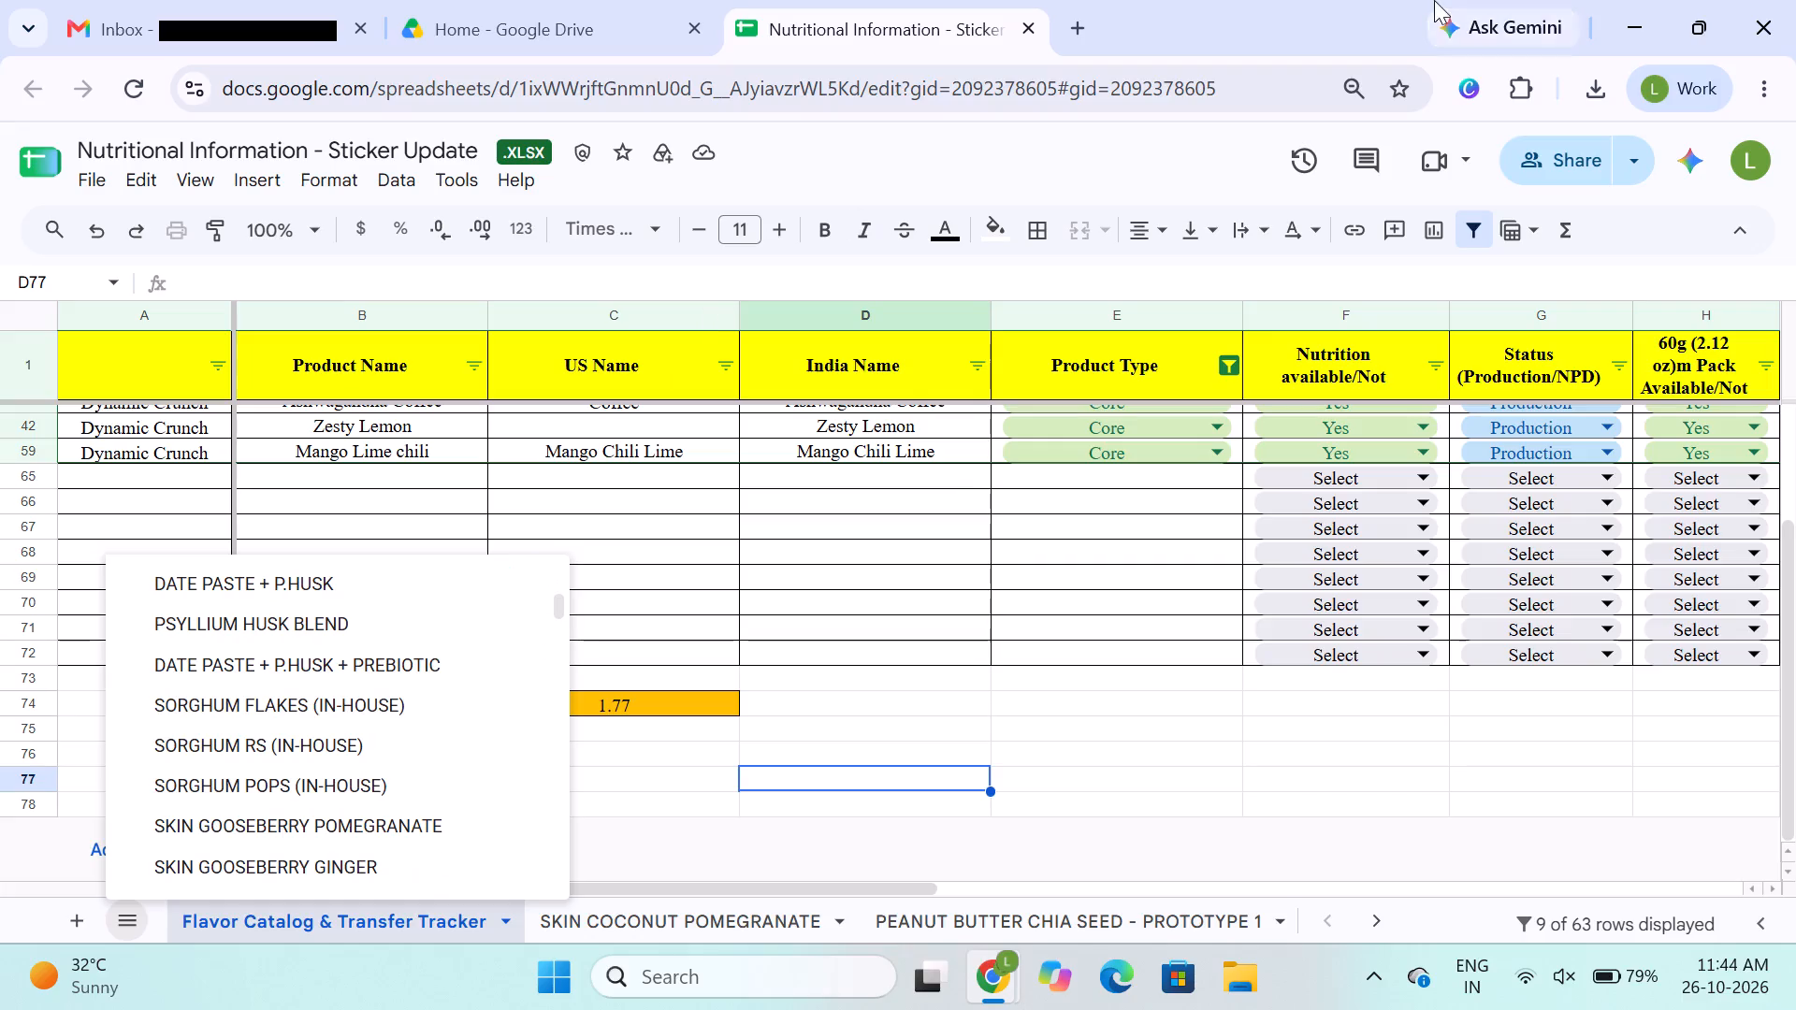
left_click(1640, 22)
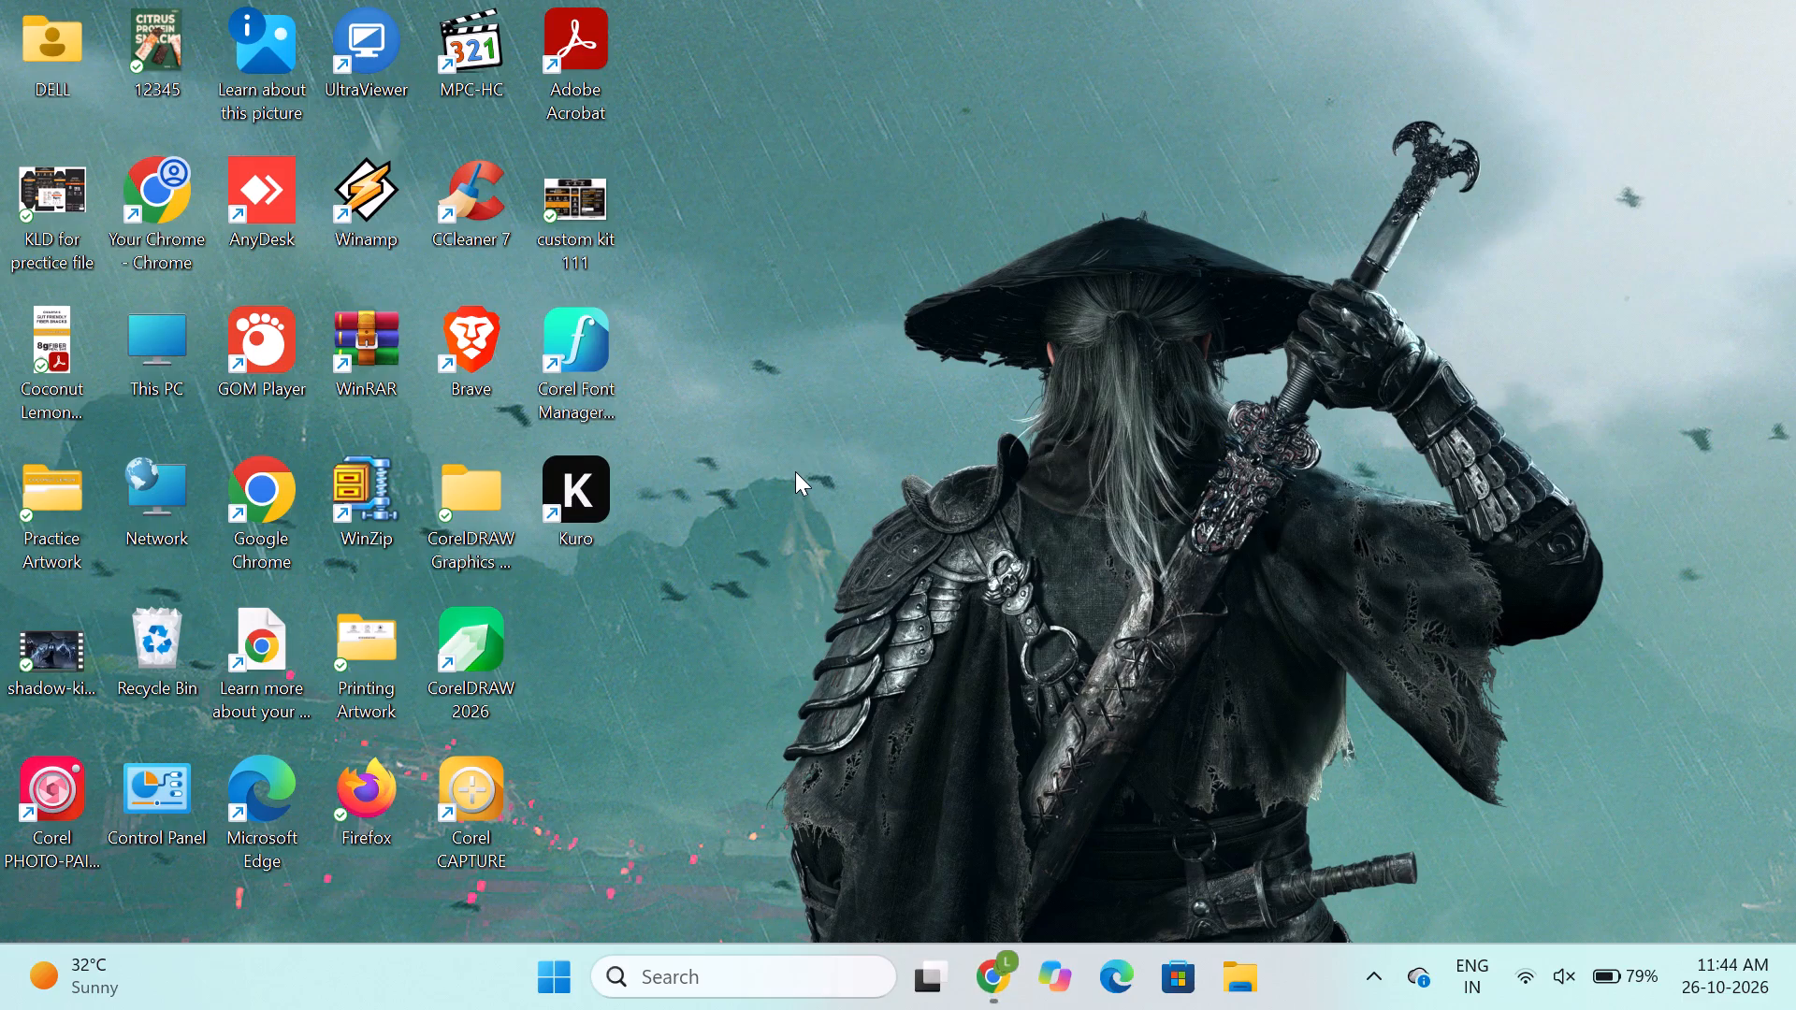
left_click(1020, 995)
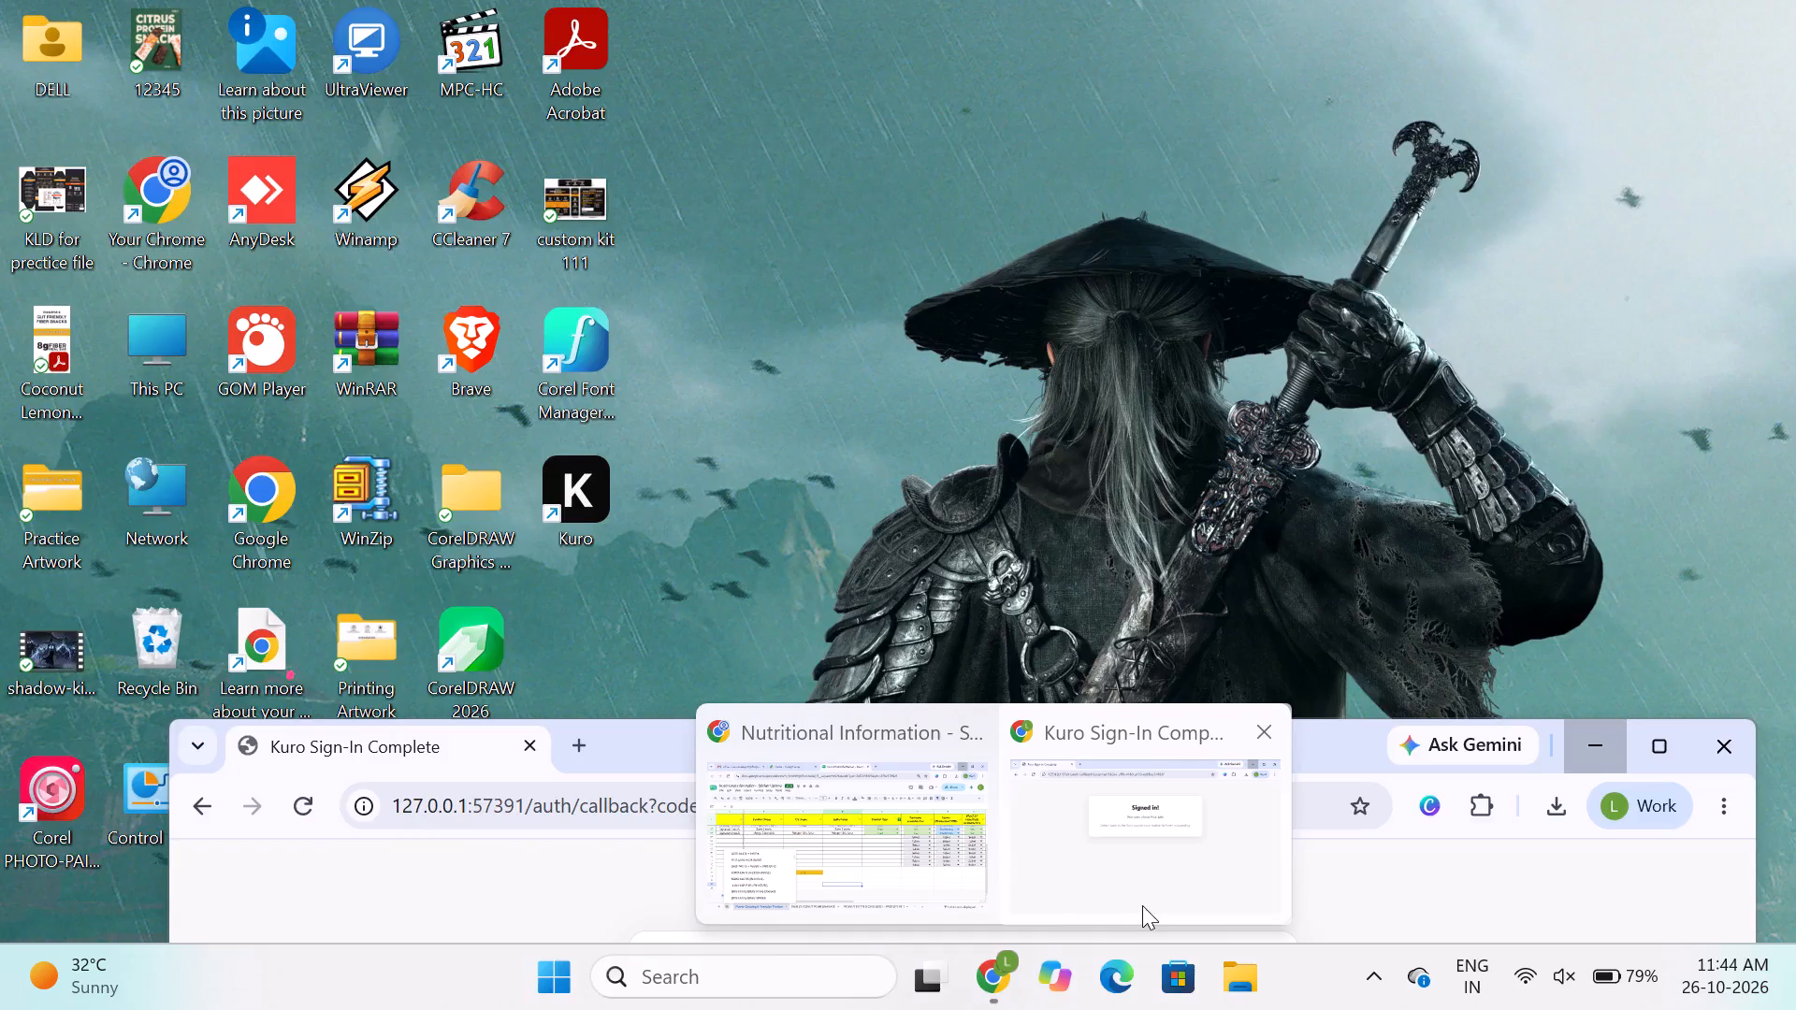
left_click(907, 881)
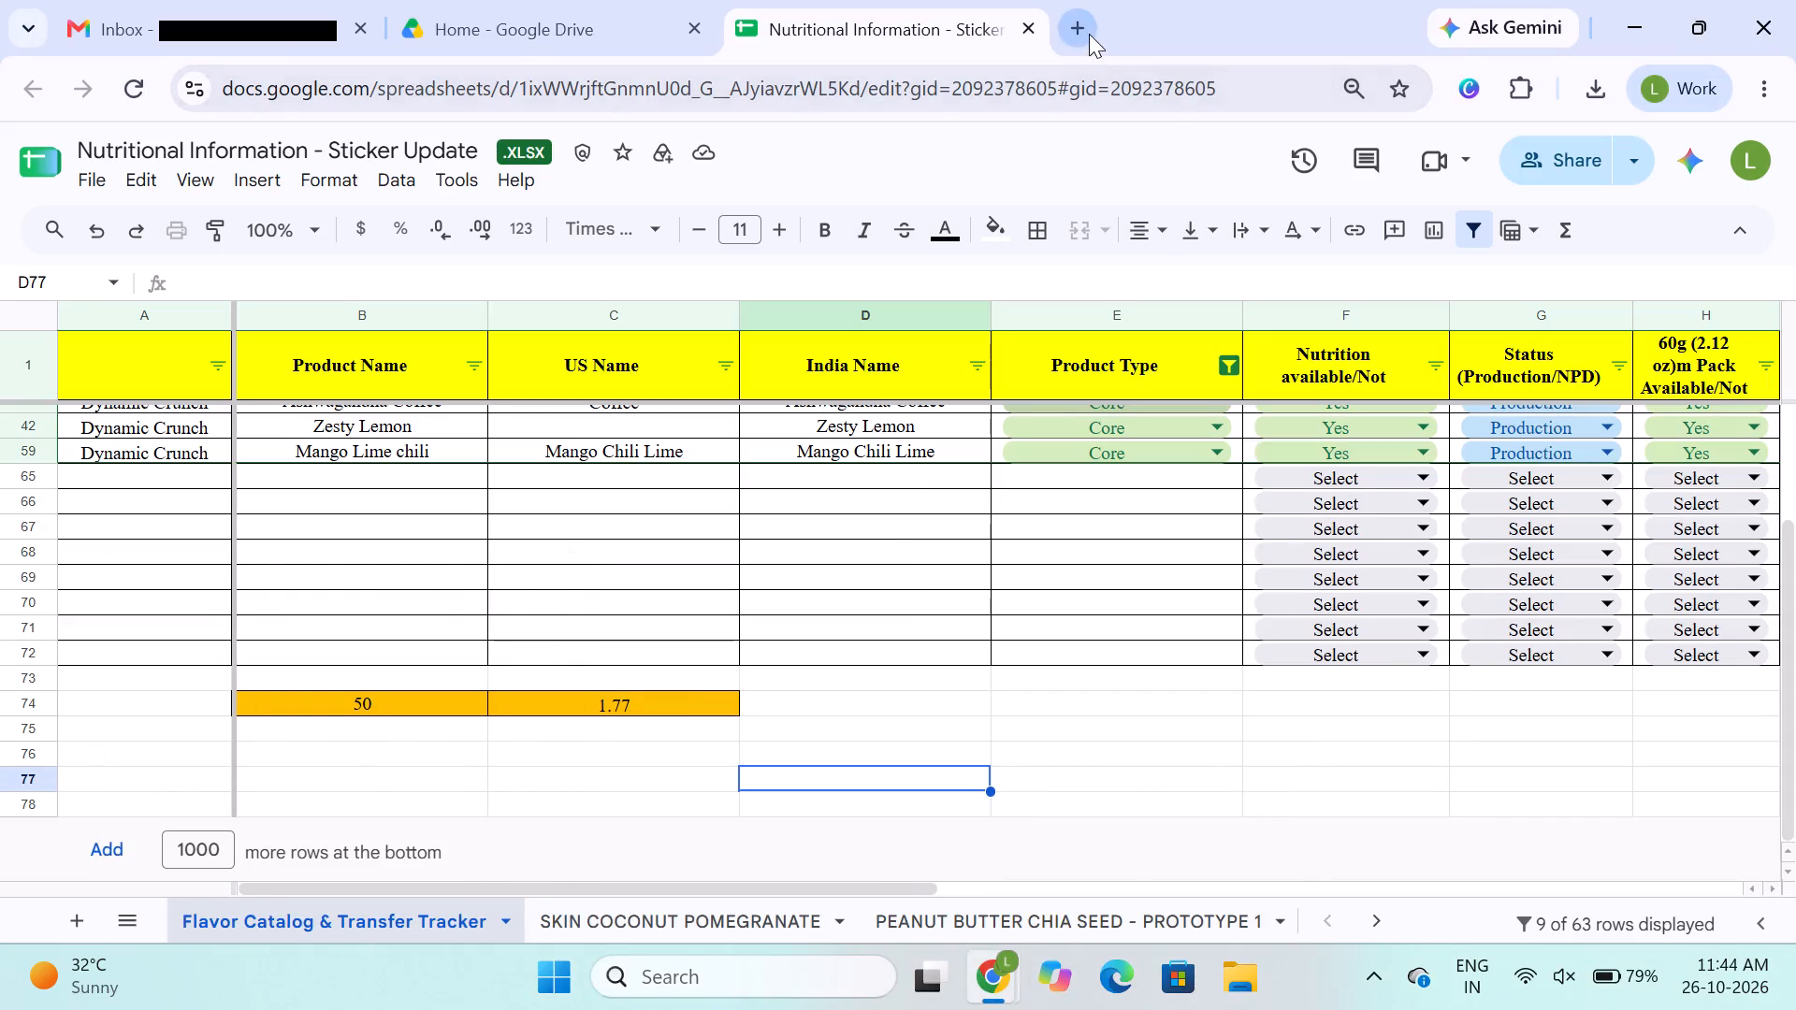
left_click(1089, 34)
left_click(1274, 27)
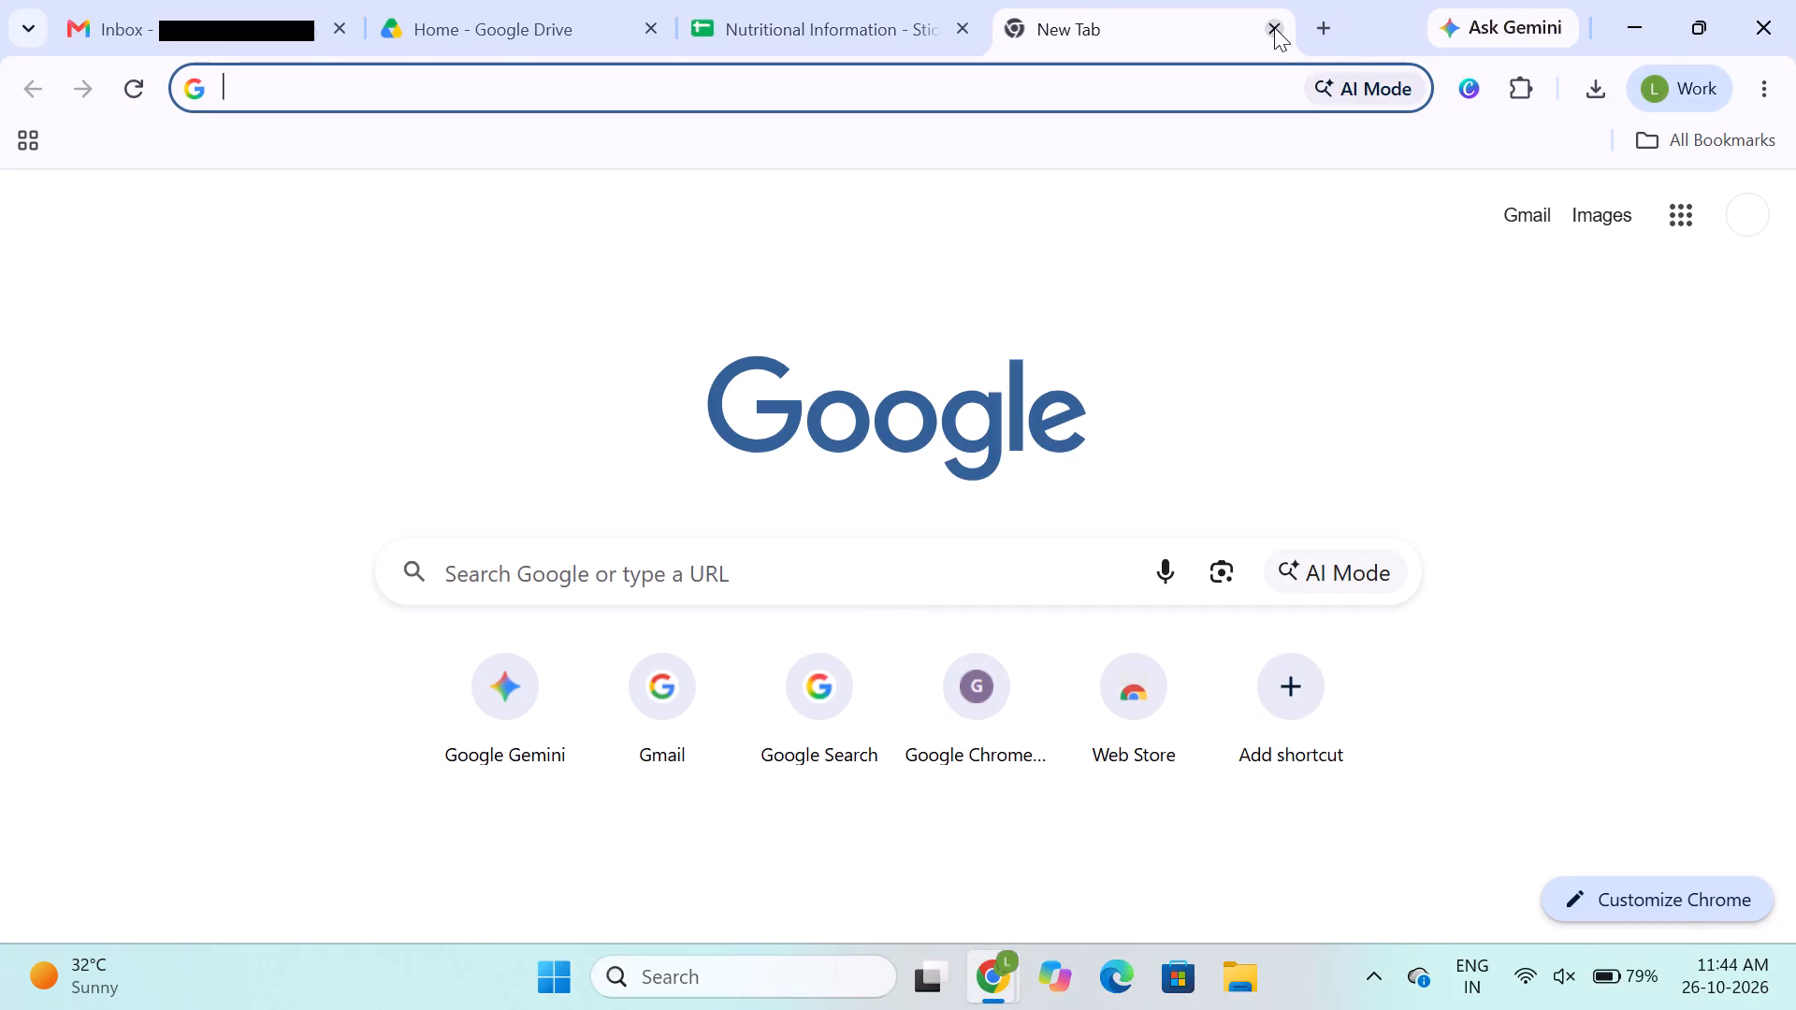
Switch to File Explorer, check the recent files and open the Downloads folder.
left_click(1223, 969)
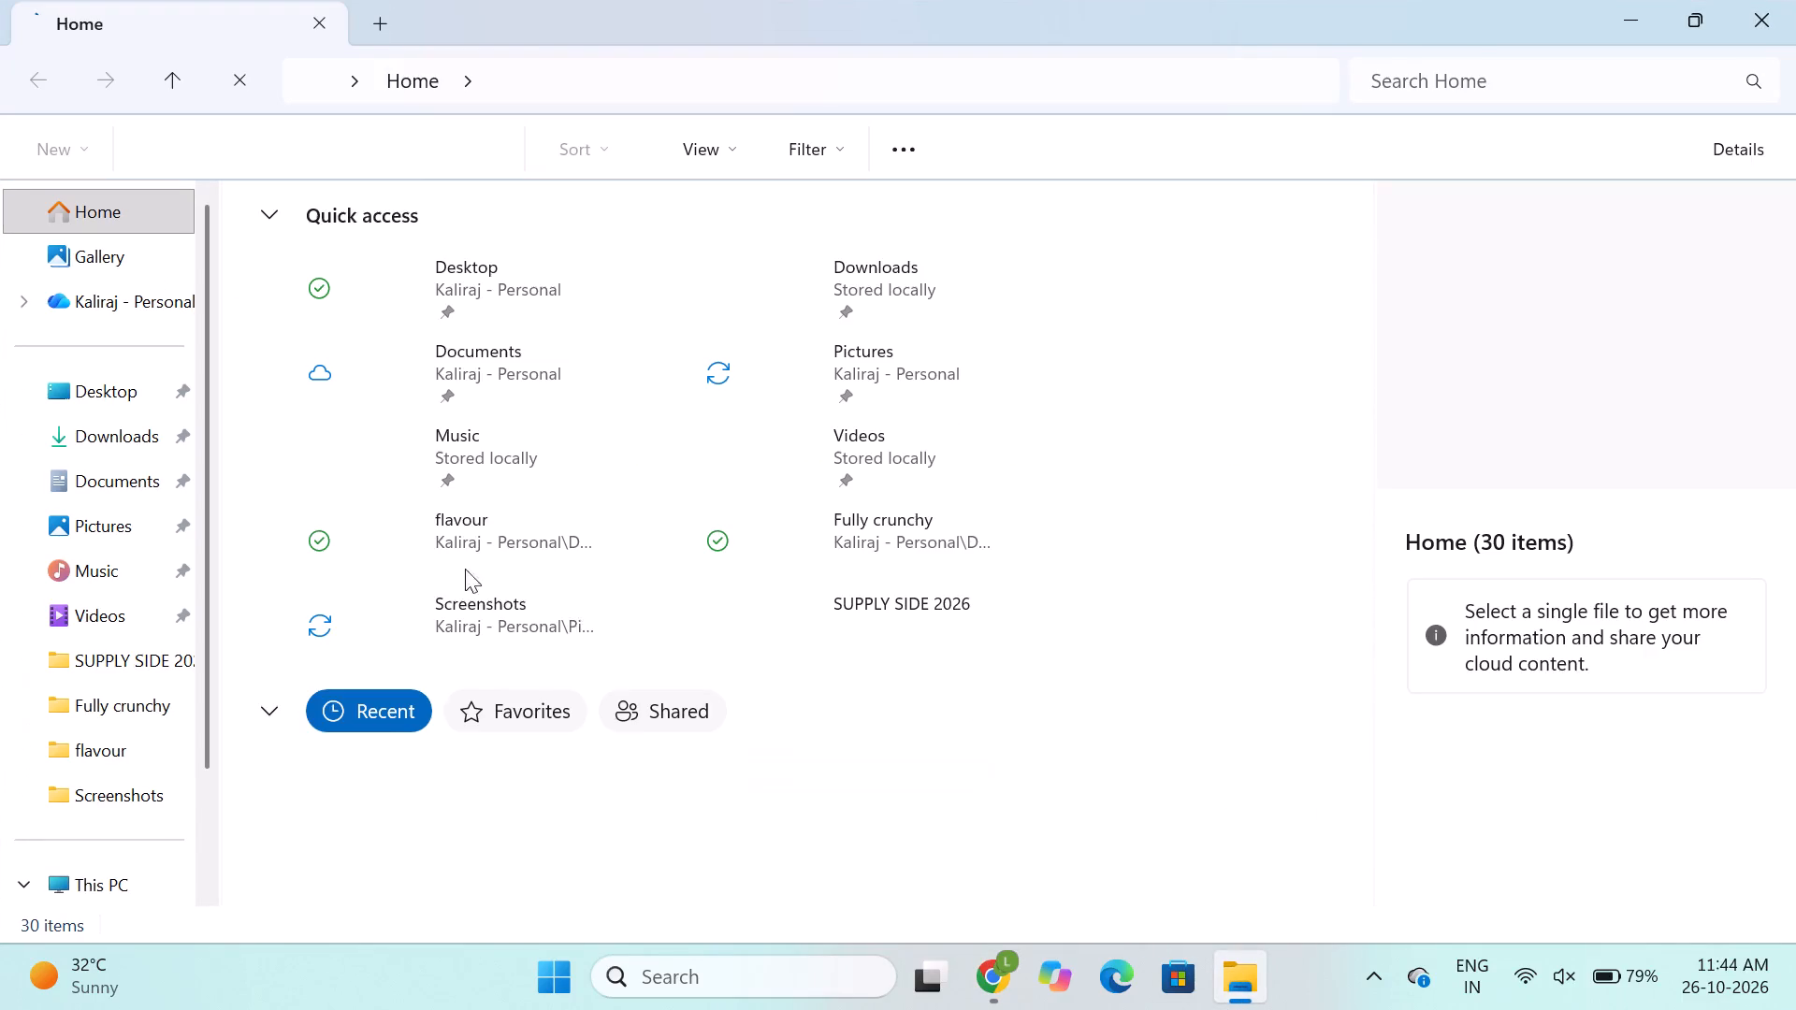
scroll(635, 556, "down", 3)
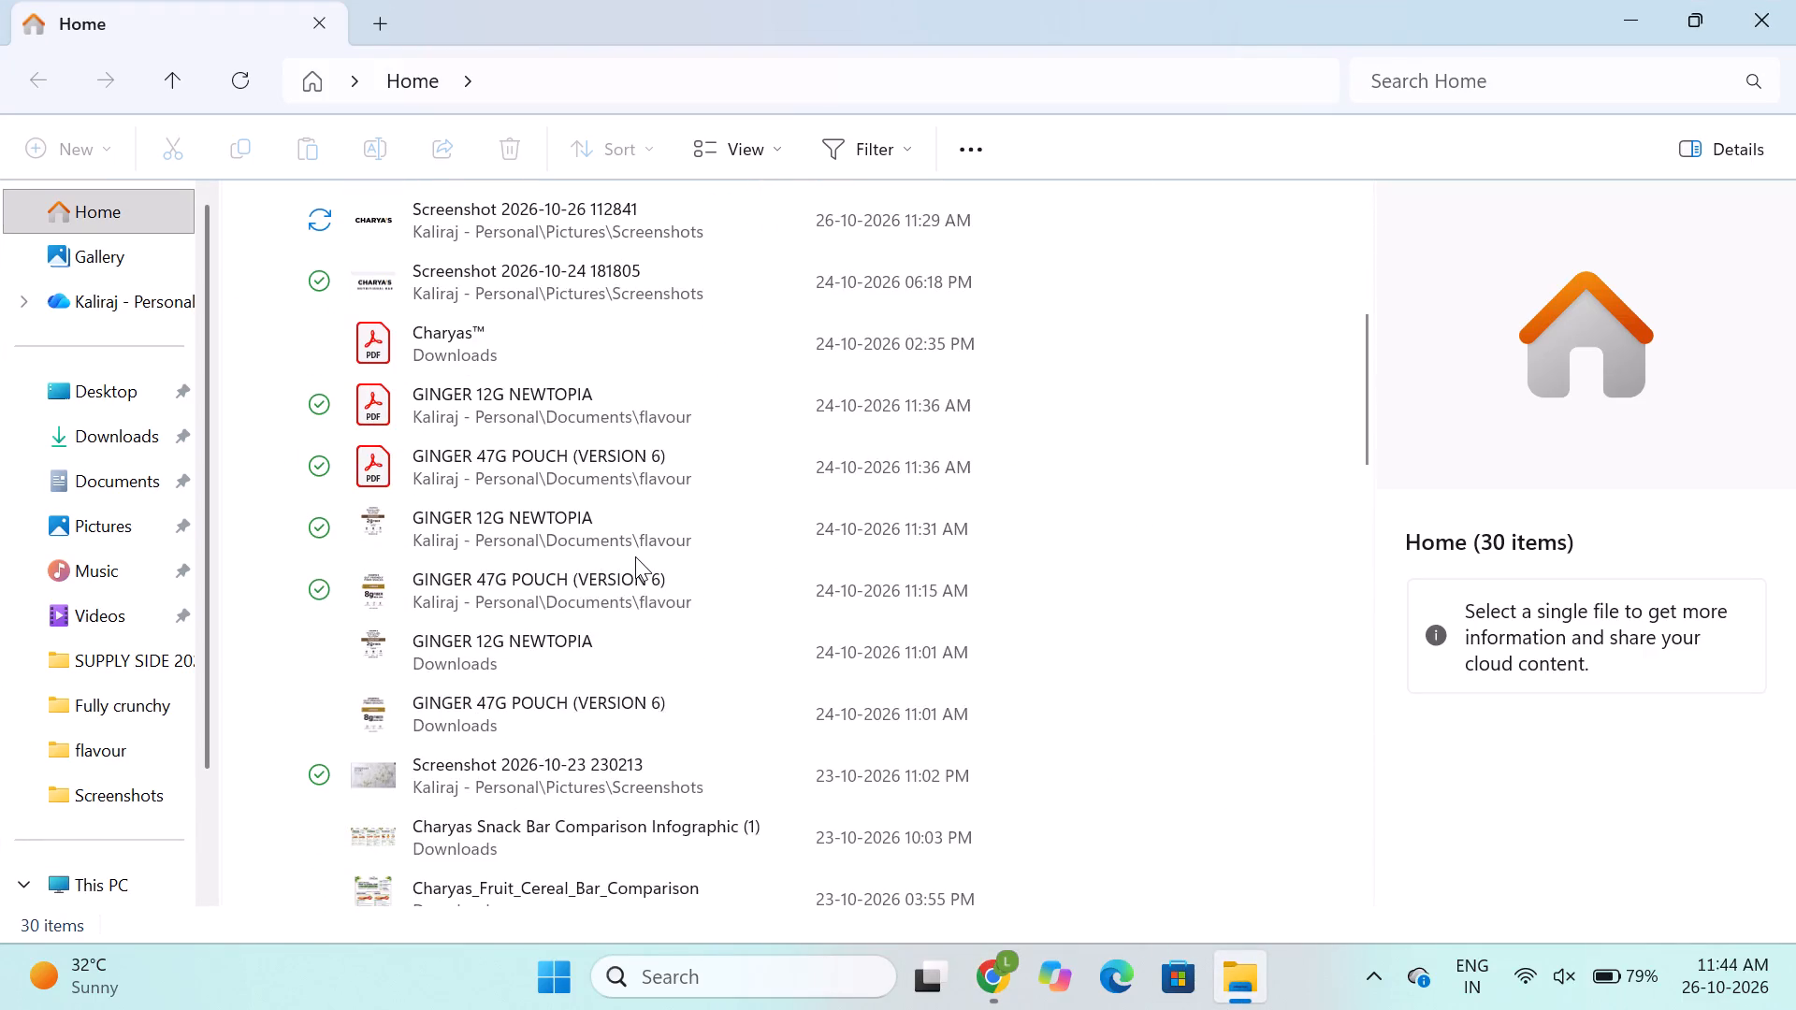
scroll(635, 556, "down", 3)
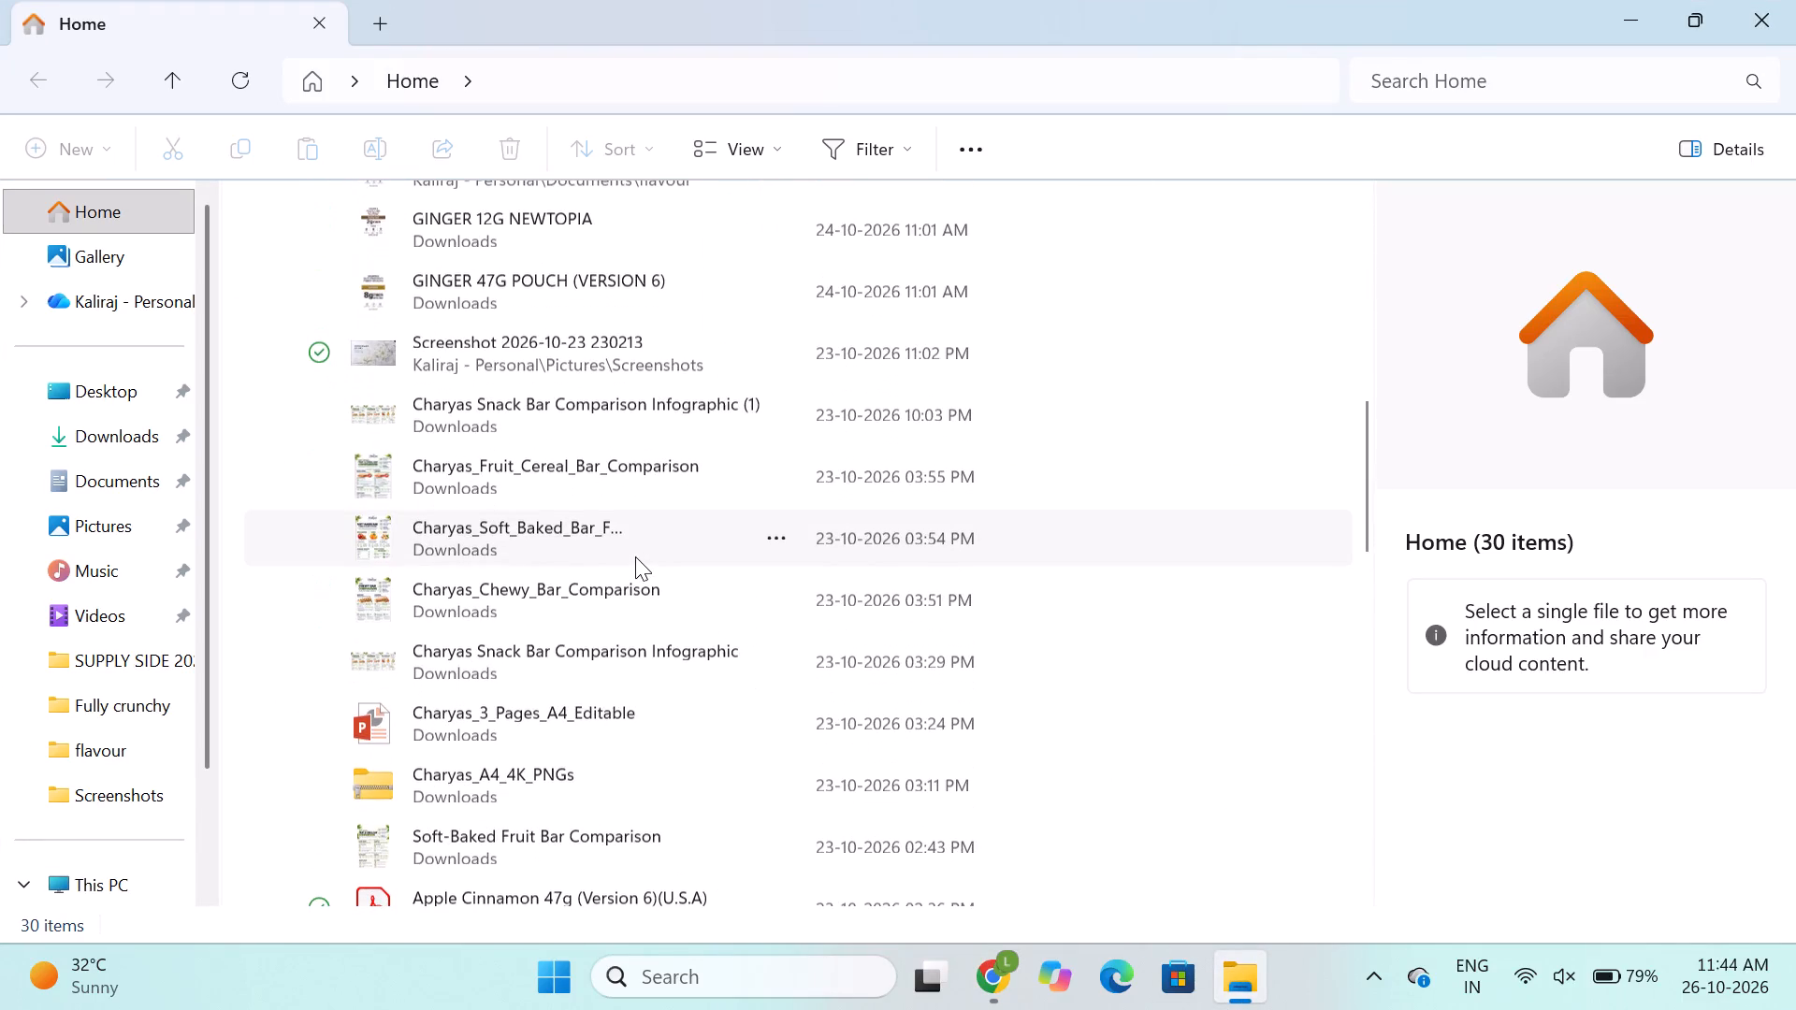
scroll(635, 556, "up", 5)
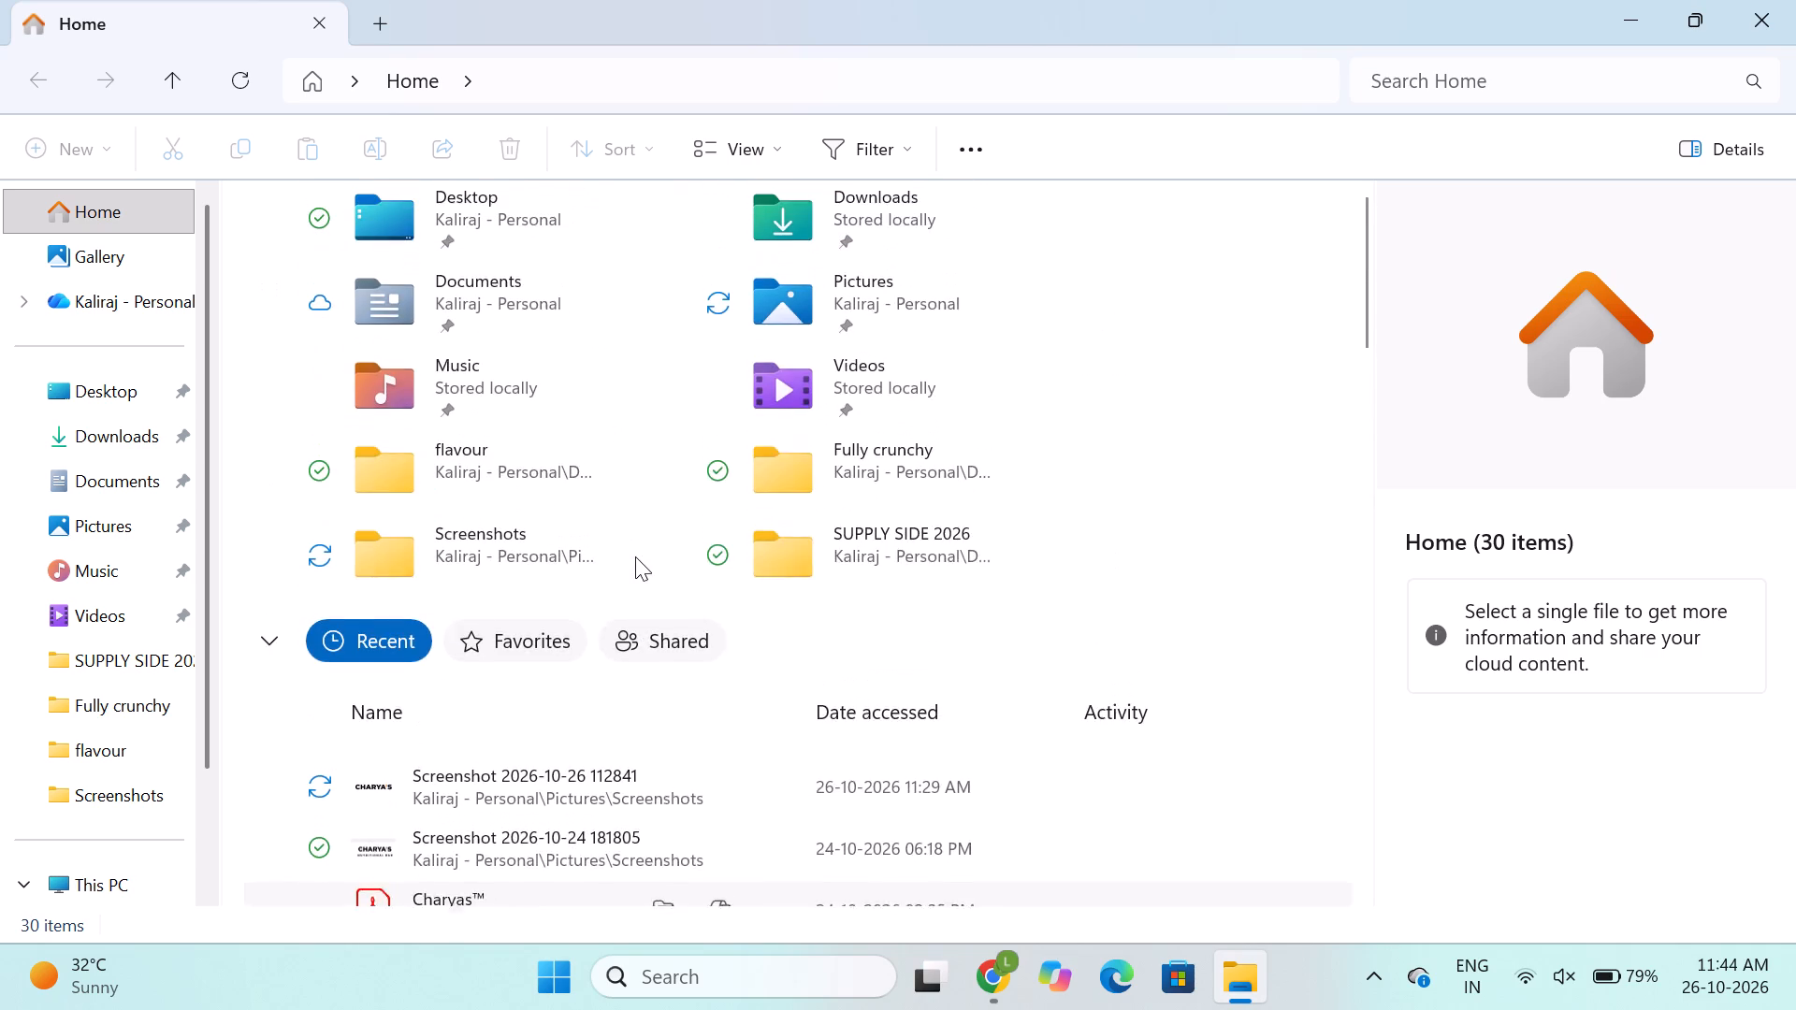
left_click(809, 334)
double_click(808, 287)
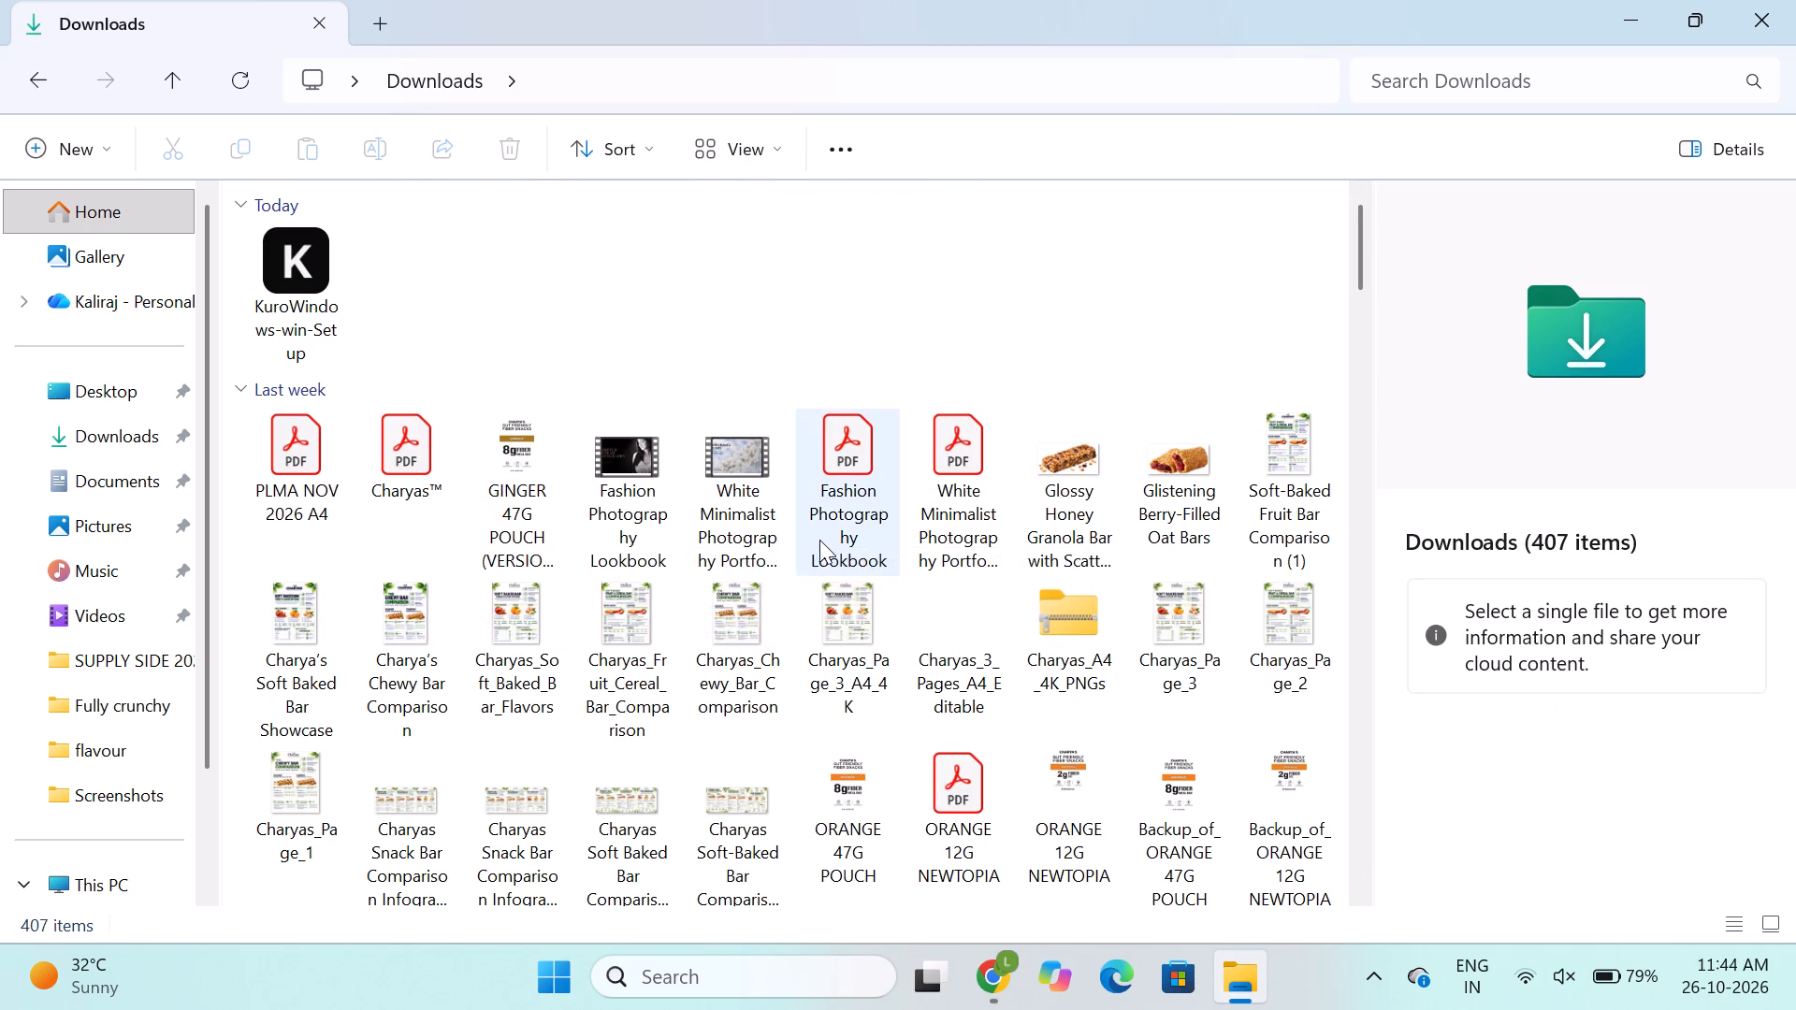
Find the first "Granolla and filled bar Back Nutritio..." PDF among last week's downloads and open it.
scroll(848, 524, "down", 1)
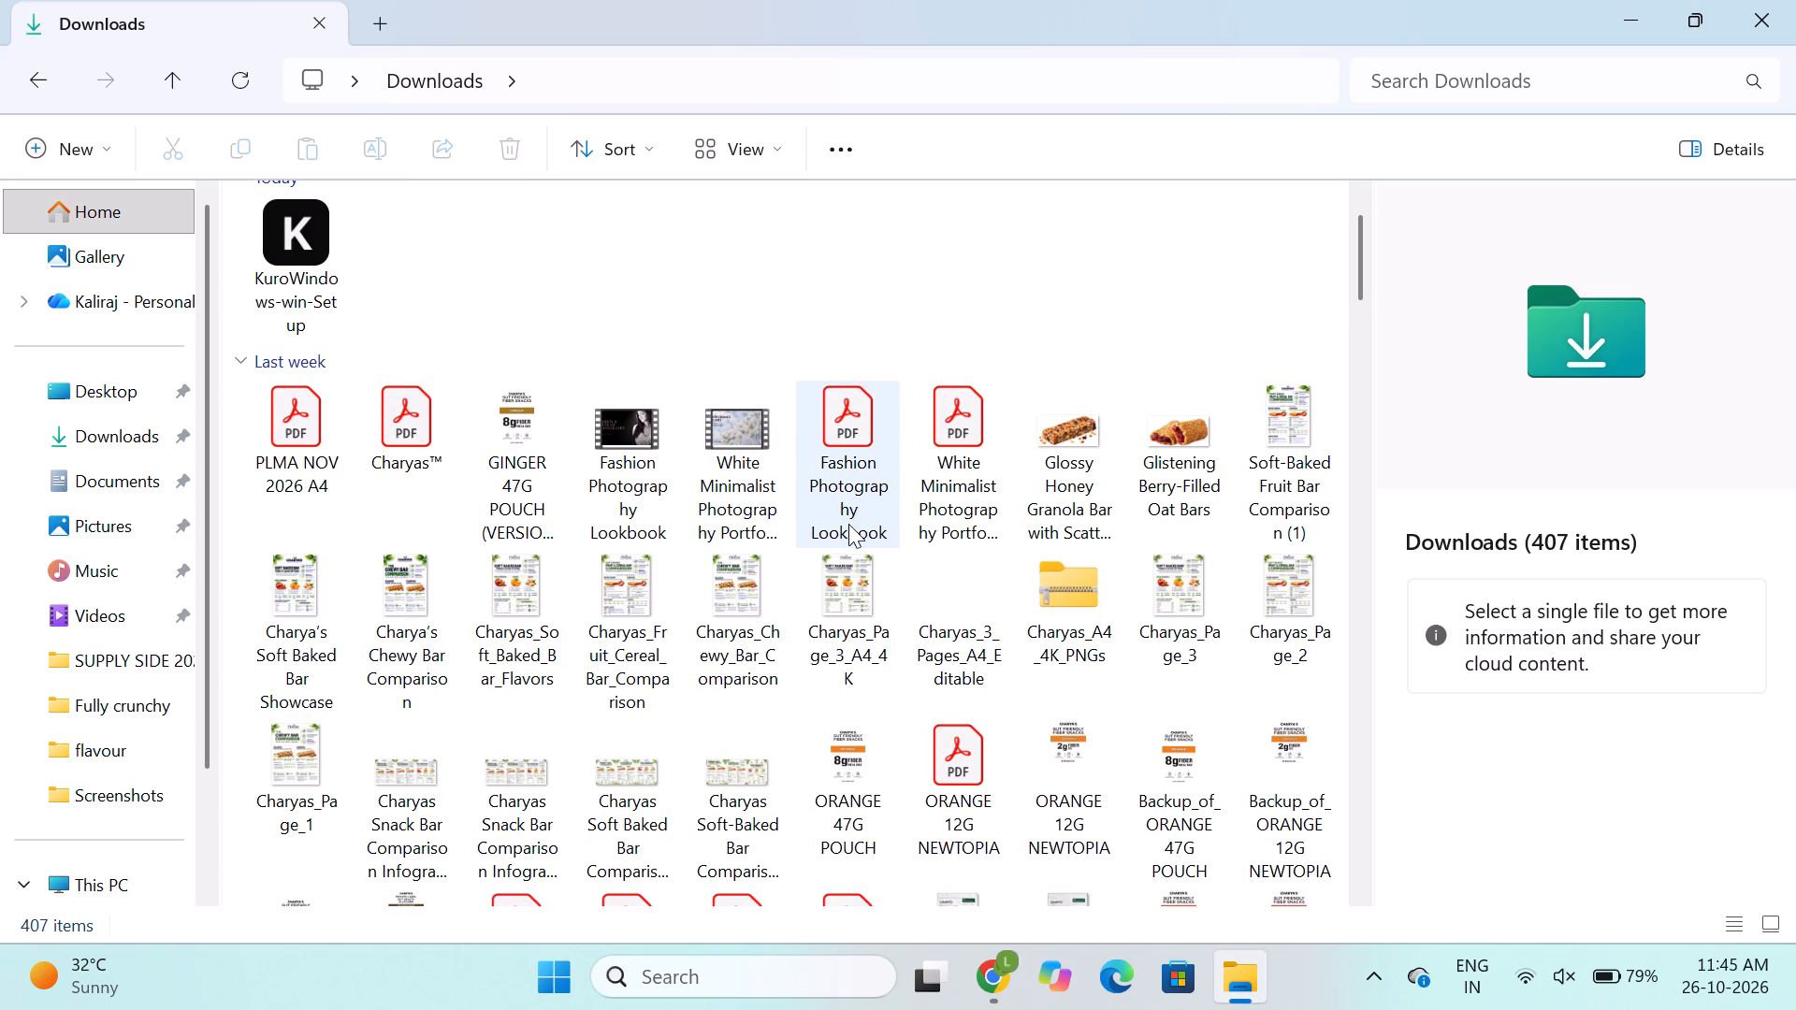
scroll(848, 524, "down", 1)
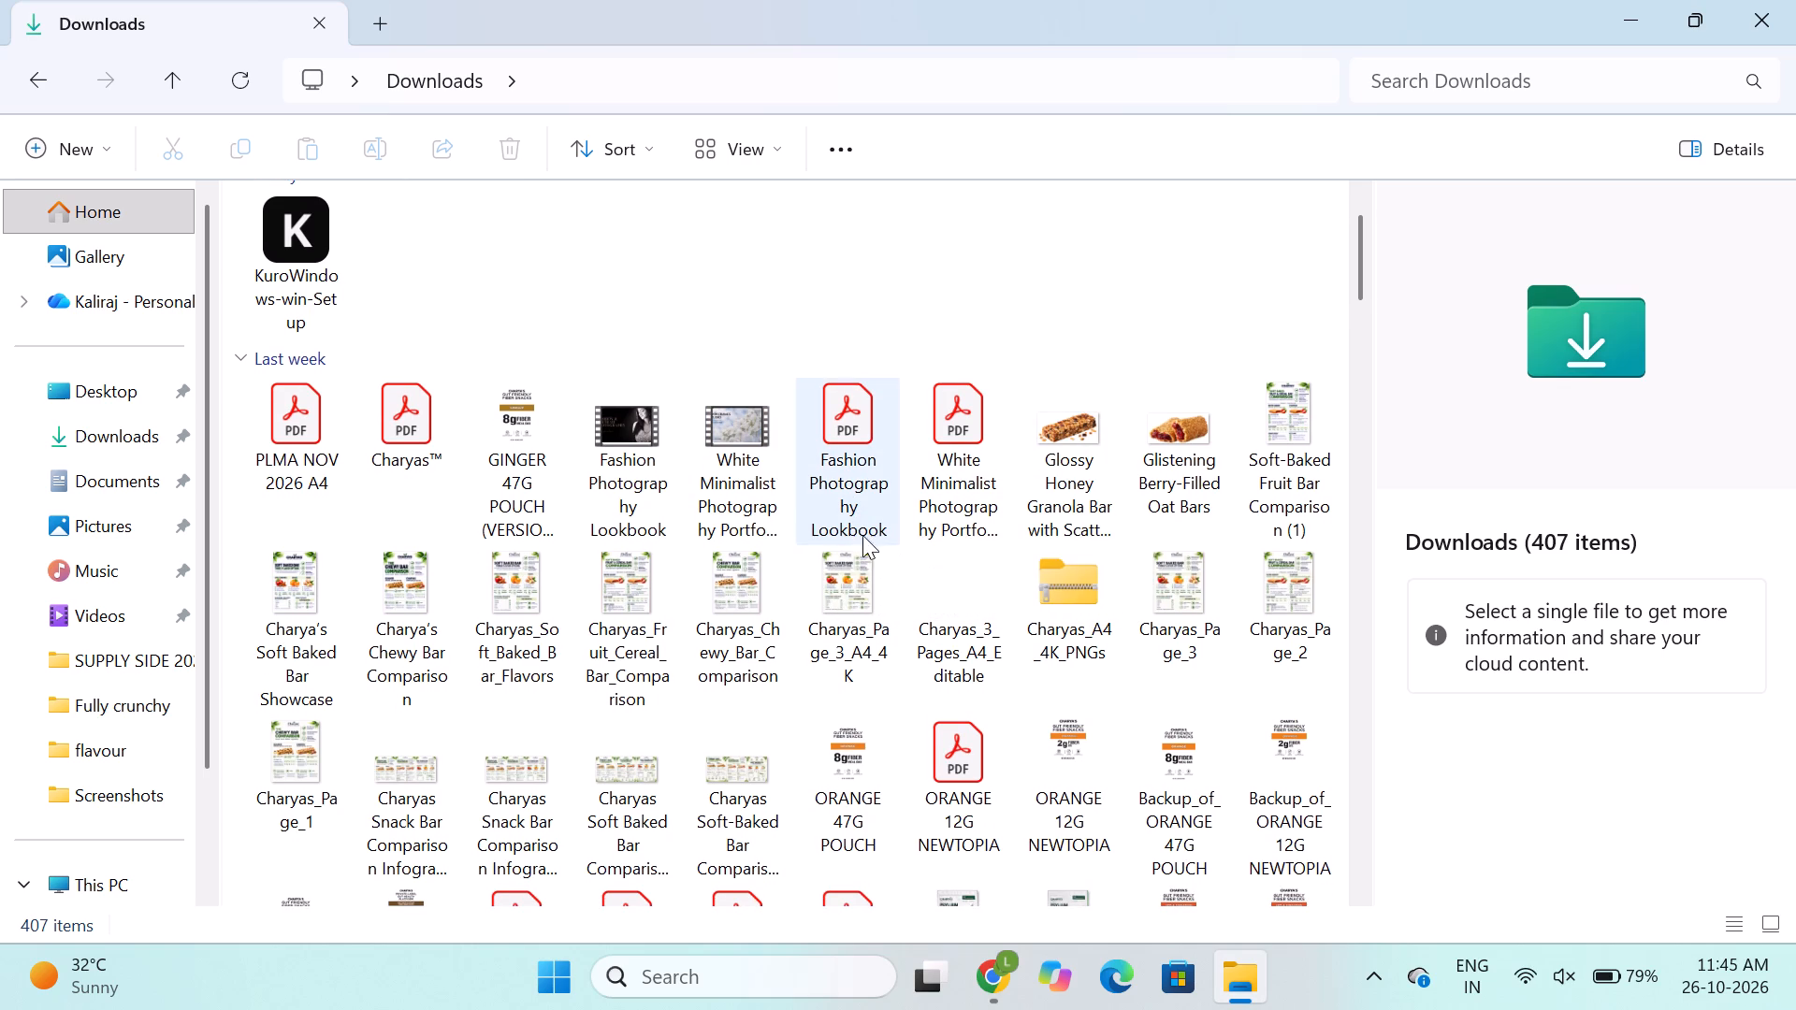
scroll(442, 754, "down", 1)
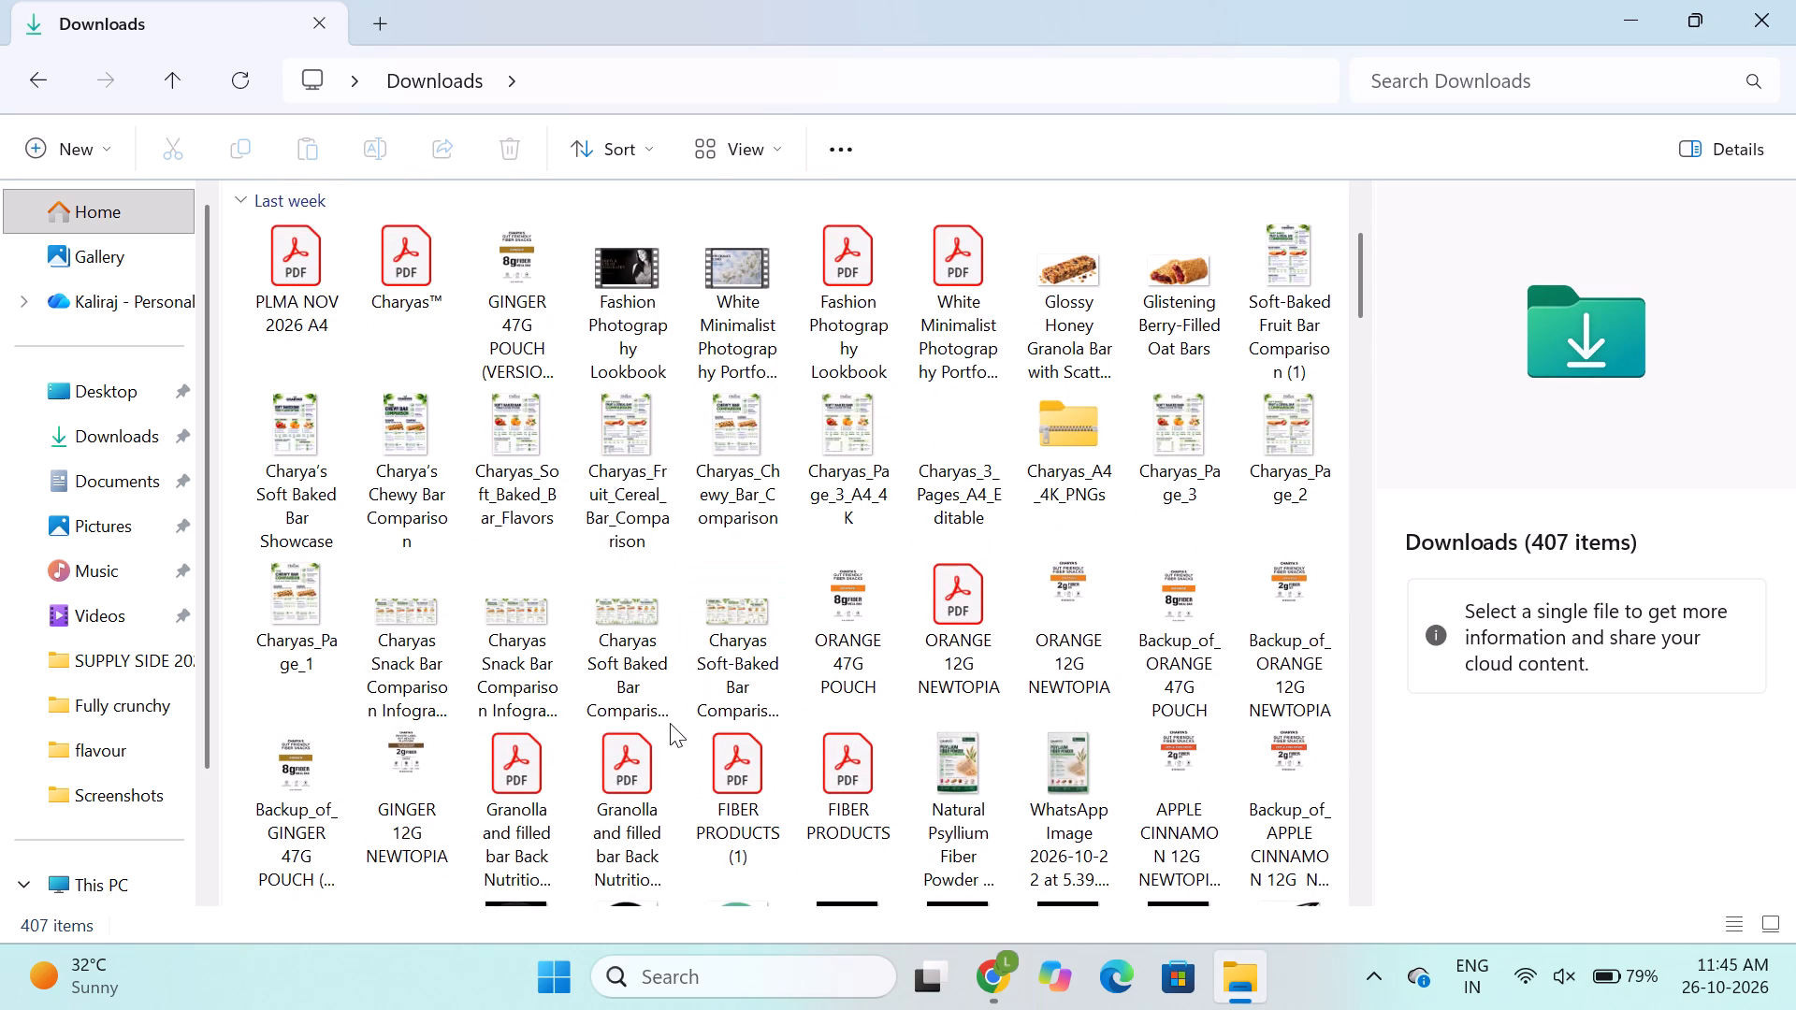
scroll(670, 723, "down", 2)
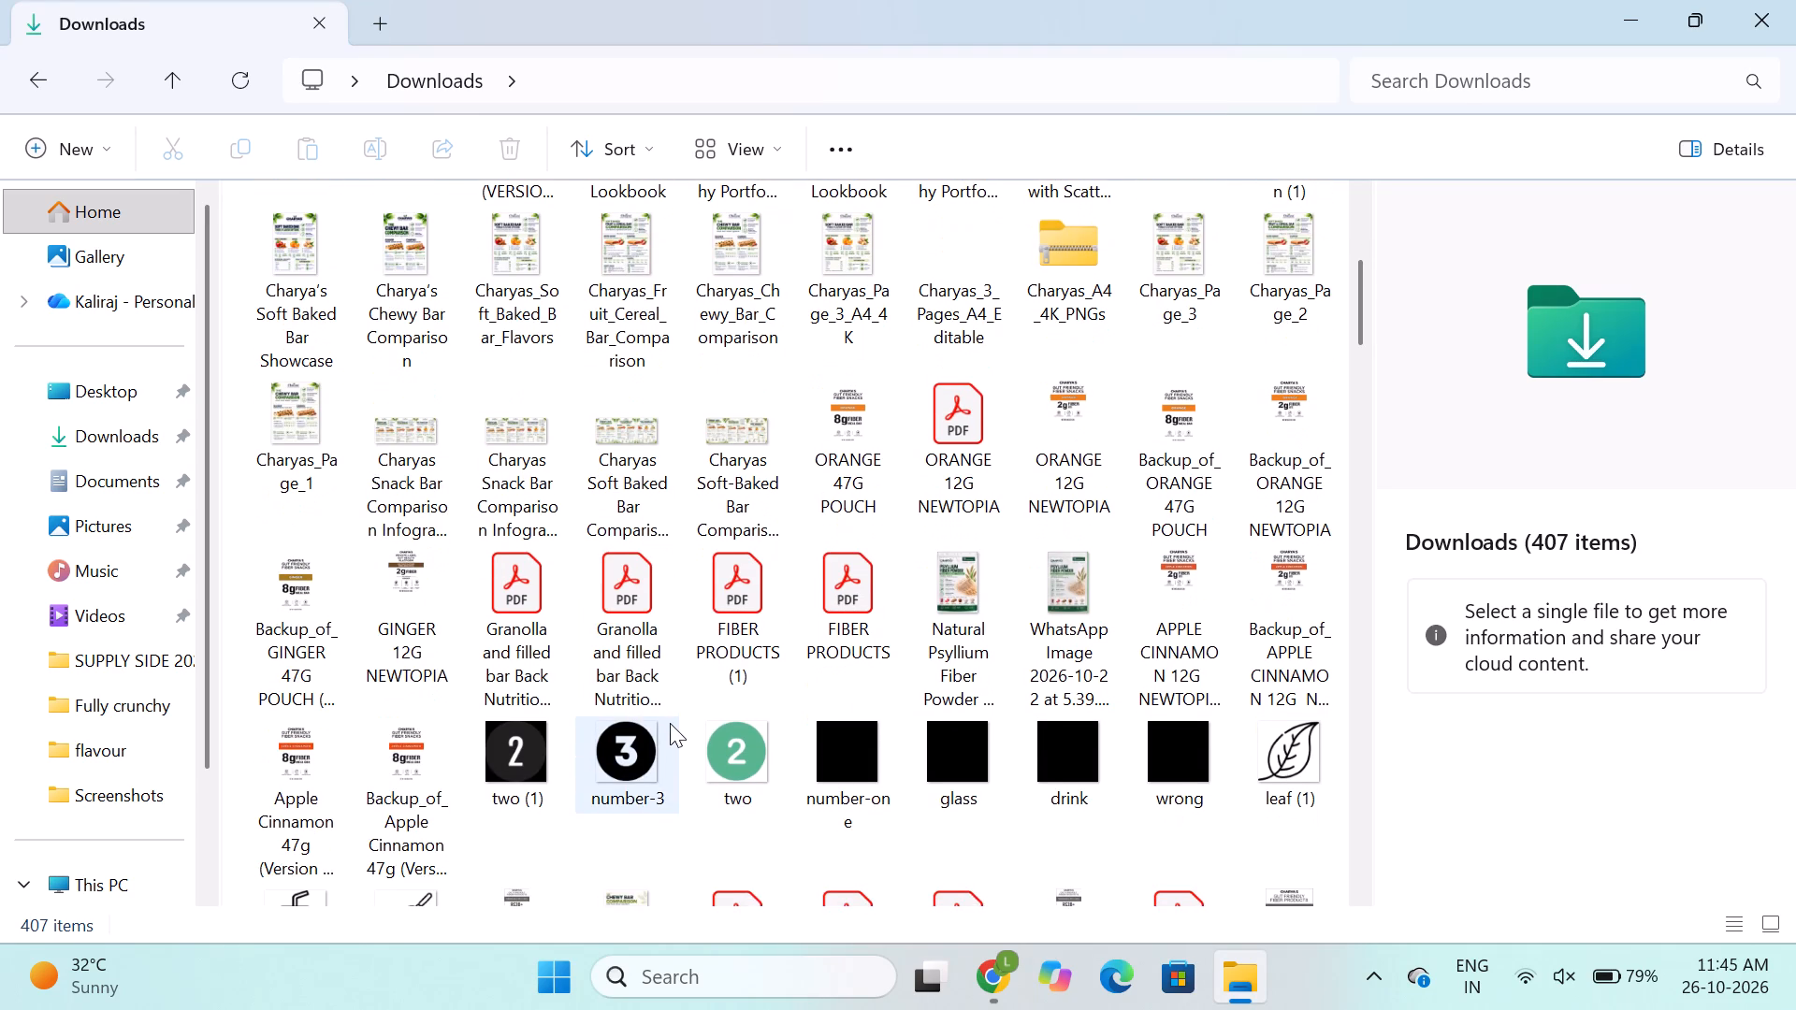
double_click(526, 656)
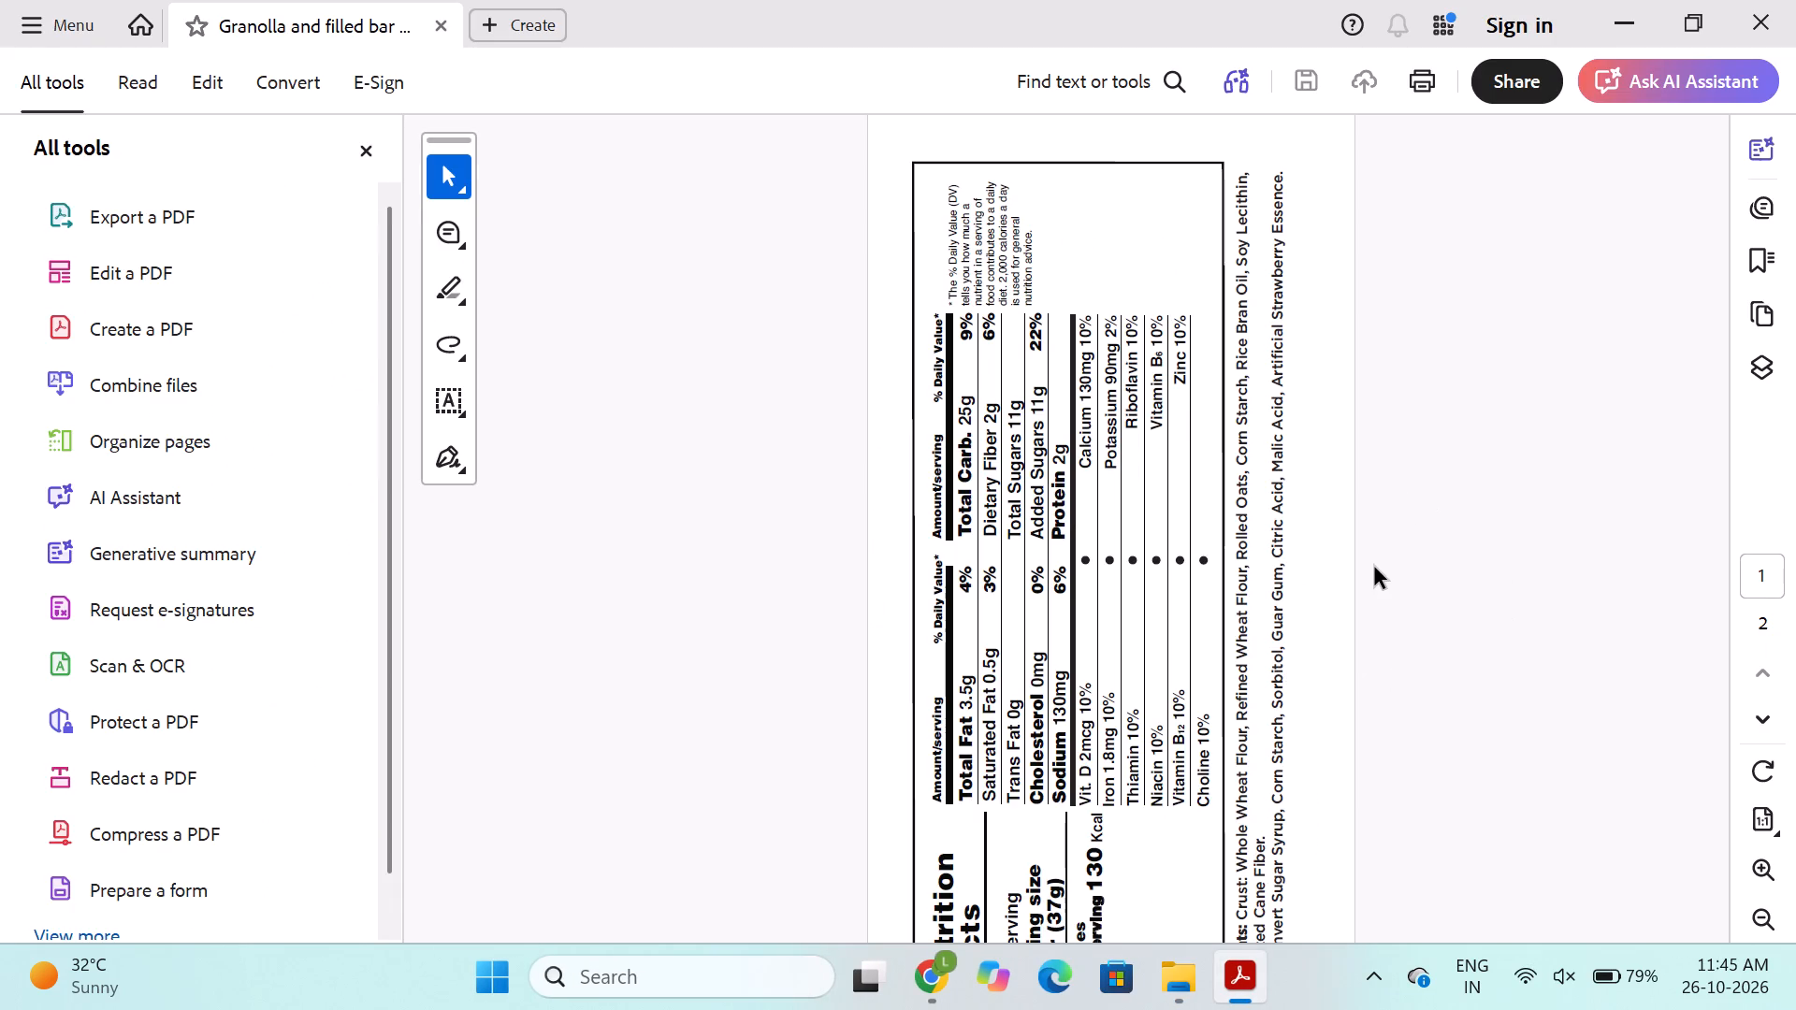
Examine the Nutrition Facts tables and ingredient lists on both pages of the granola and filled bar PDF.
scroll(1375, 568, "down", 4)
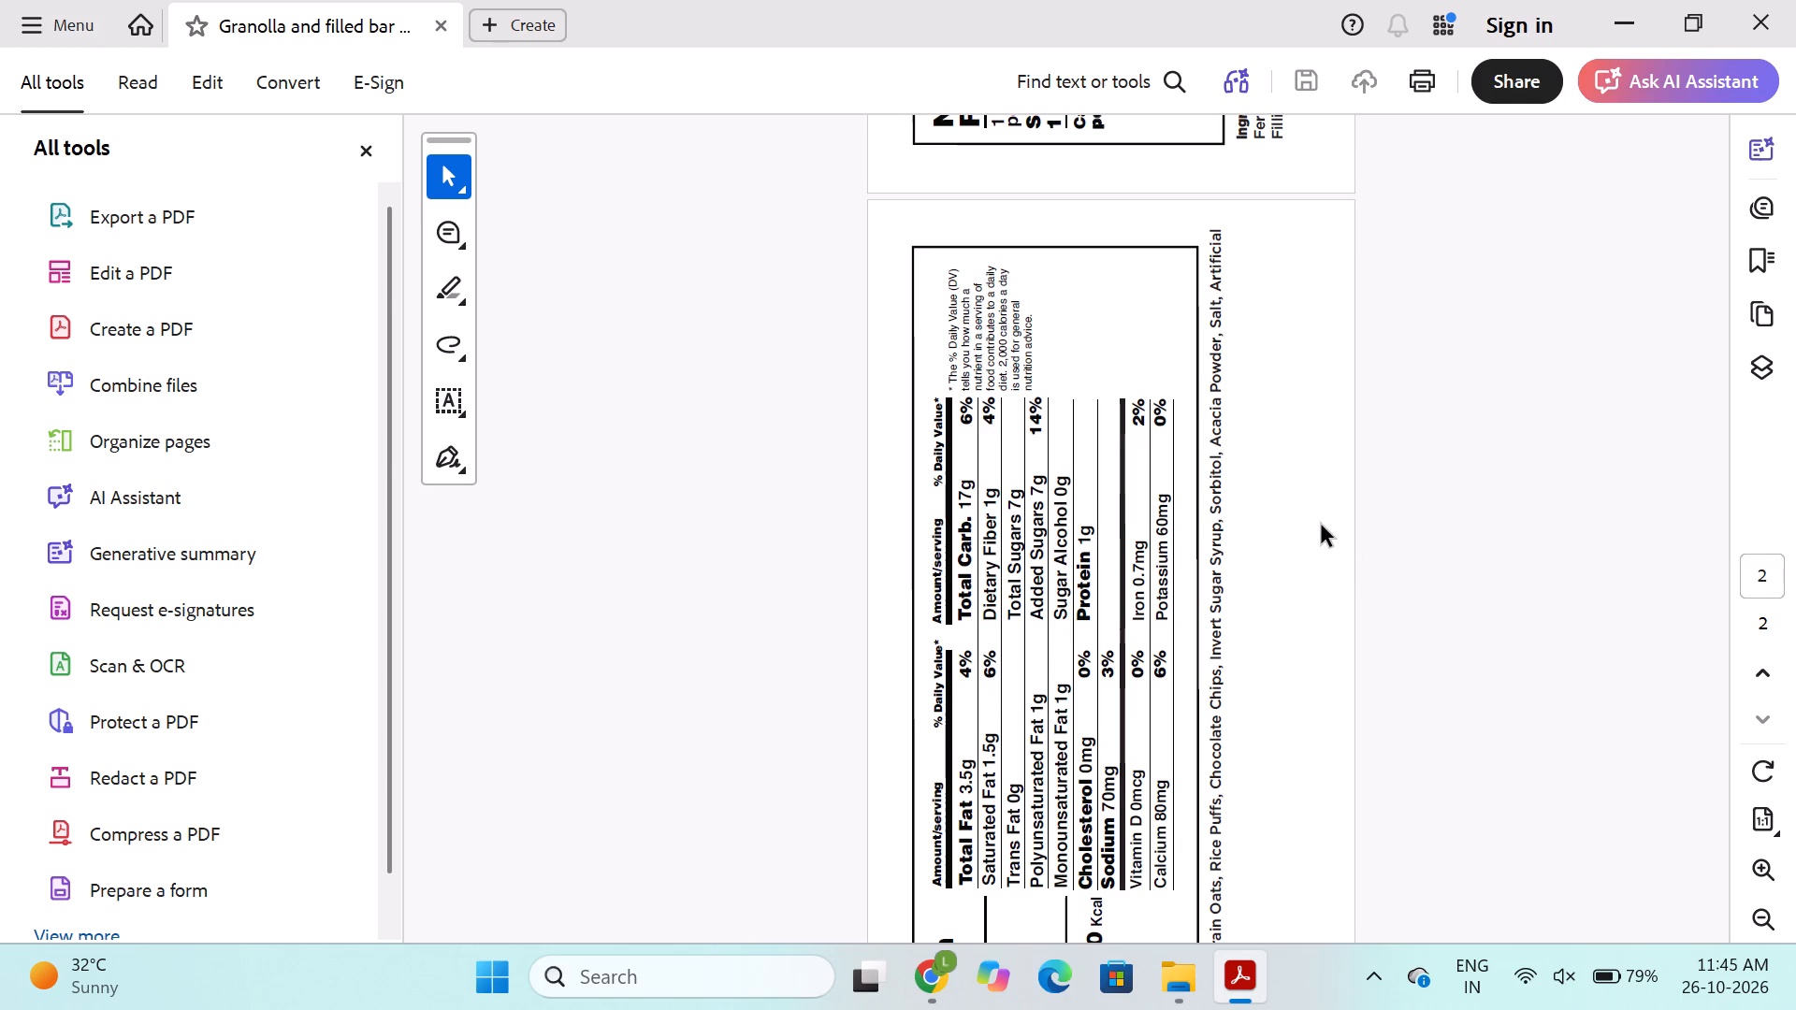
scroll(1322, 526, "up", 5)
scroll(1322, 526, "down", 1)
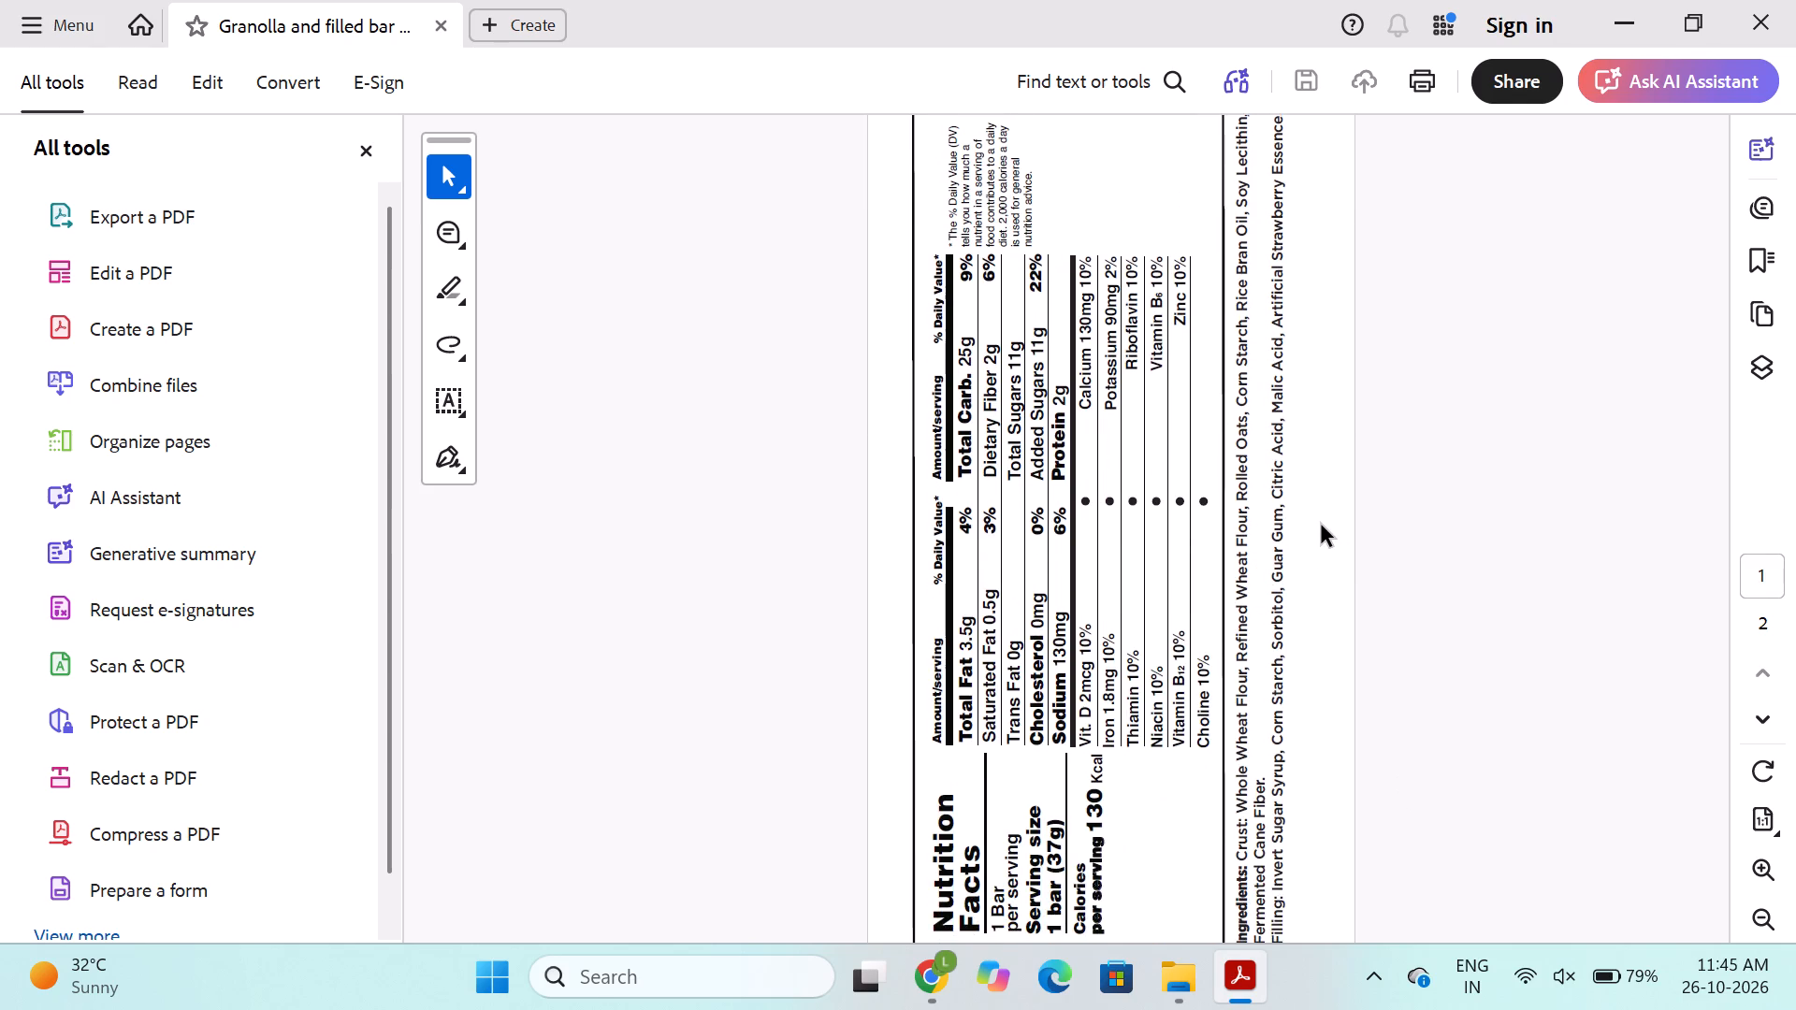
scroll(1322, 526, "down", 1)
scroll(1322, 526, "up", 1)
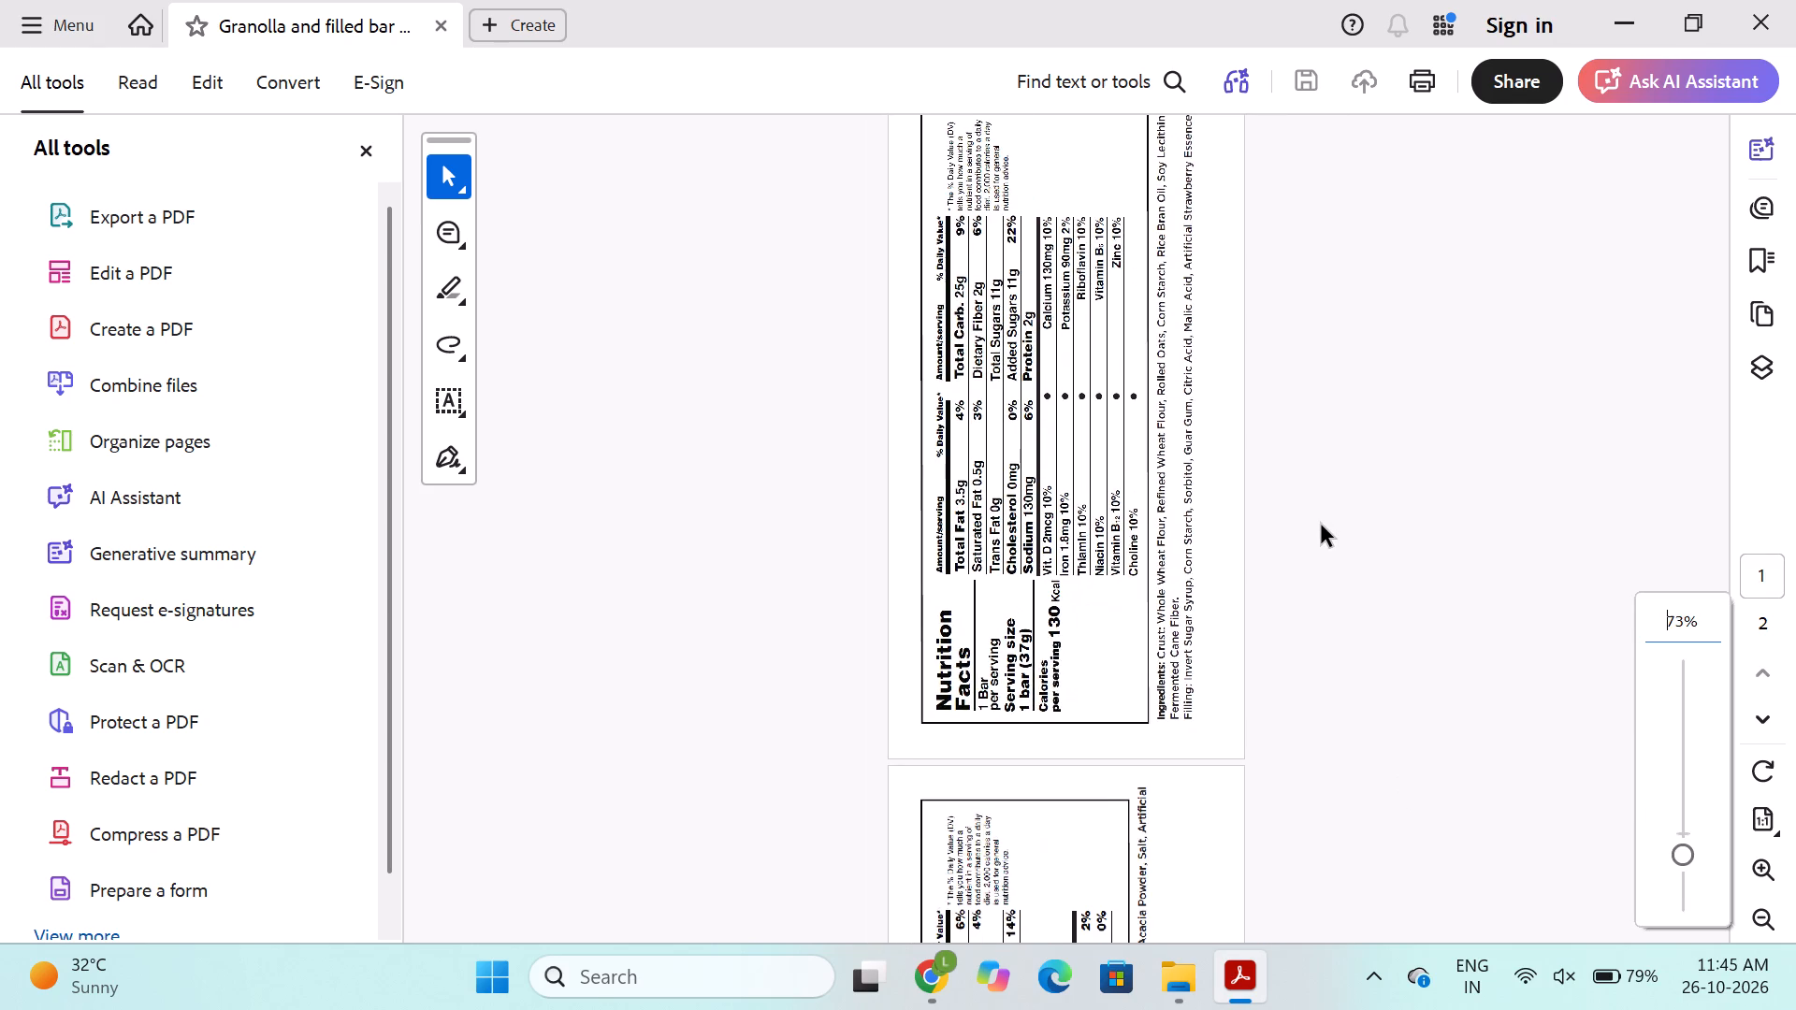
scroll(1322, 526, "up", 2)
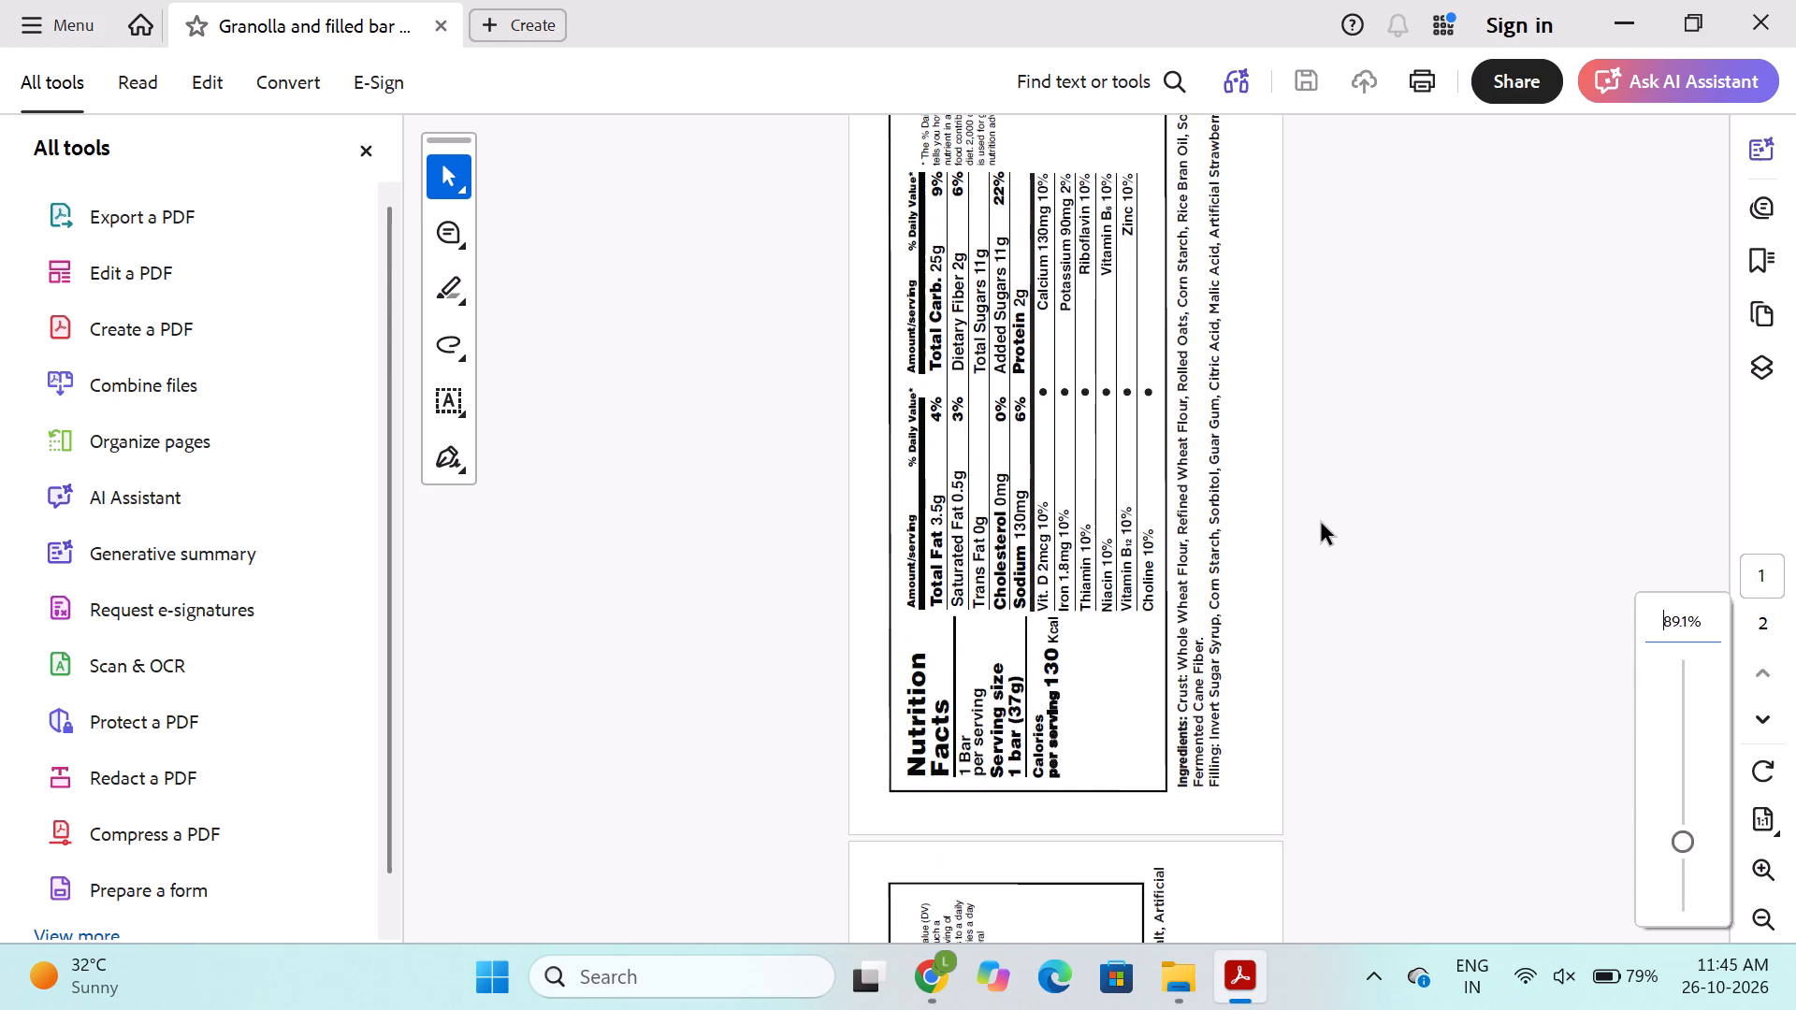
scroll(1322, 524, "up", 2)
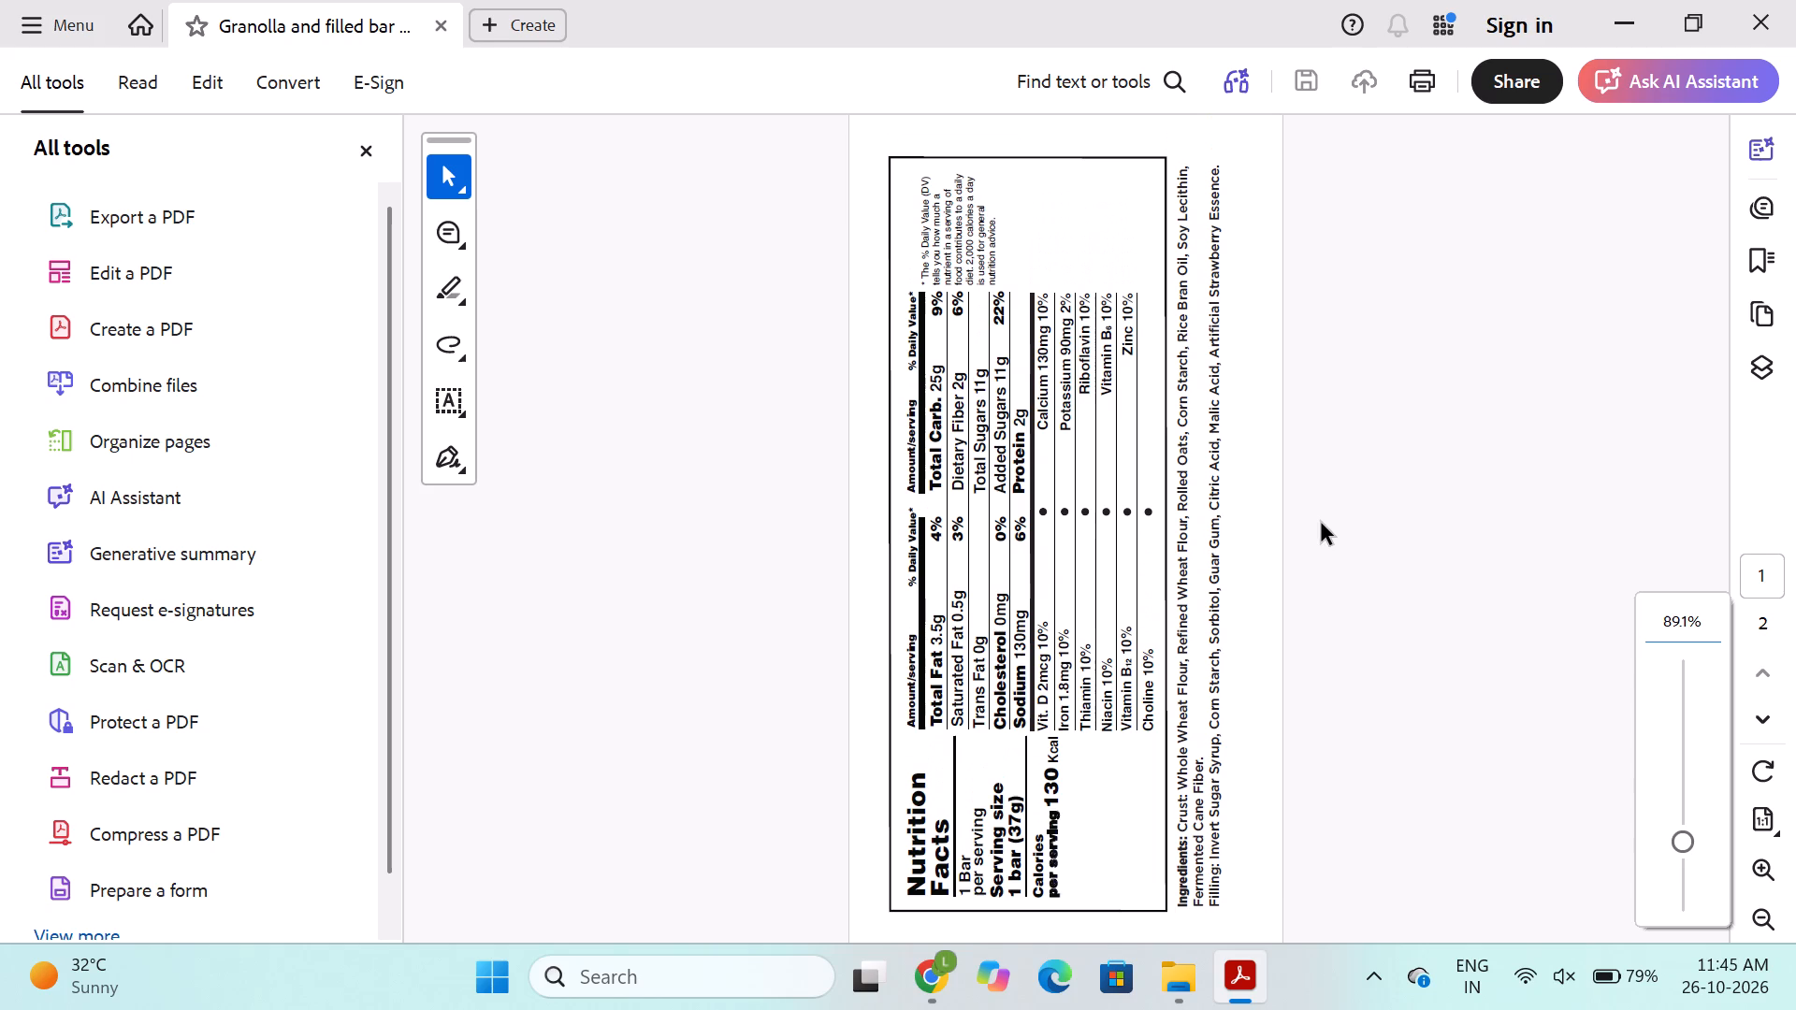
scroll(1322, 524, "down", 1)
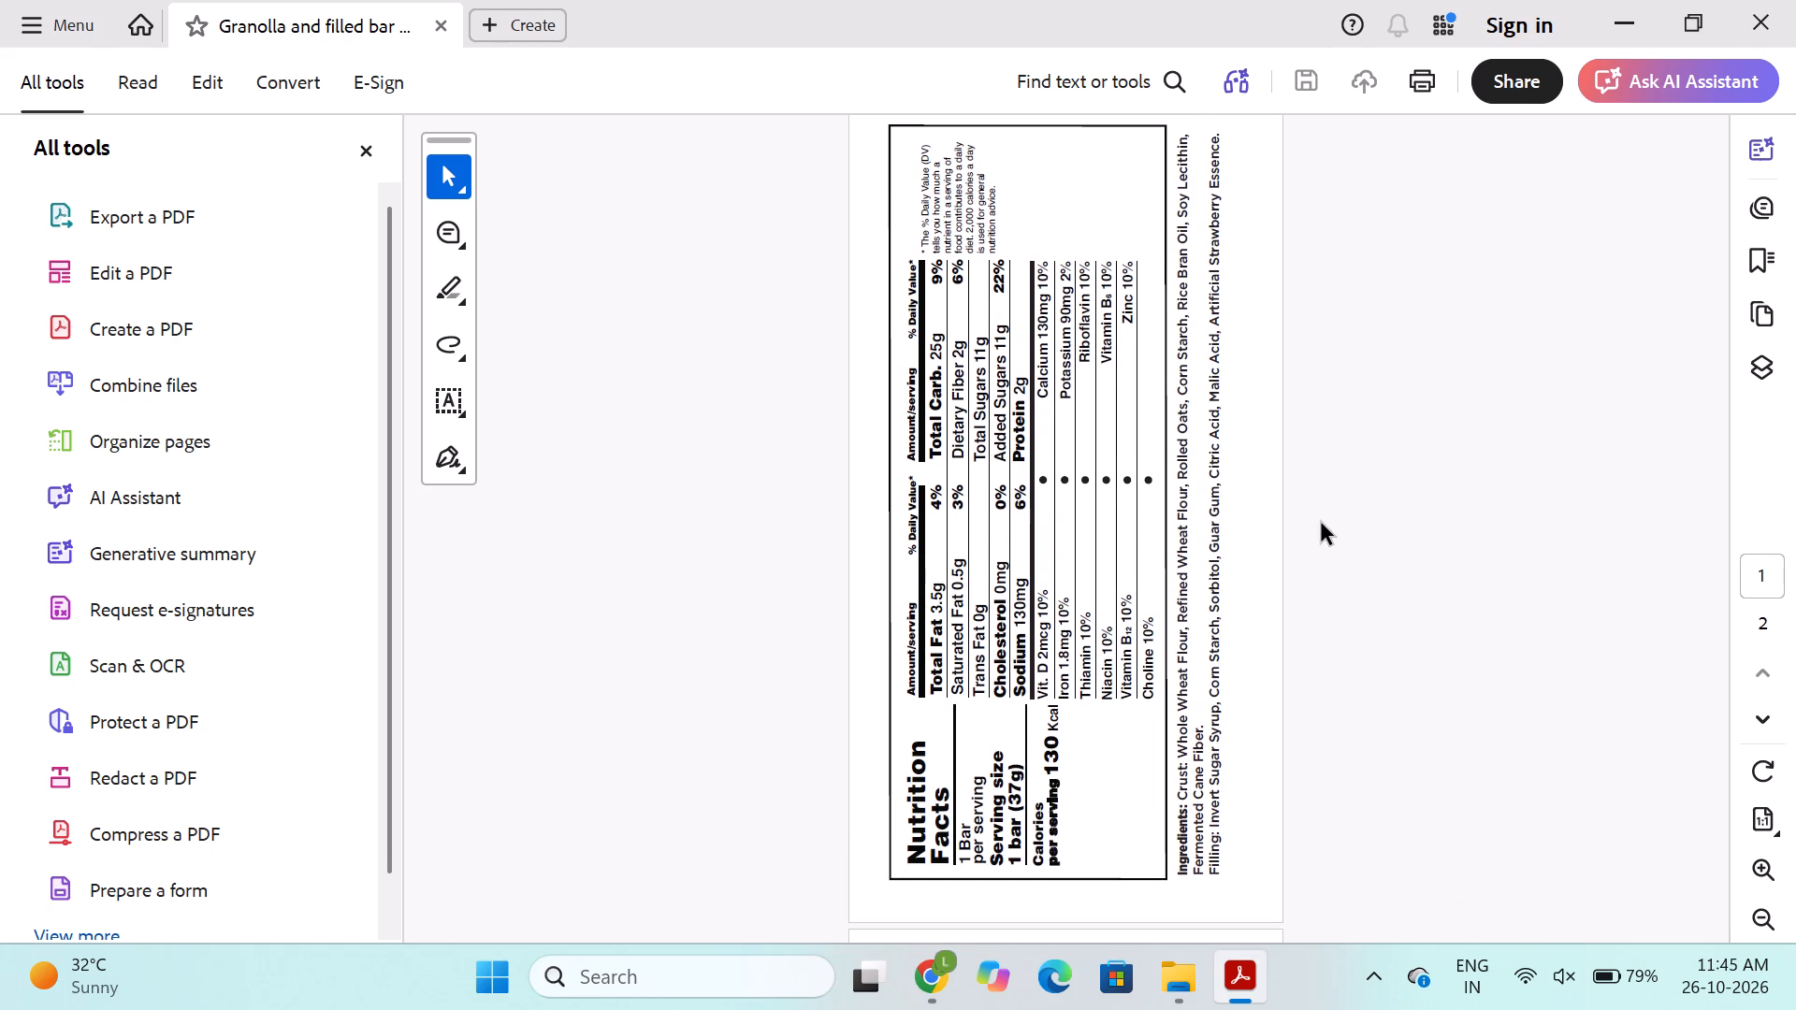
scroll(1322, 524, "down", 3)
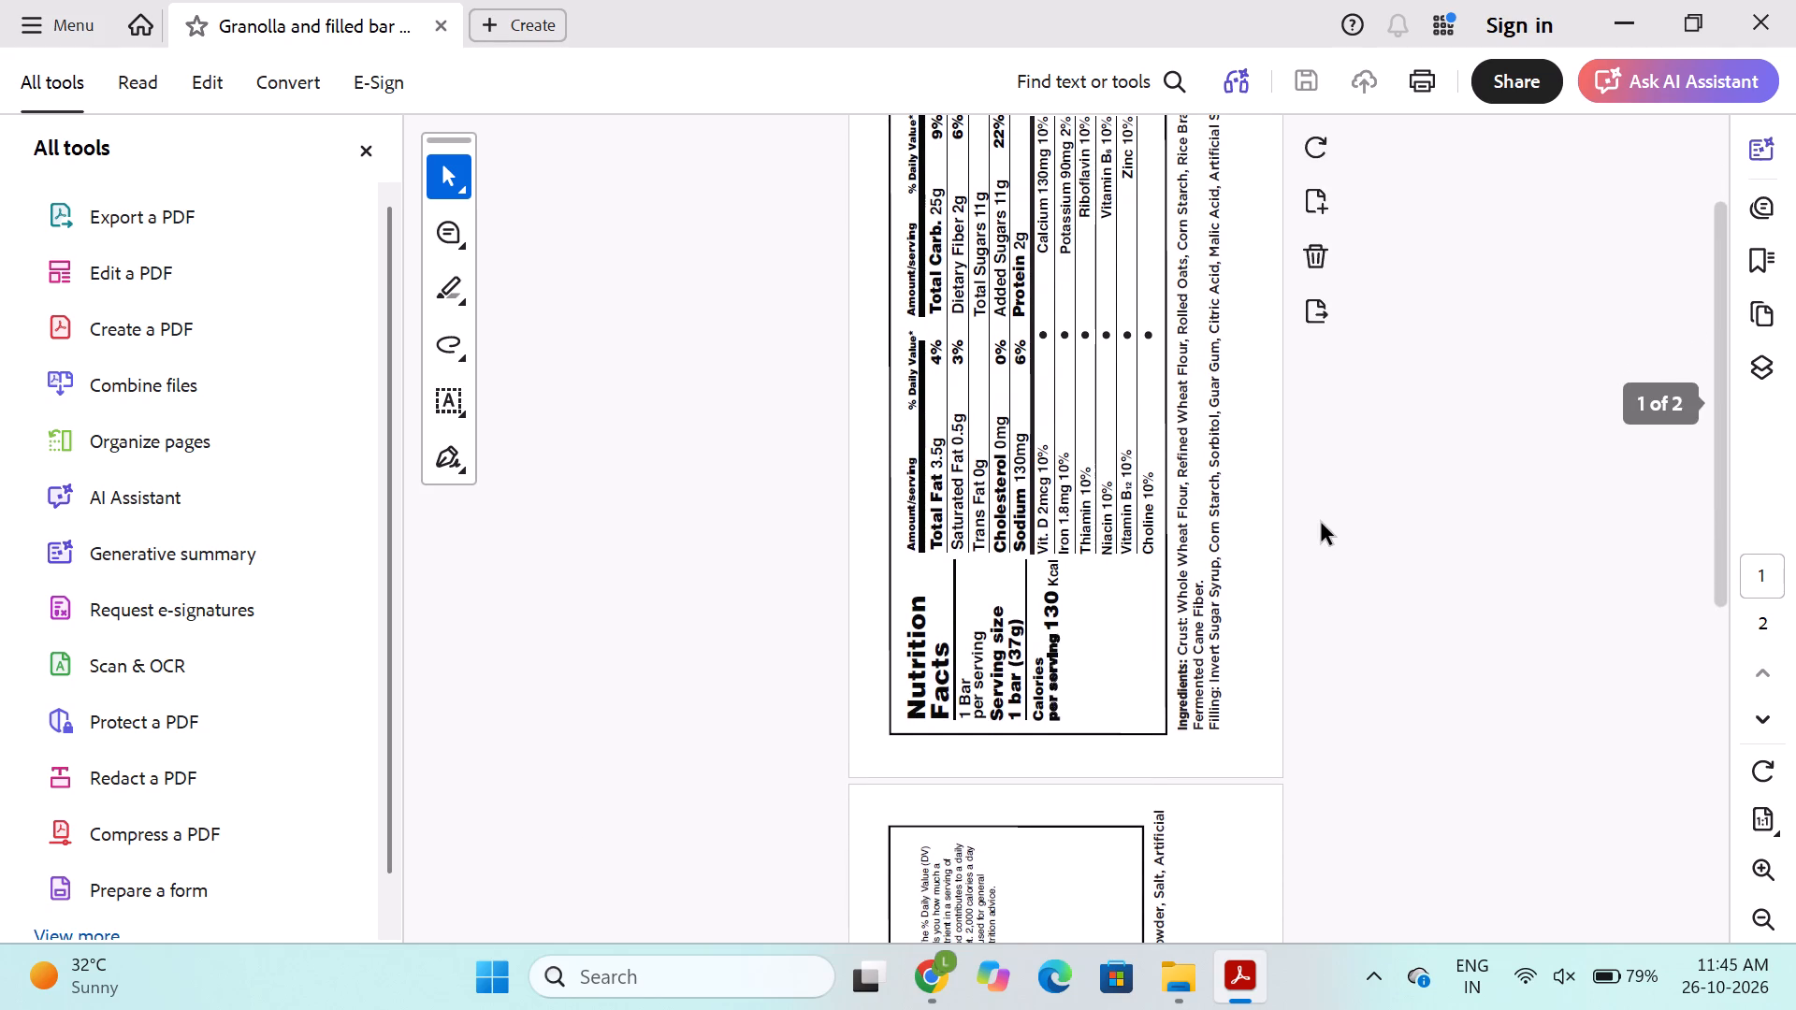
scroll(1322, 524, "up", 2)
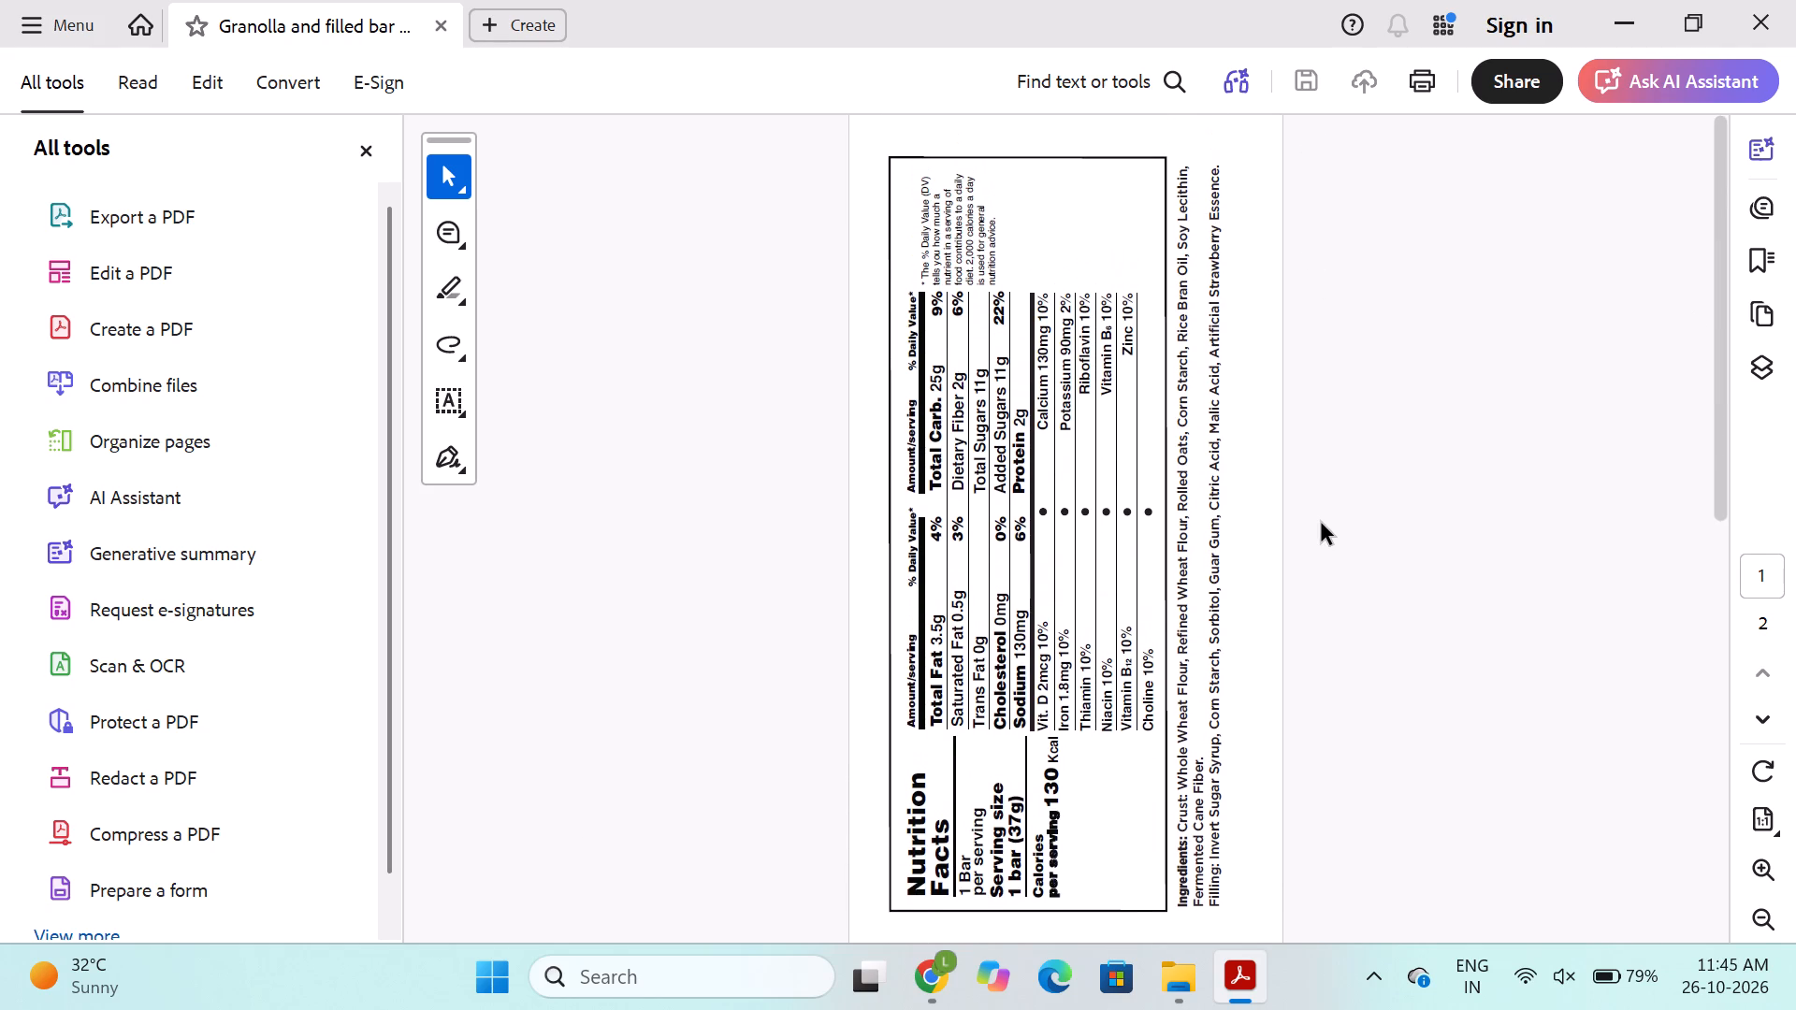
scroll(1322, 524, "down", 7)
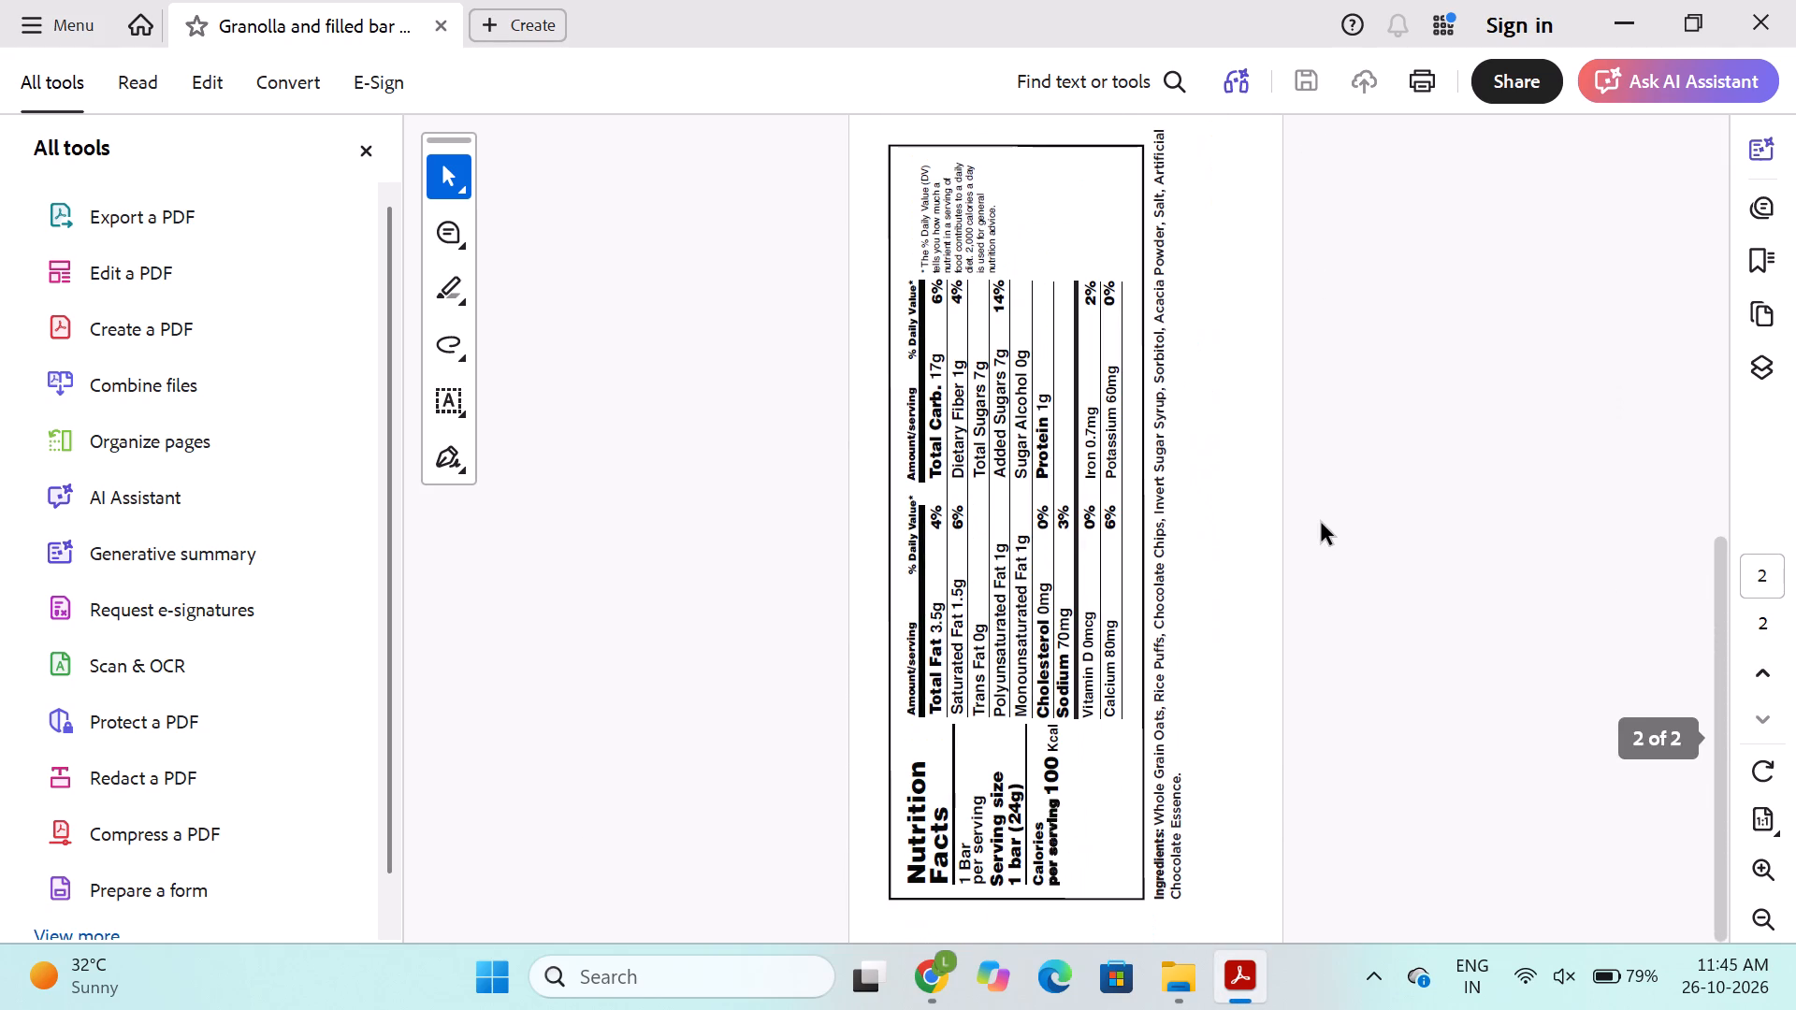
scroll(1322, 524, "up", 2)
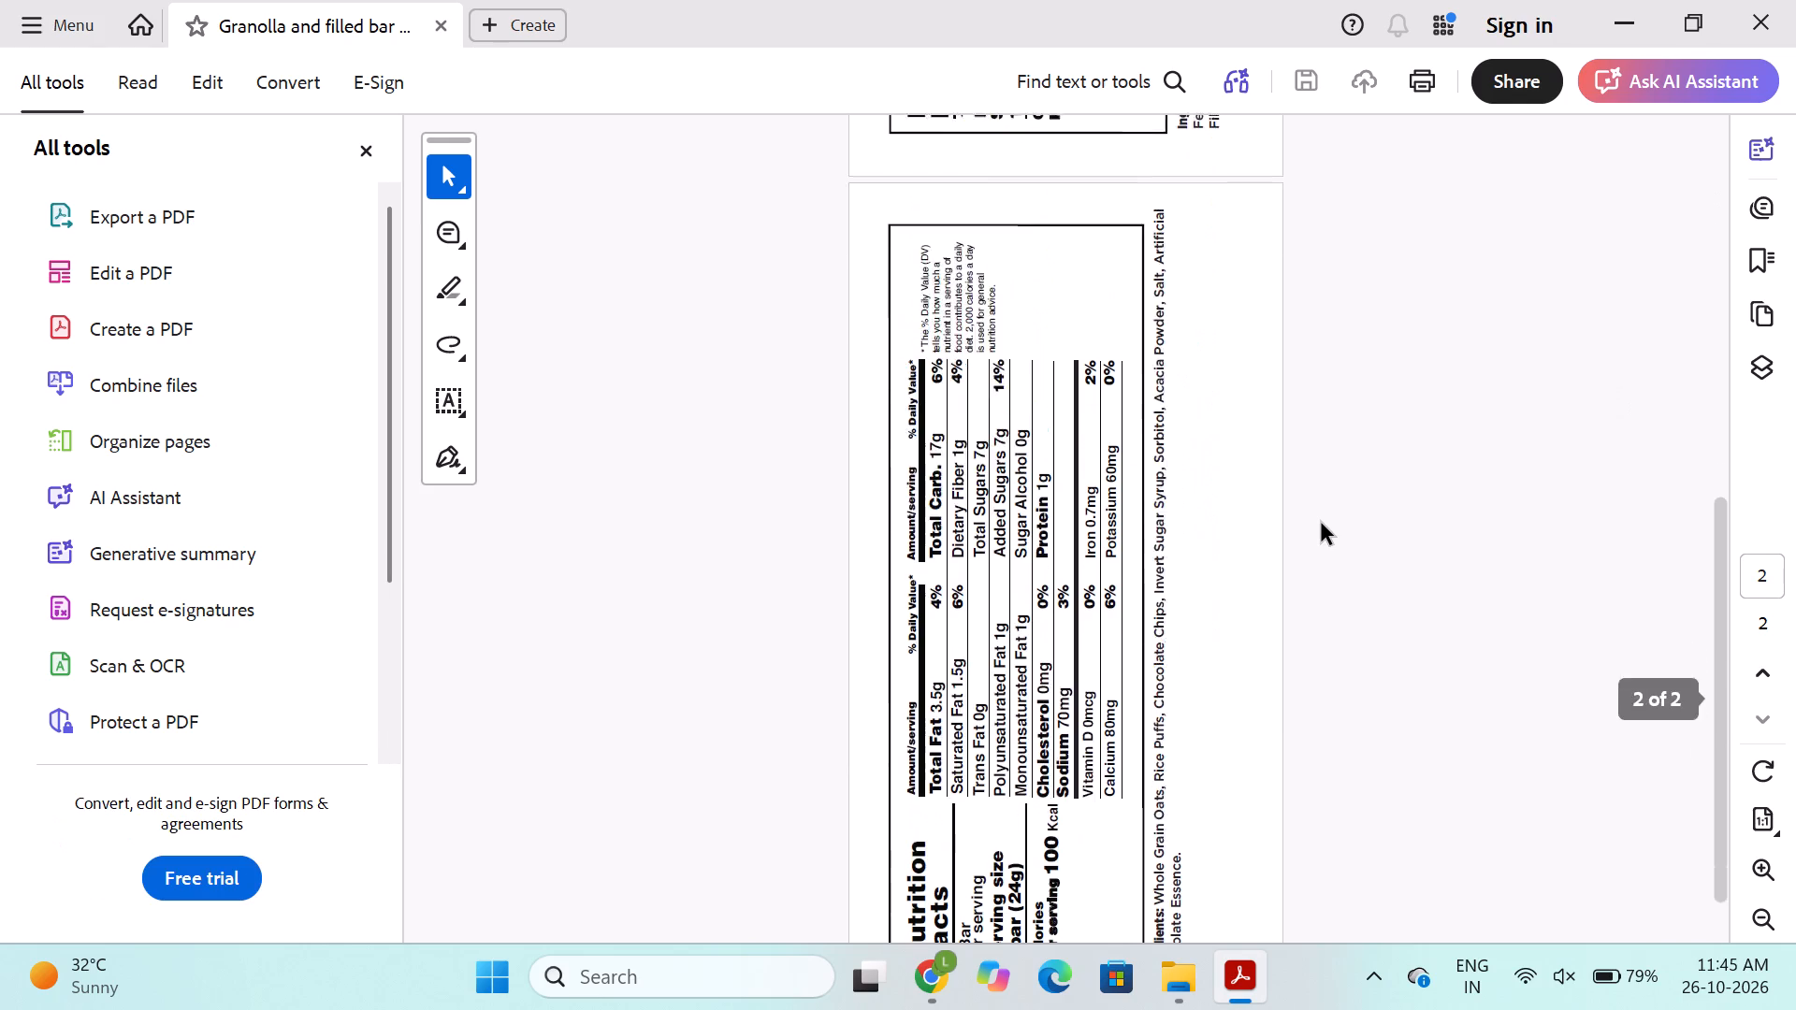
scroll(1322, 524, "up", 3)
Start printing the granola and filled bar nutrition PDF and dismiss the offer to reopen closed PDFs.
left_click(1431, 81)
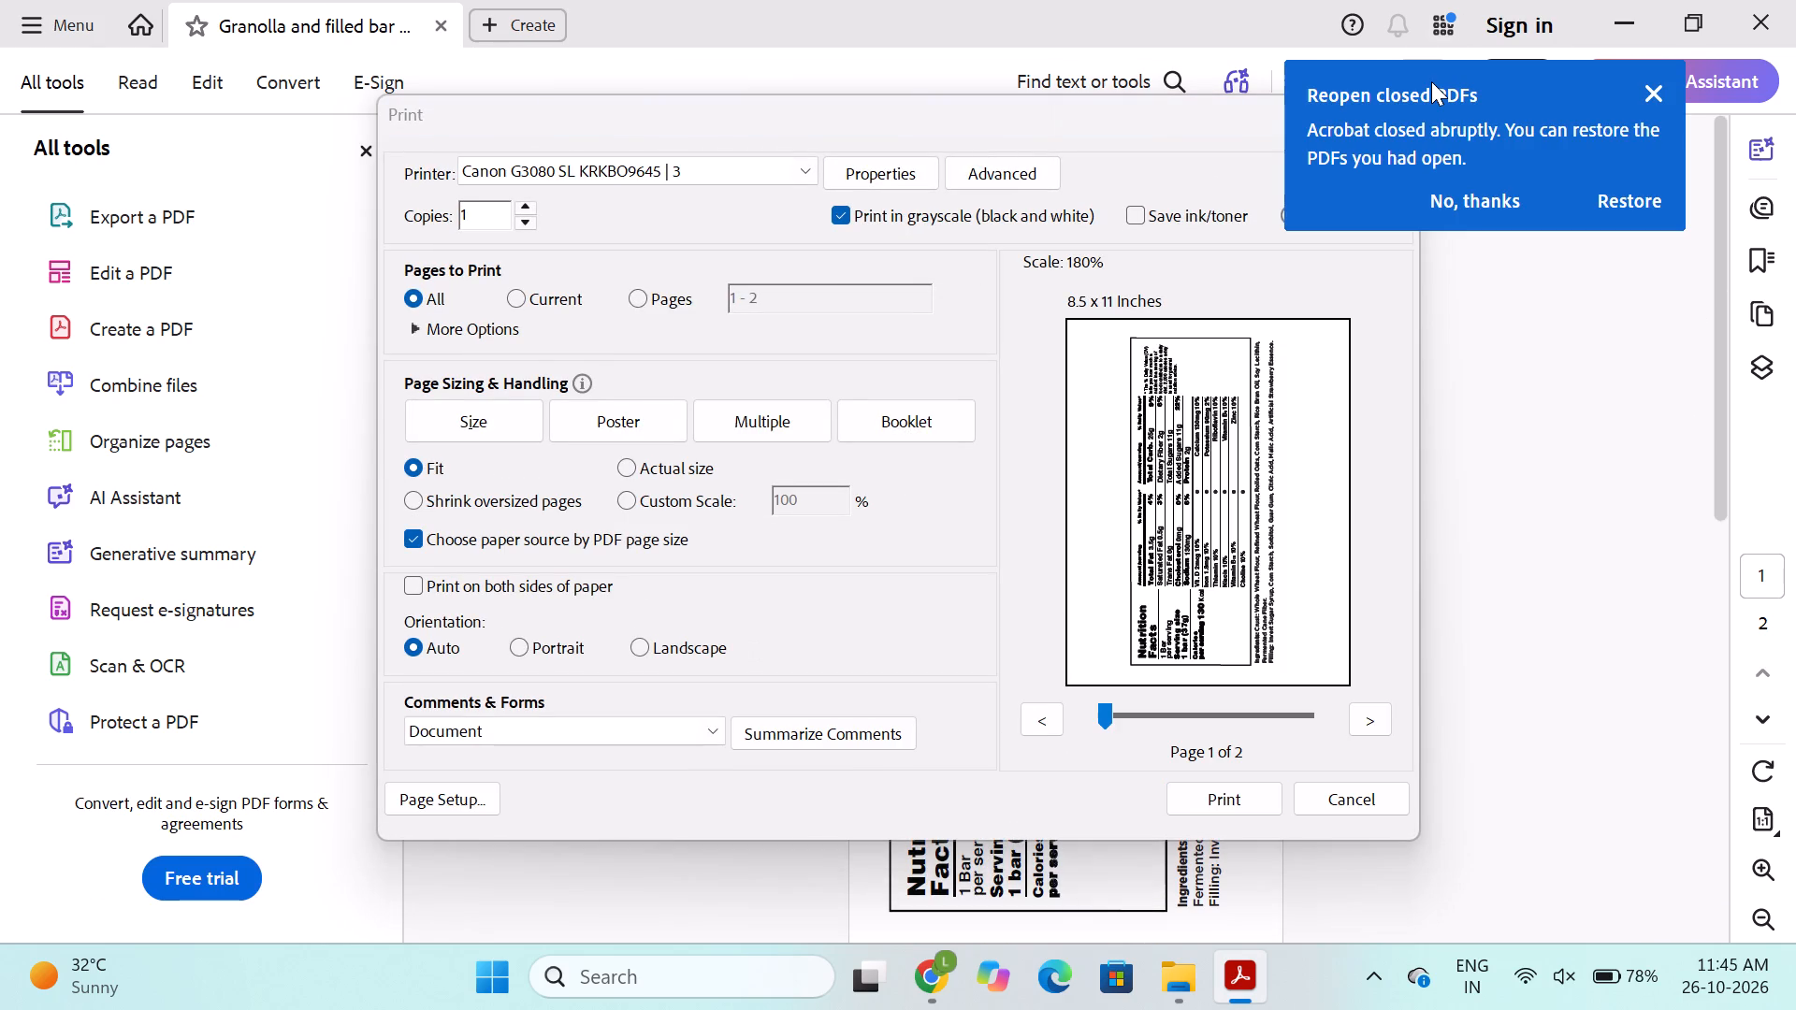
left_click(1660, 84)
left_click(1651, 97)
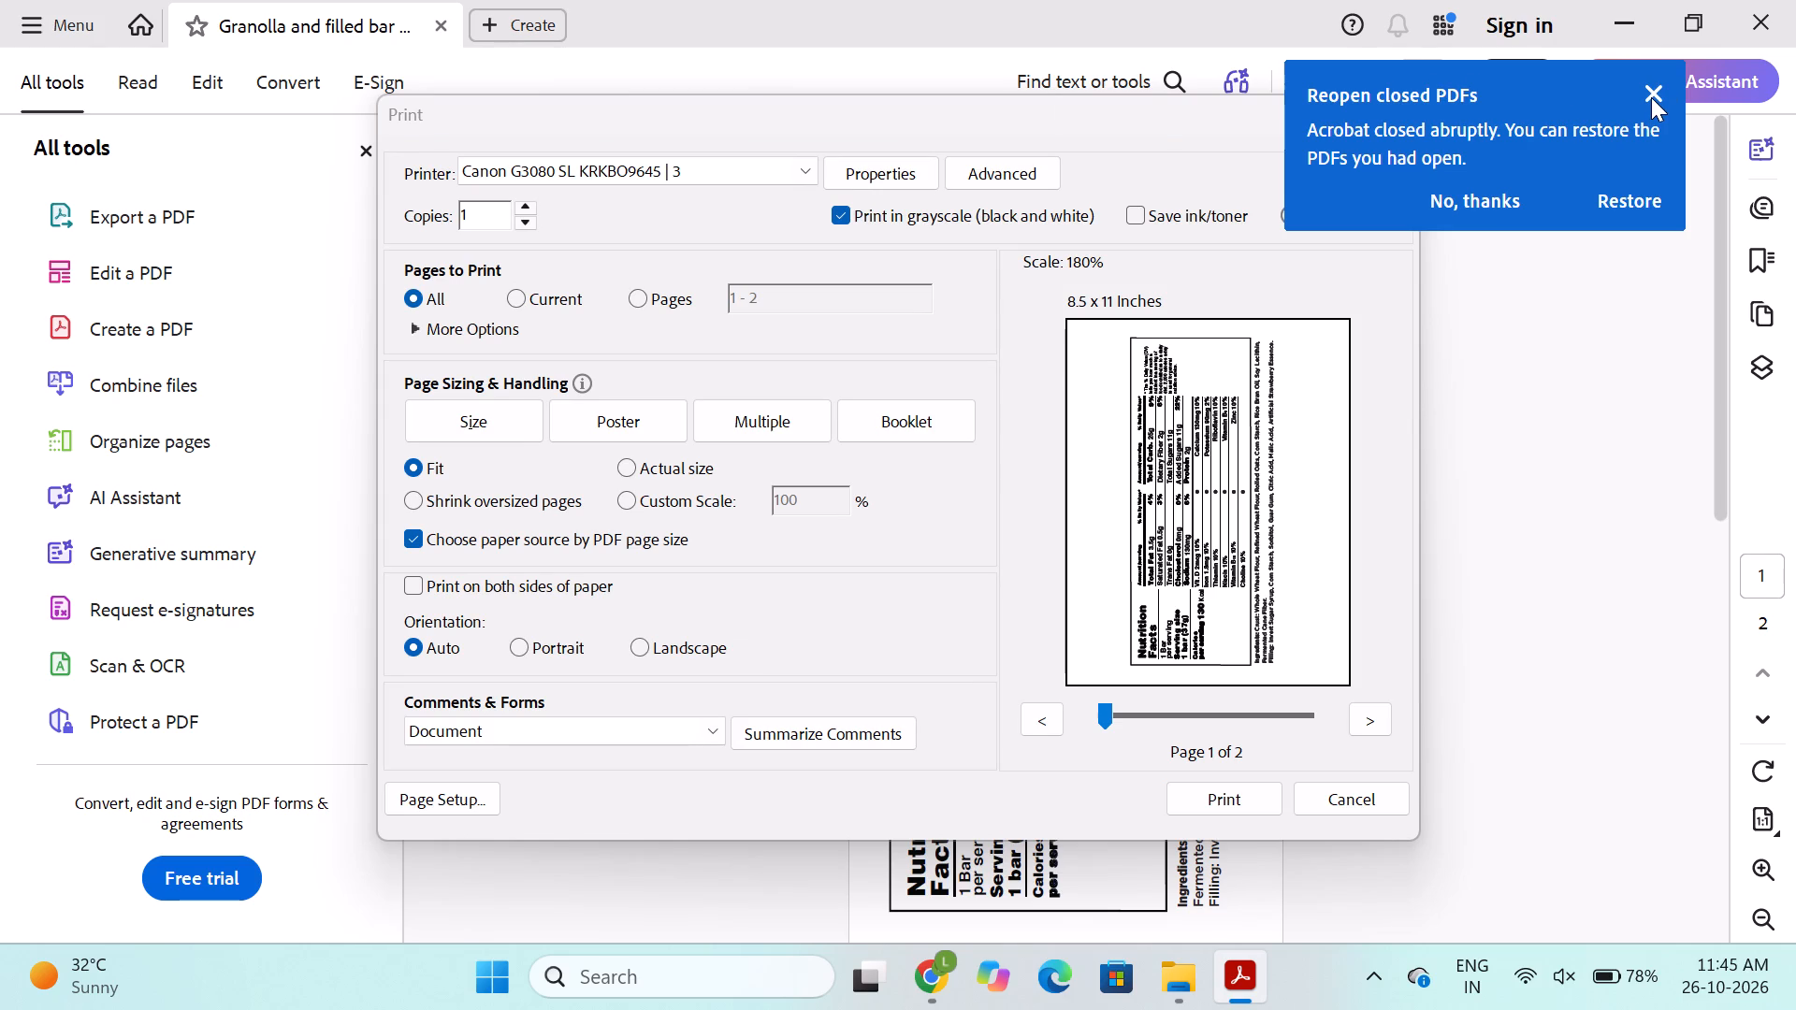
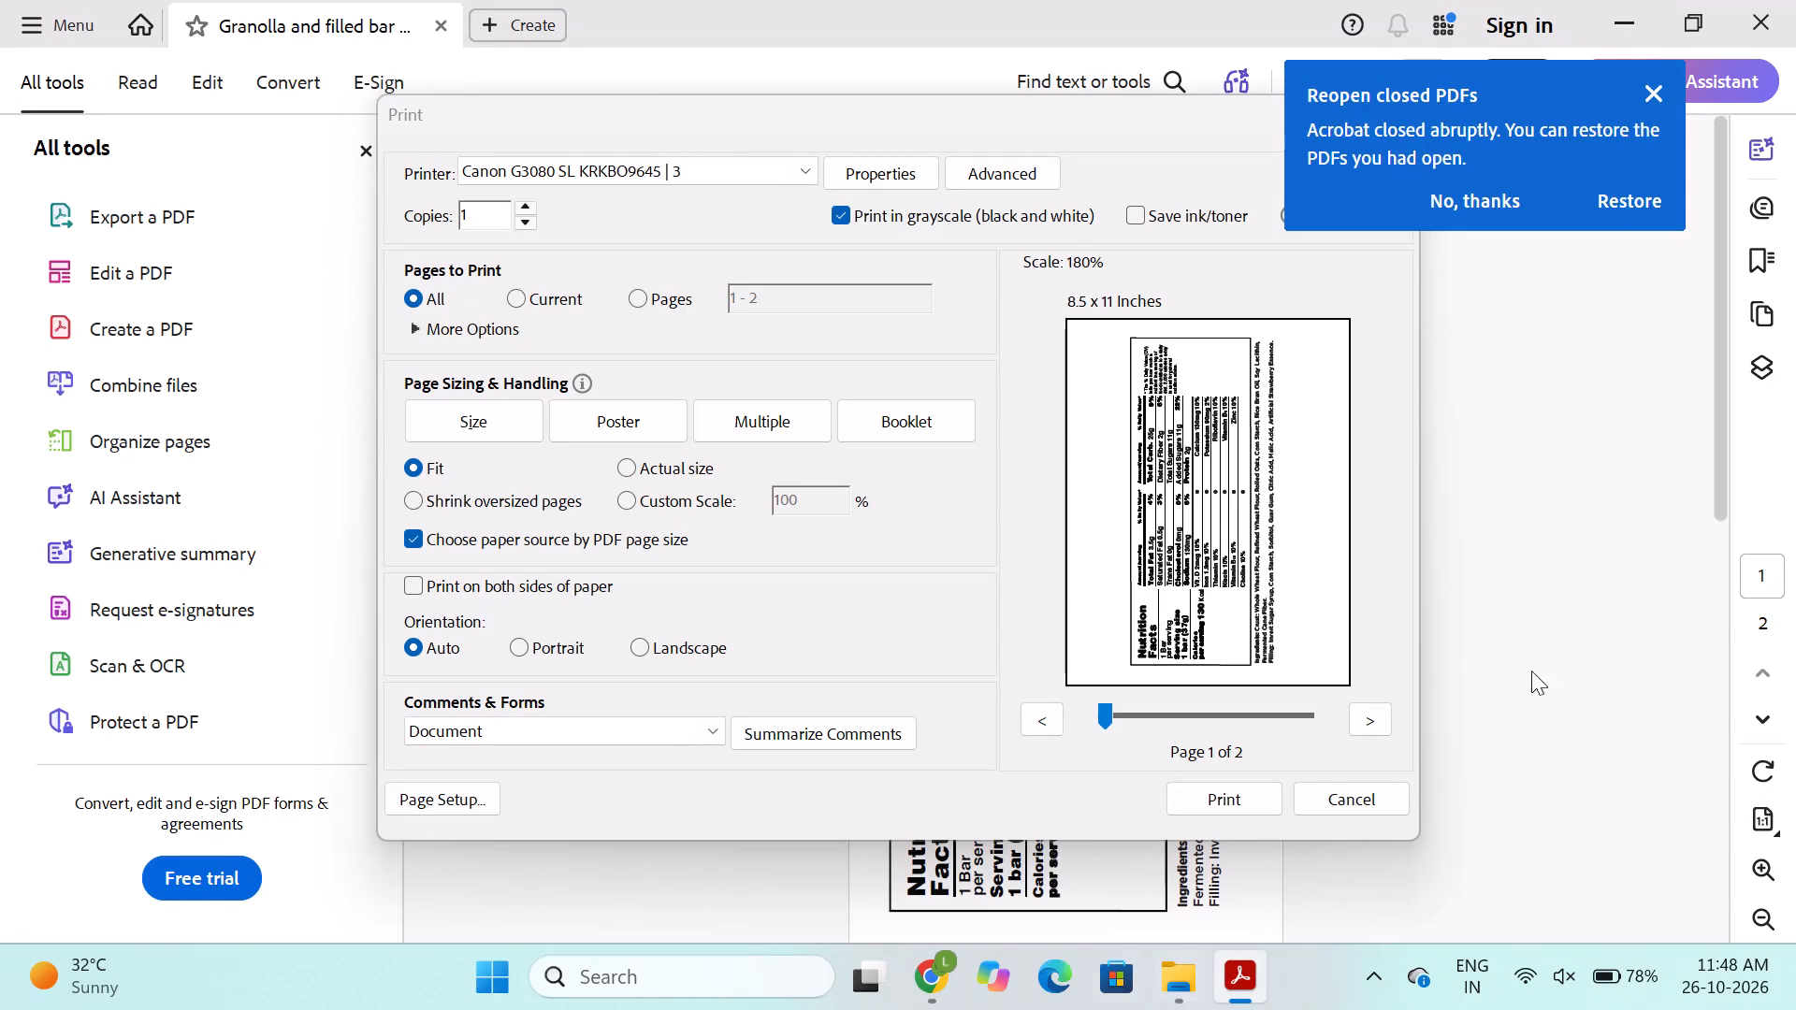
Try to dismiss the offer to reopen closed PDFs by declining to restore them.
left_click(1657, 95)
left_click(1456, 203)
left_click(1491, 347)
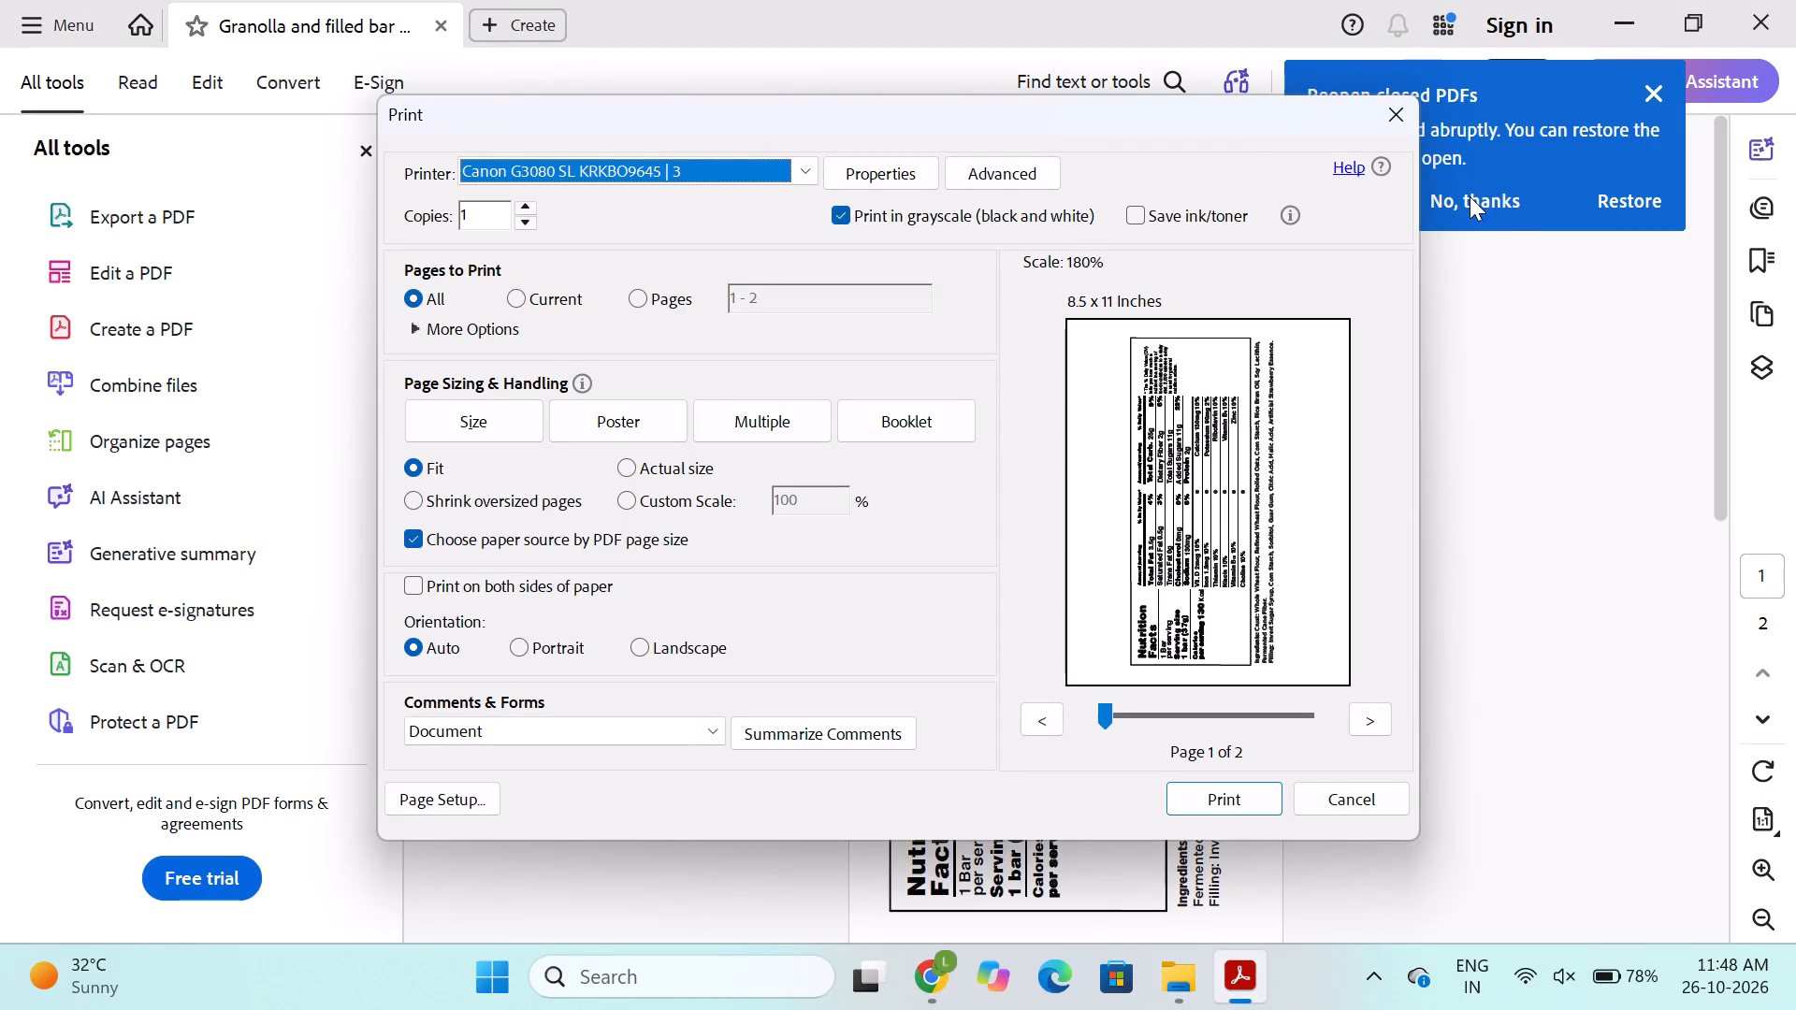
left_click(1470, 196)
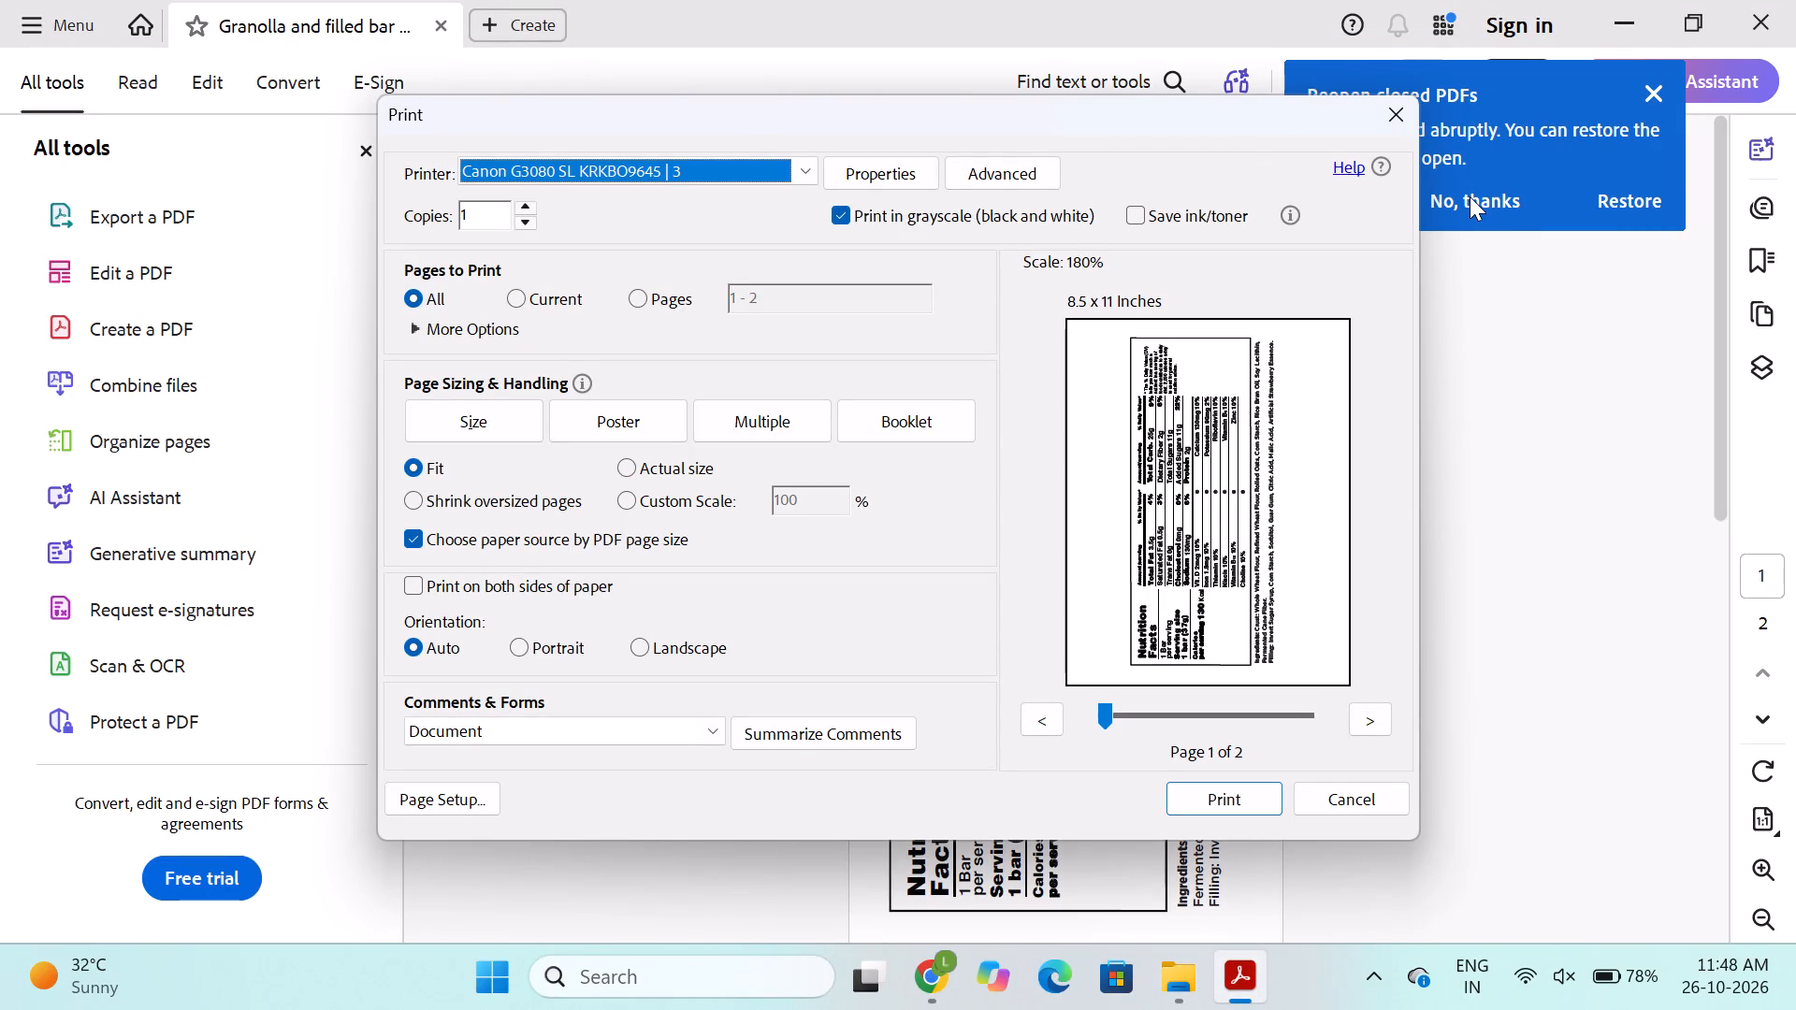
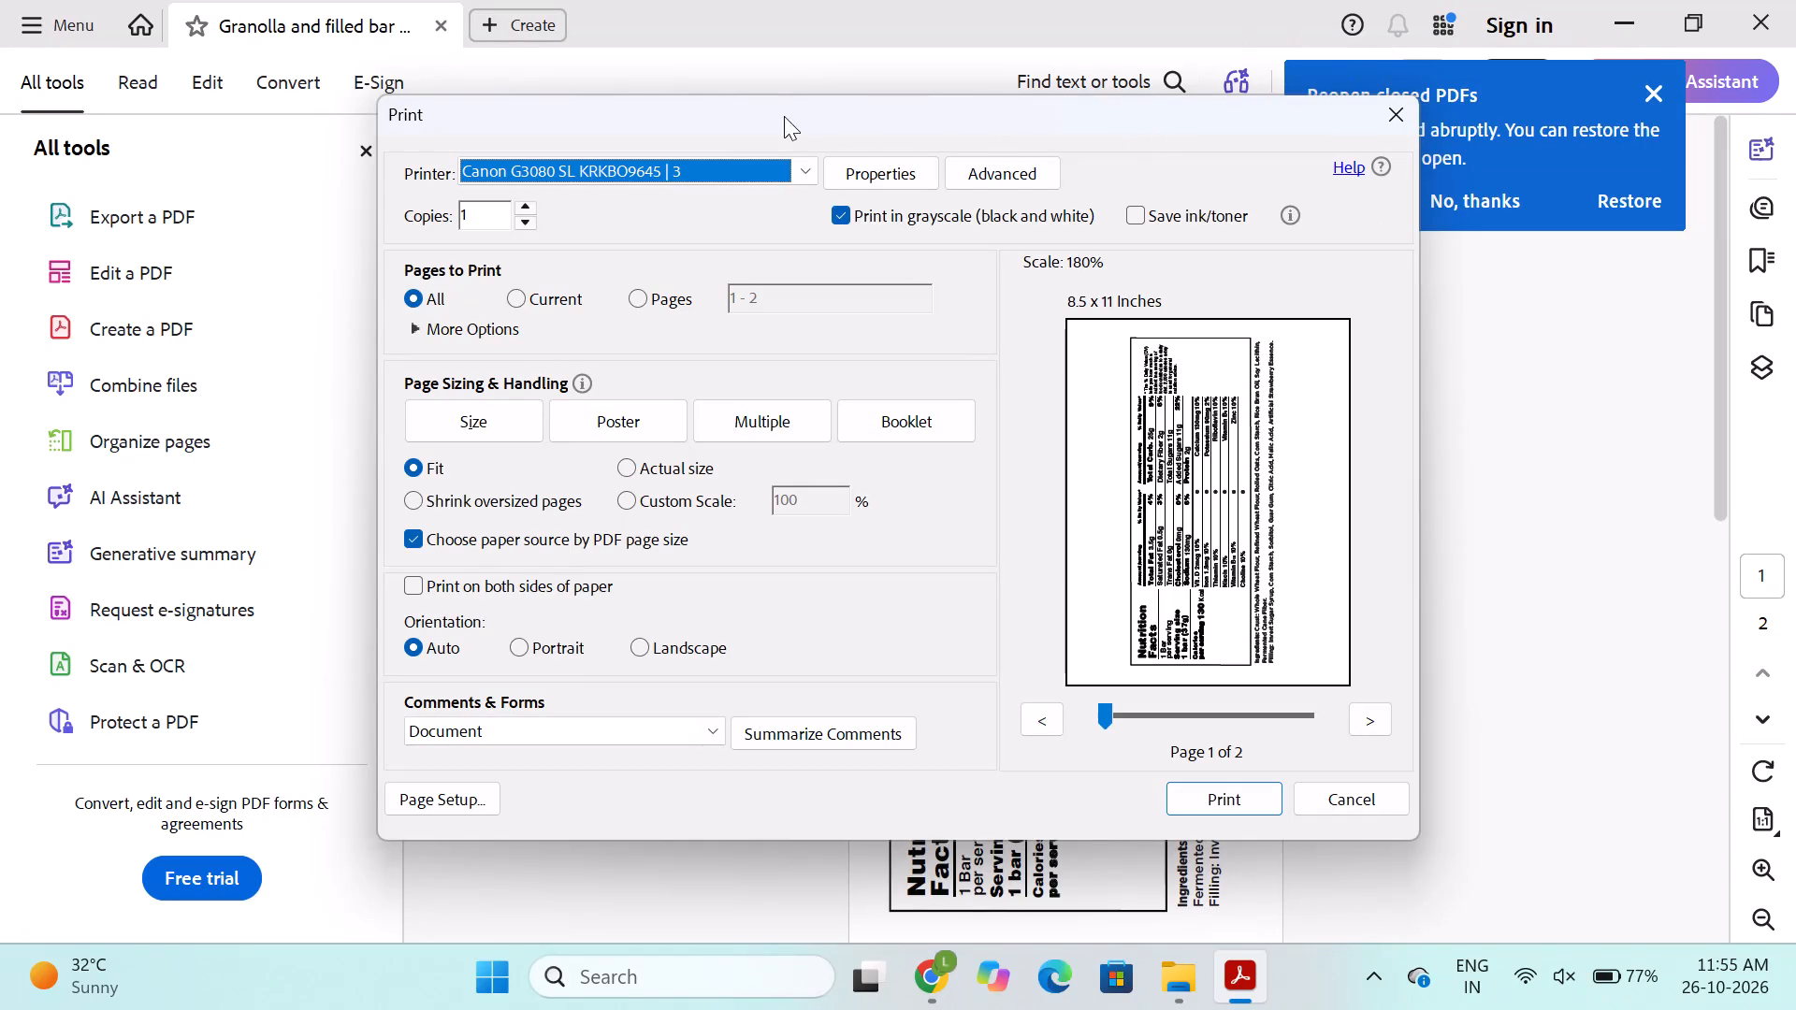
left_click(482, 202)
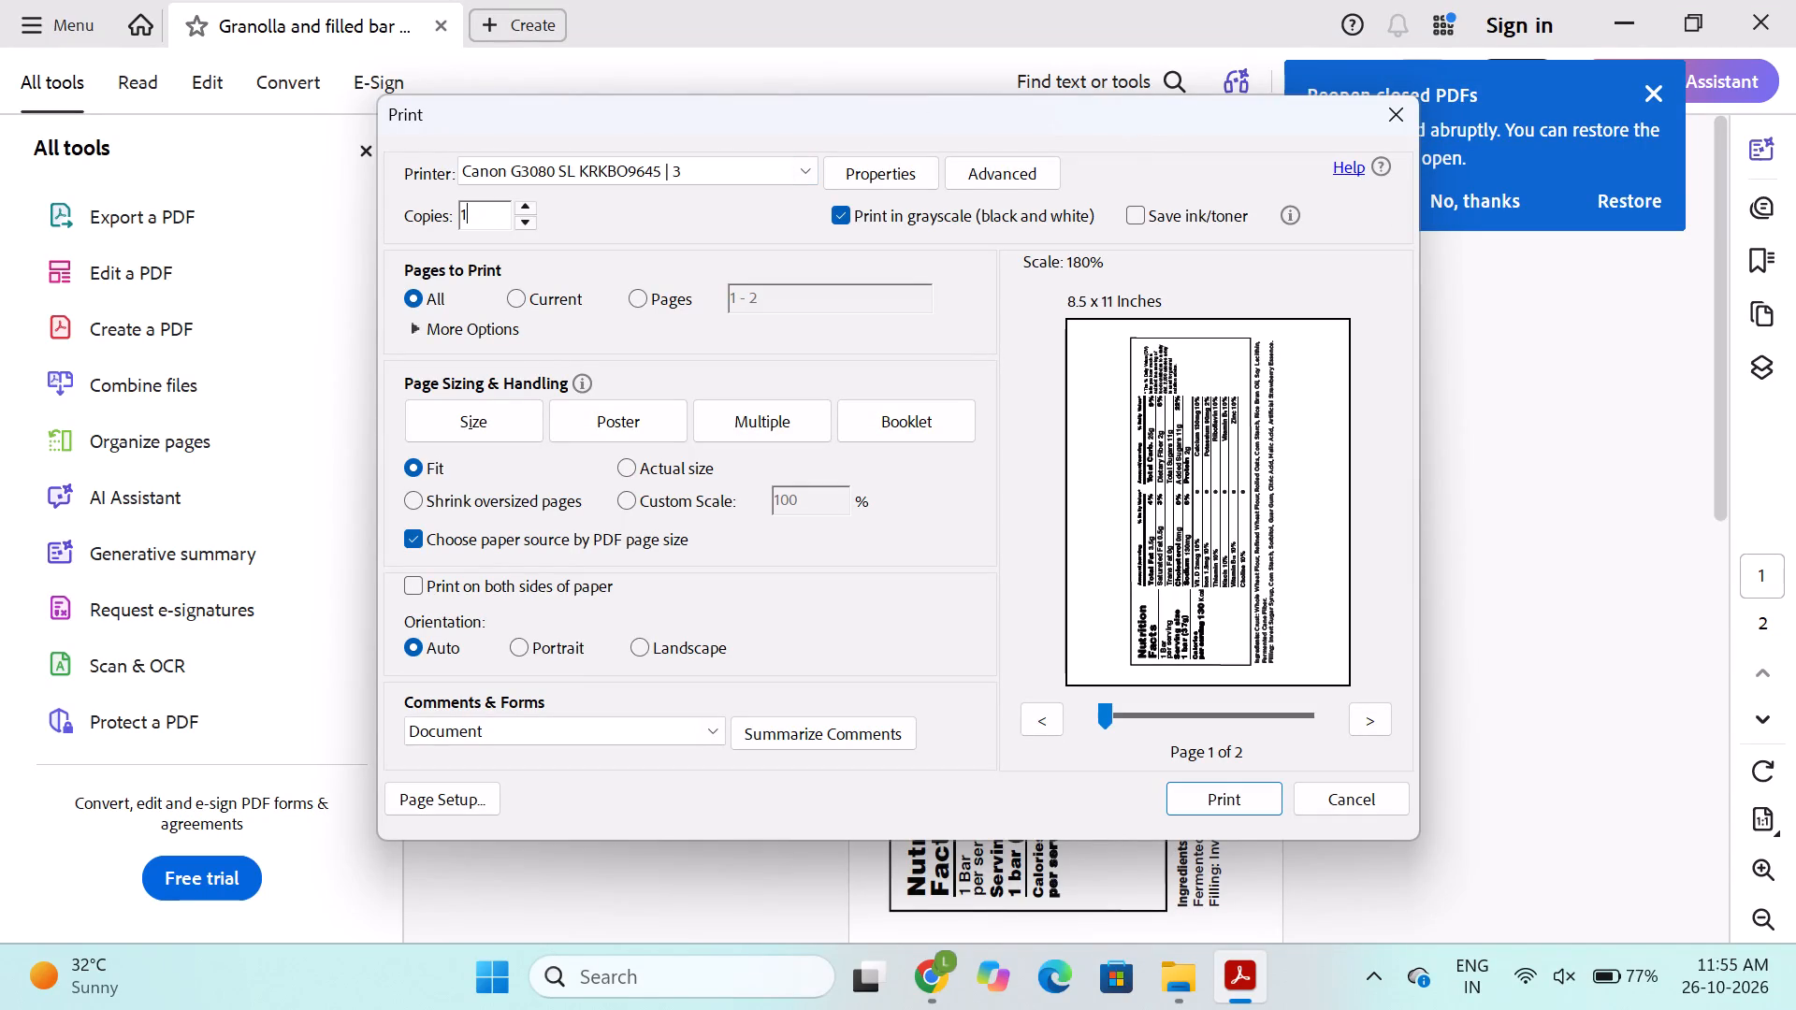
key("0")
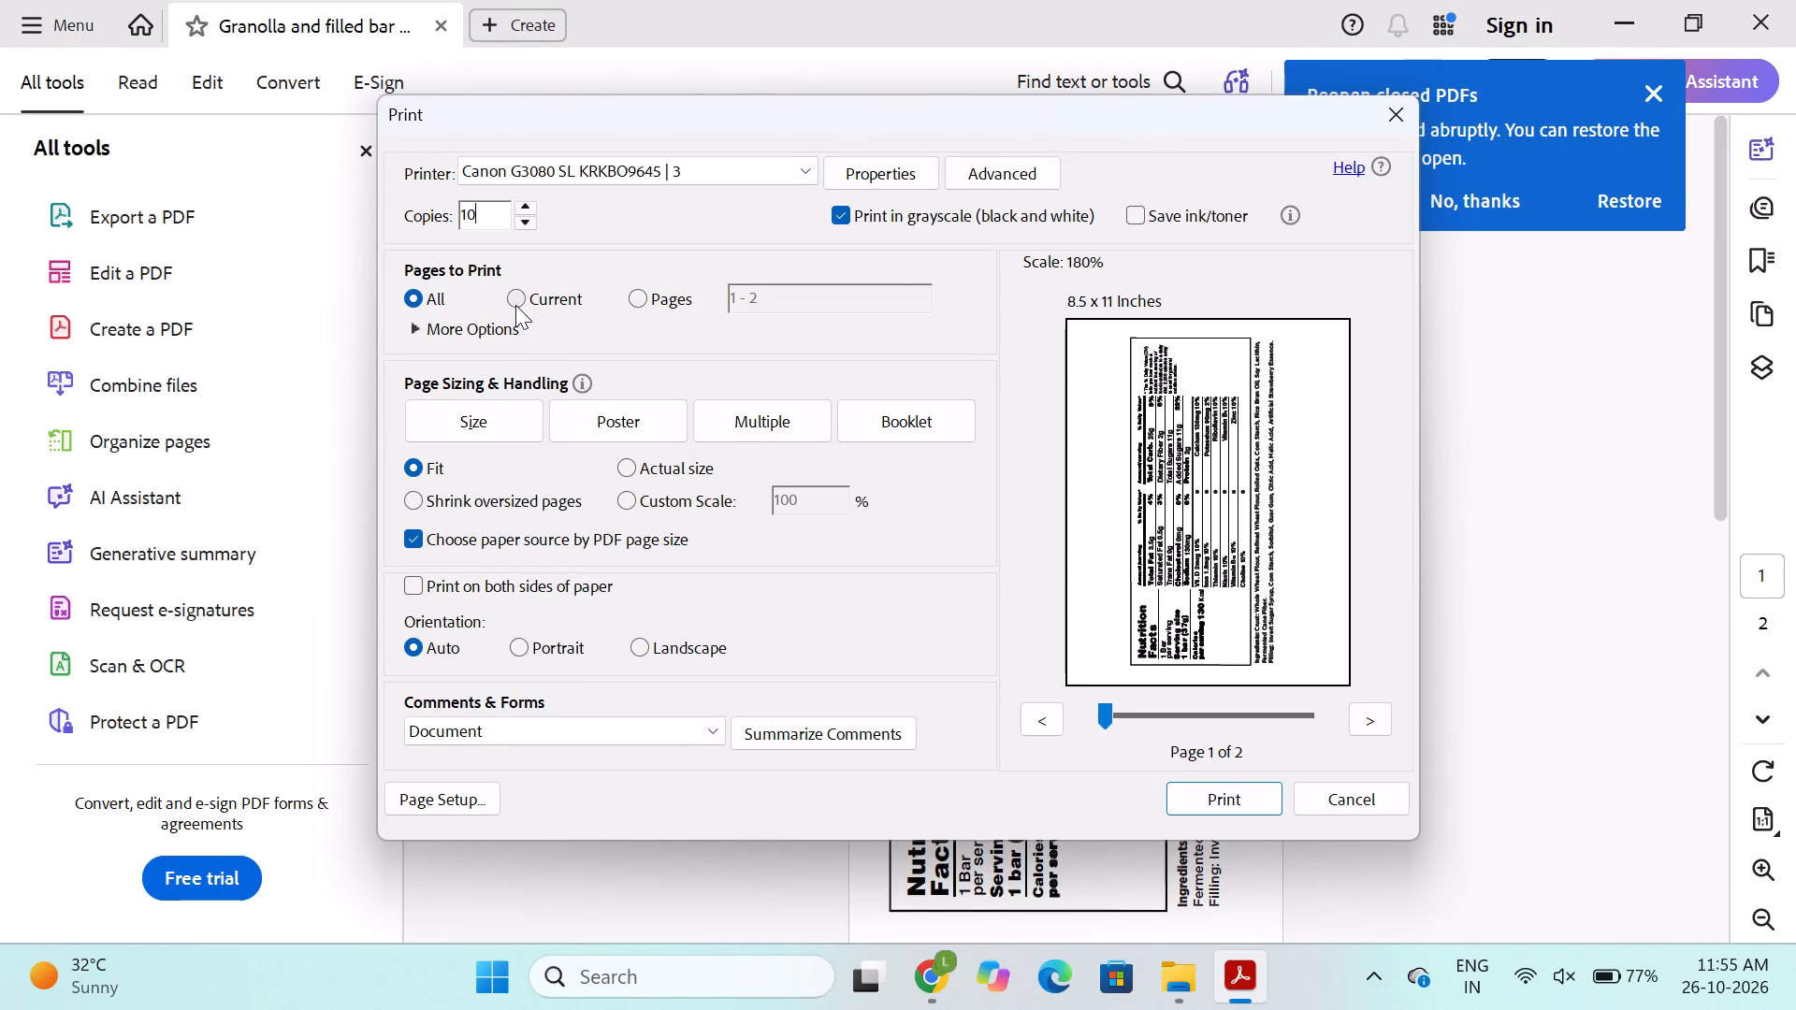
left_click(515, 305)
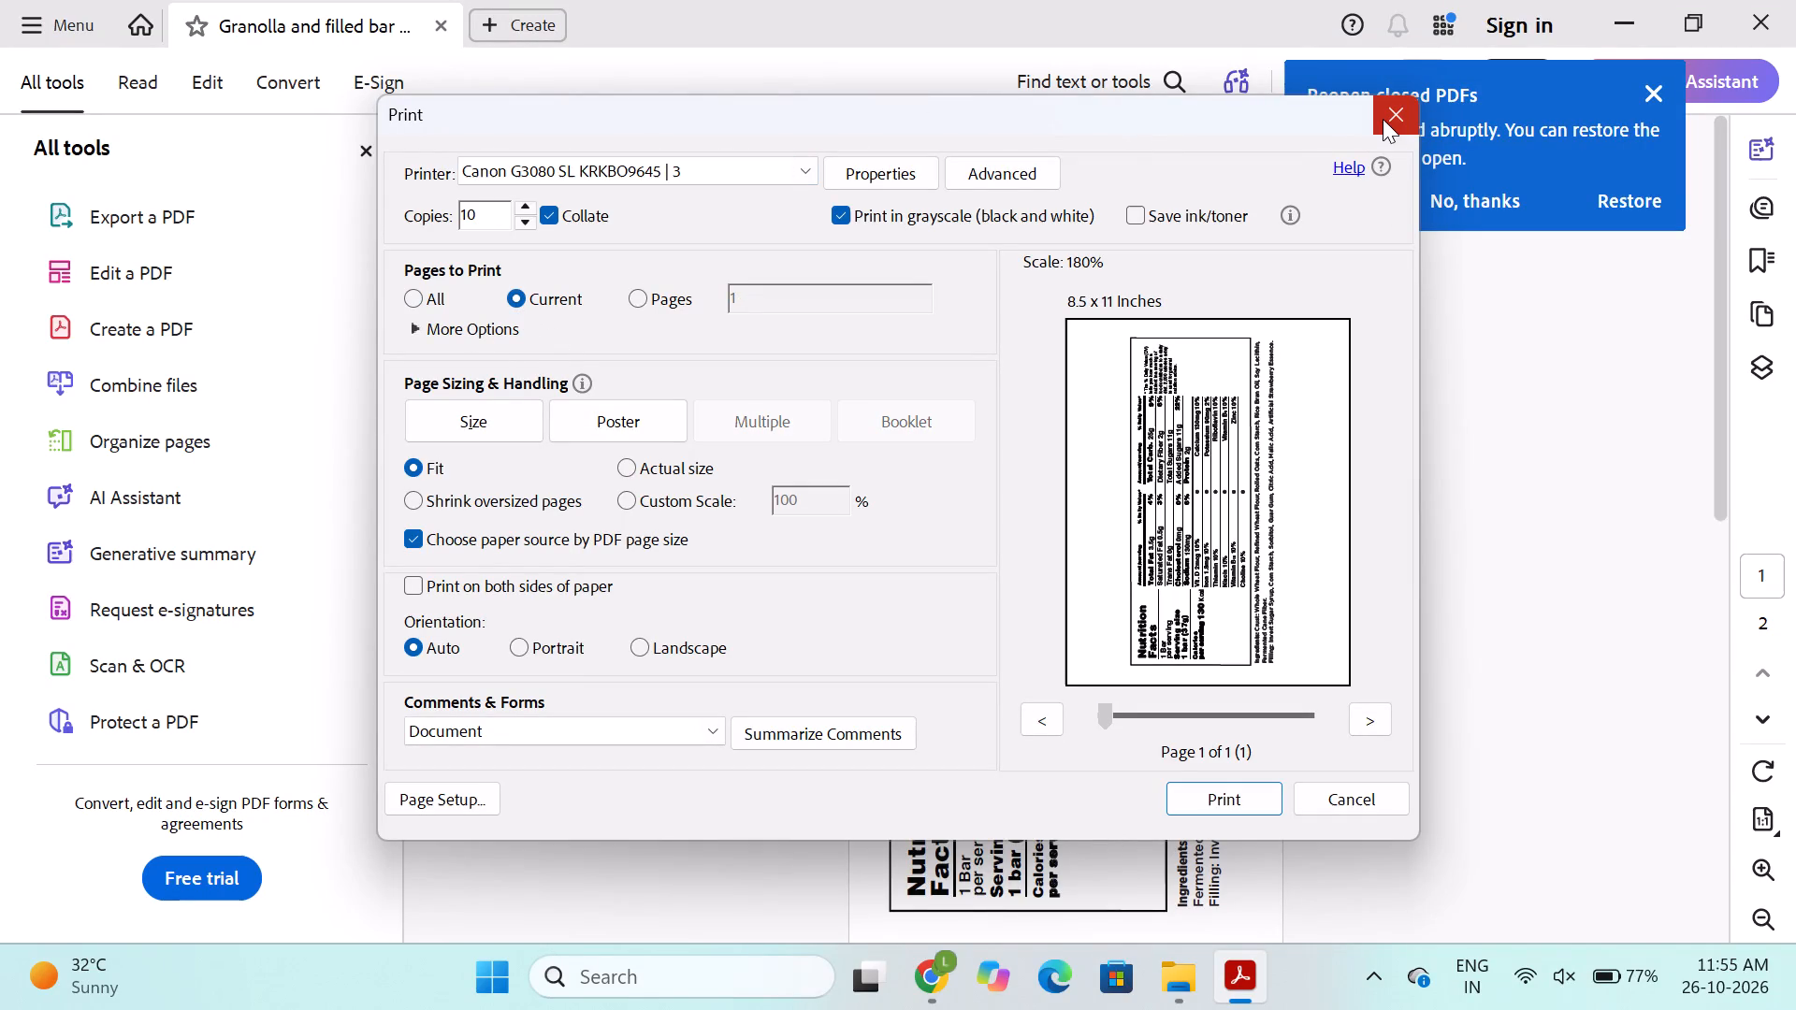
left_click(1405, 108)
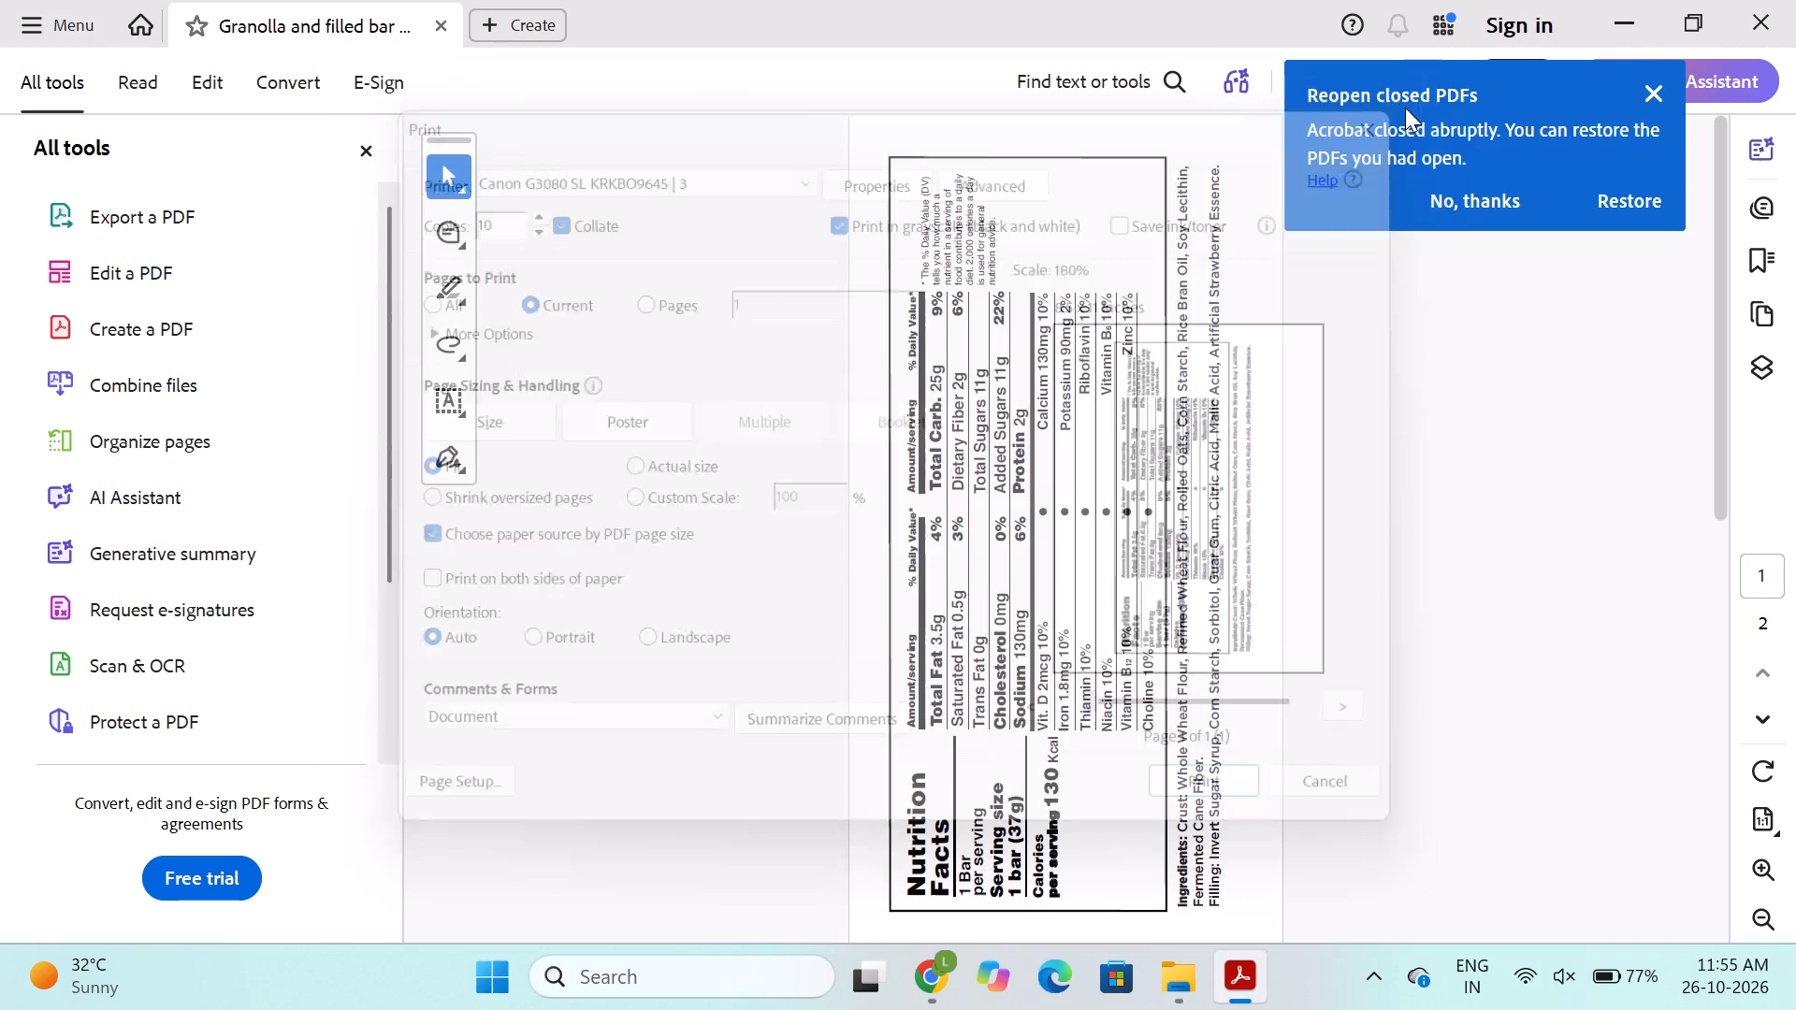
Dismiss the offer to reopen closed PDFs.
left_click(1651, 145)
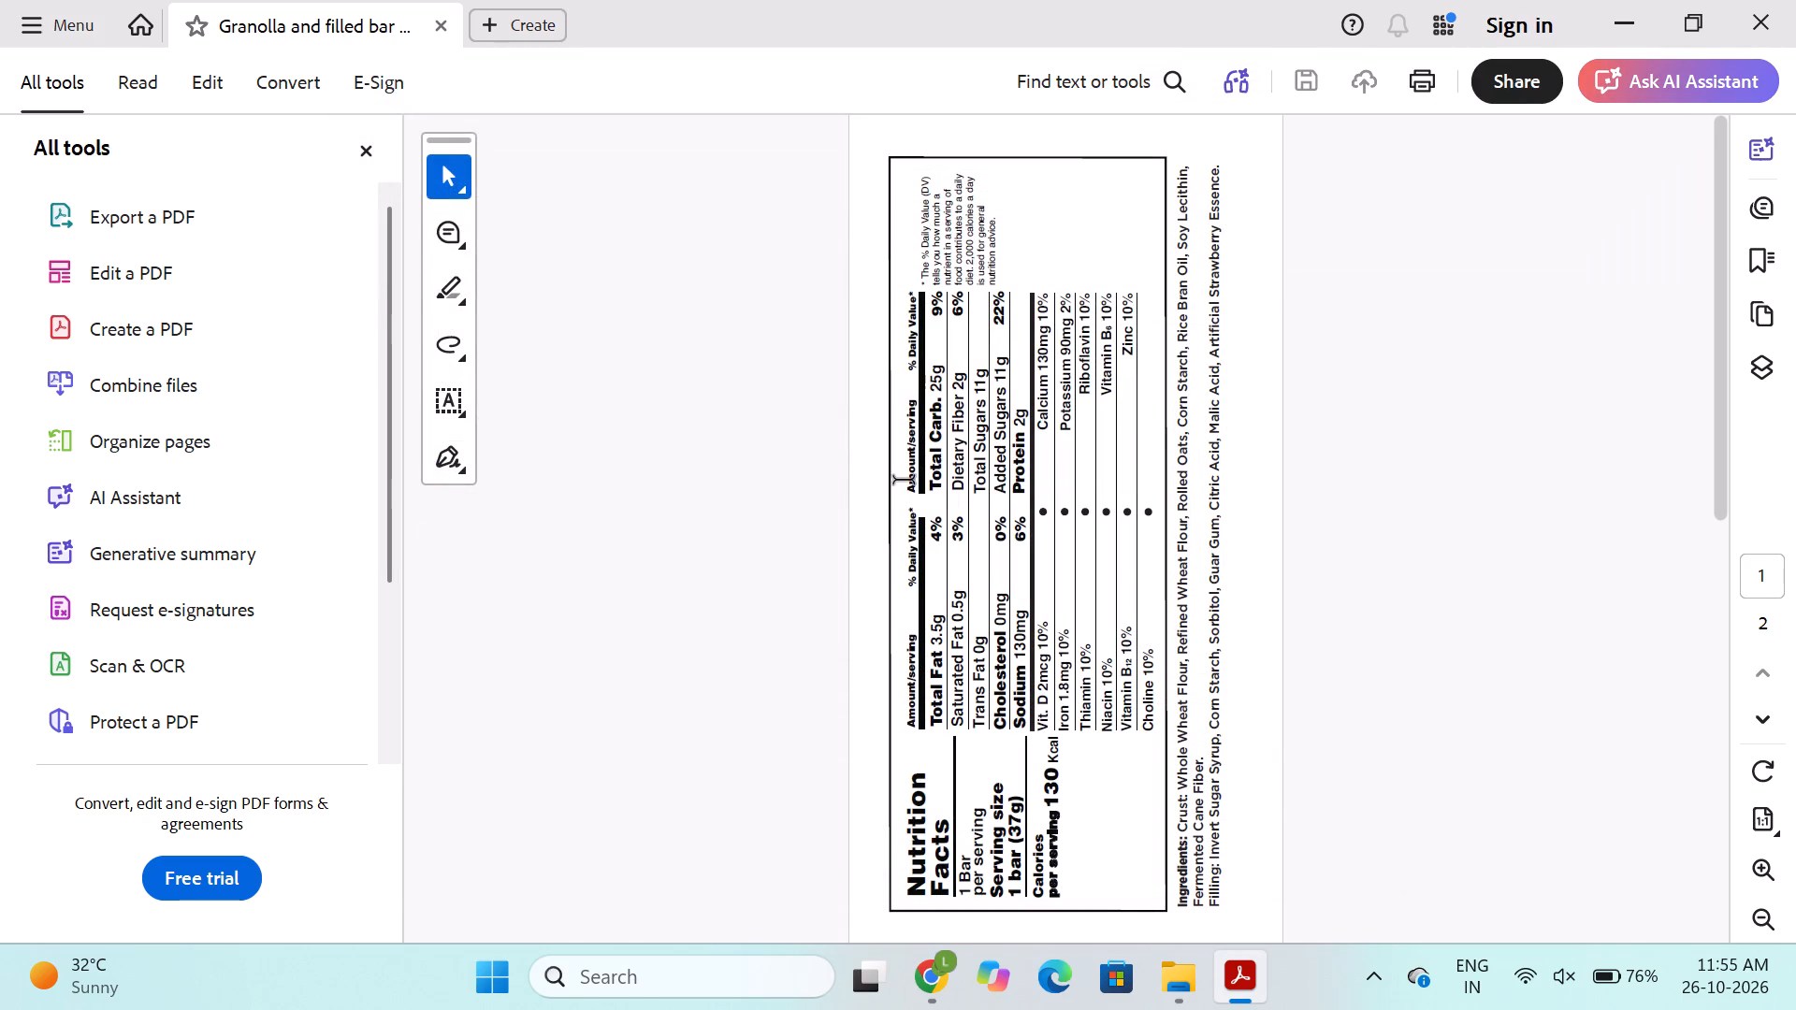
Look through both pages of the granola and filled bar PDF to compare their nutrition labels.
scroll(1097, 466, "down", 5)
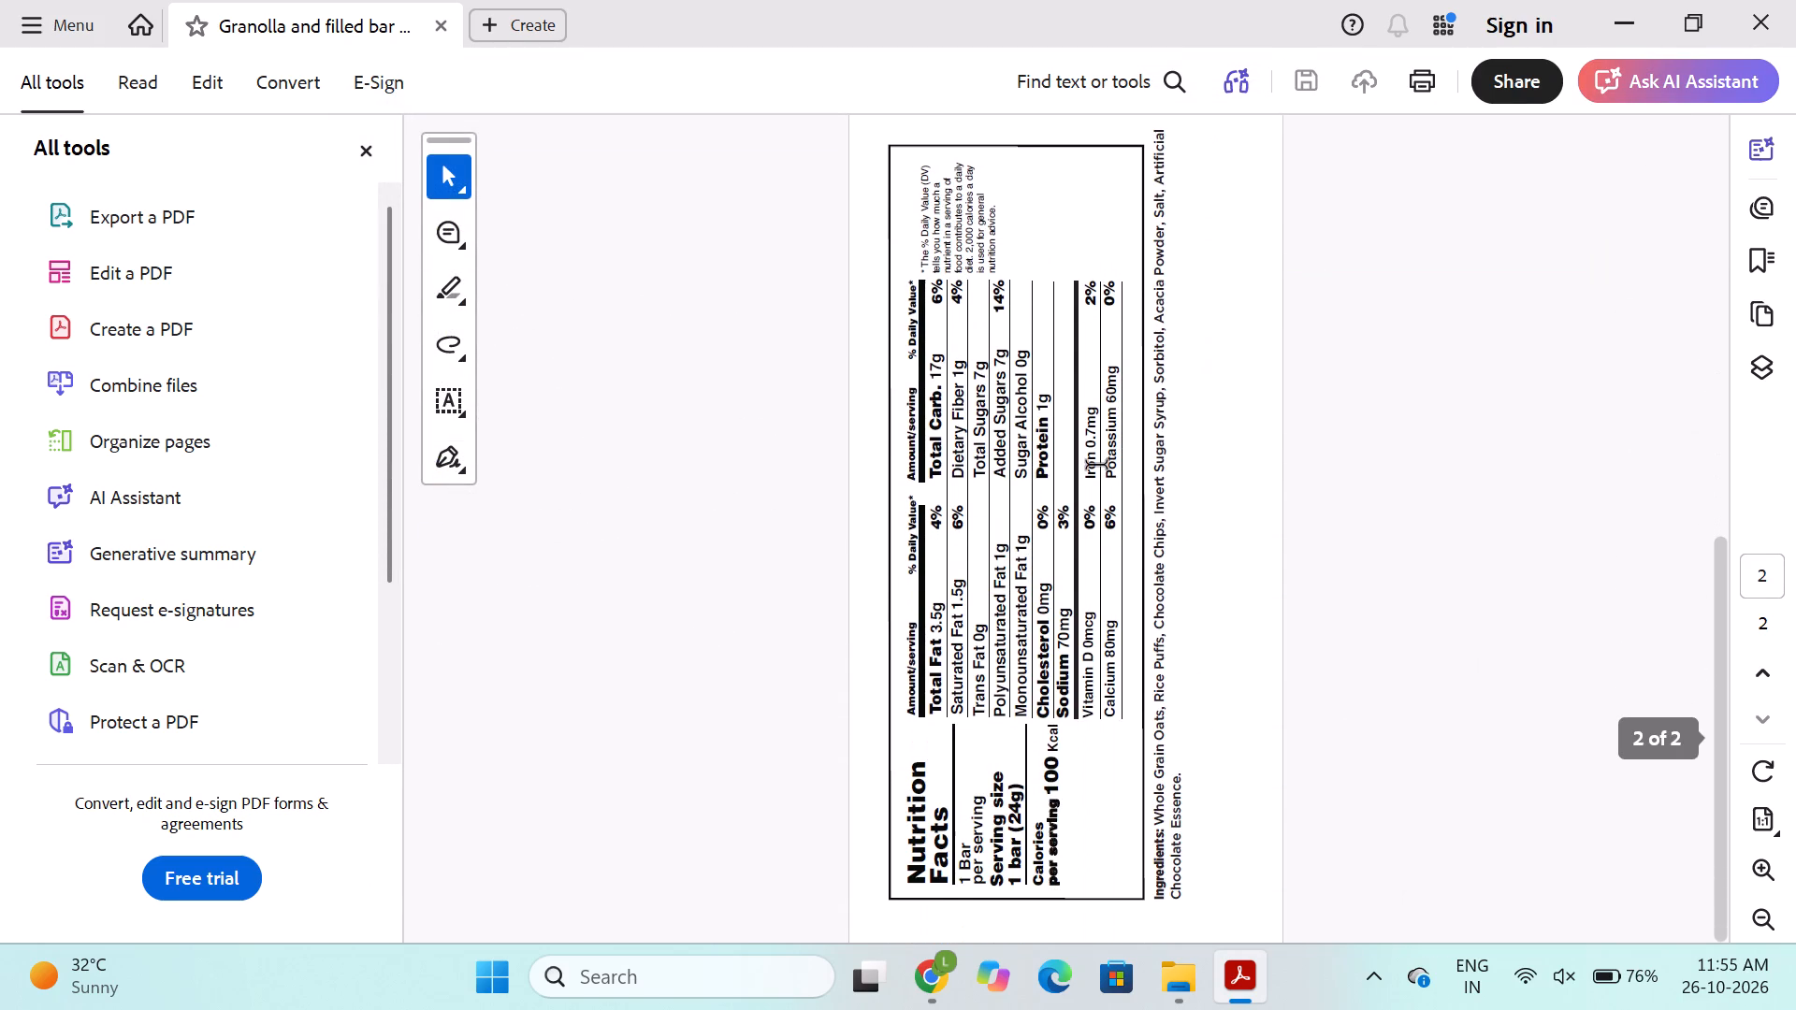
scroll(1097, 466, "down", 1)
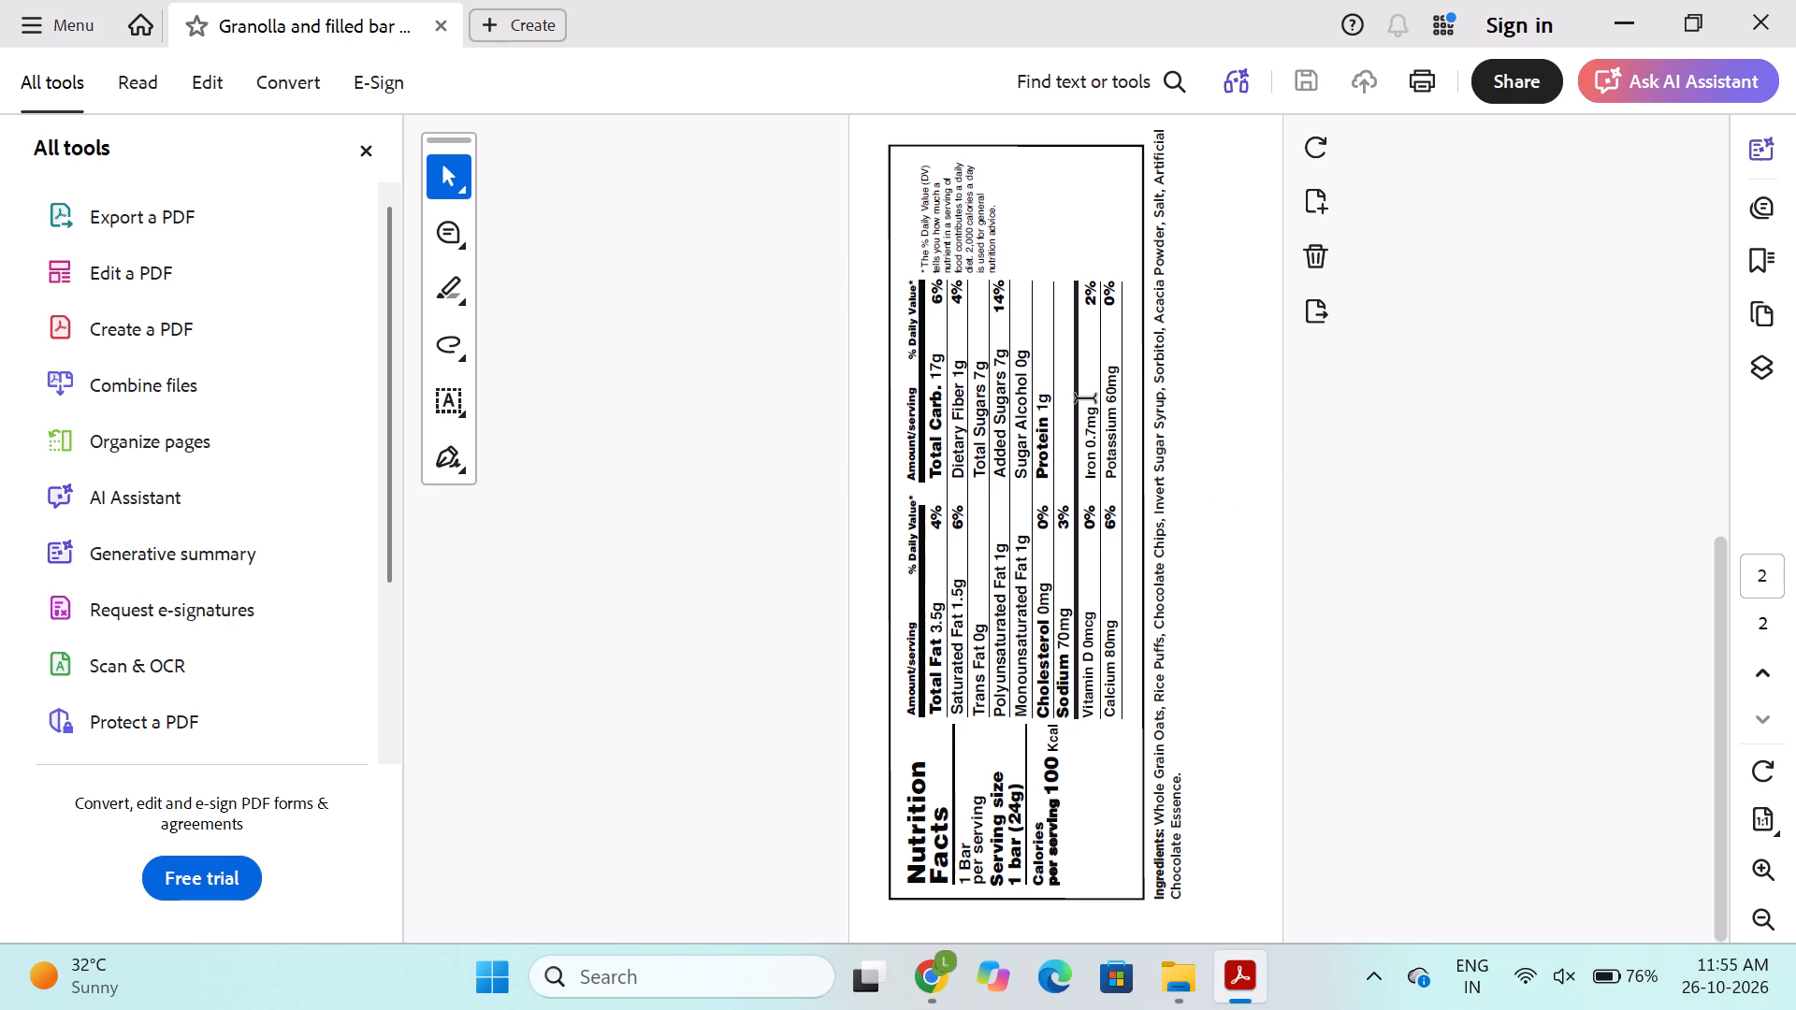
scroll(1086, 399, "up", 4)
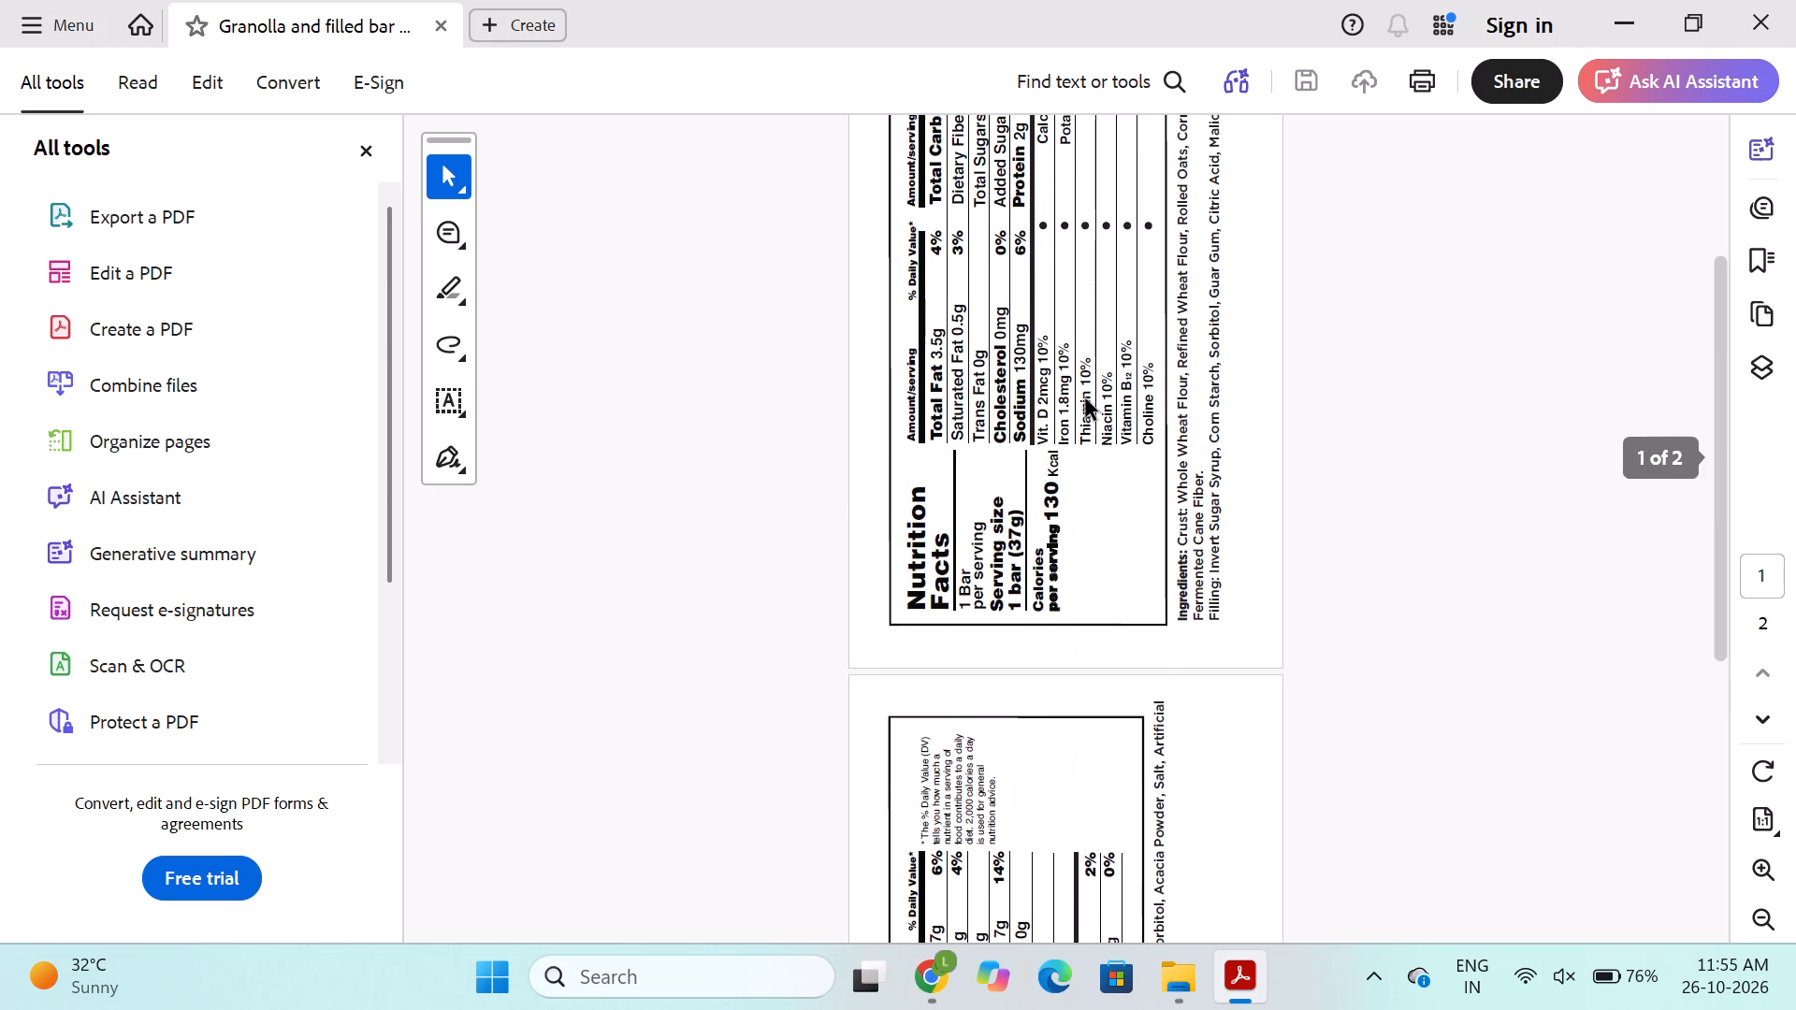
scroll(1086, 399, "up", 1)
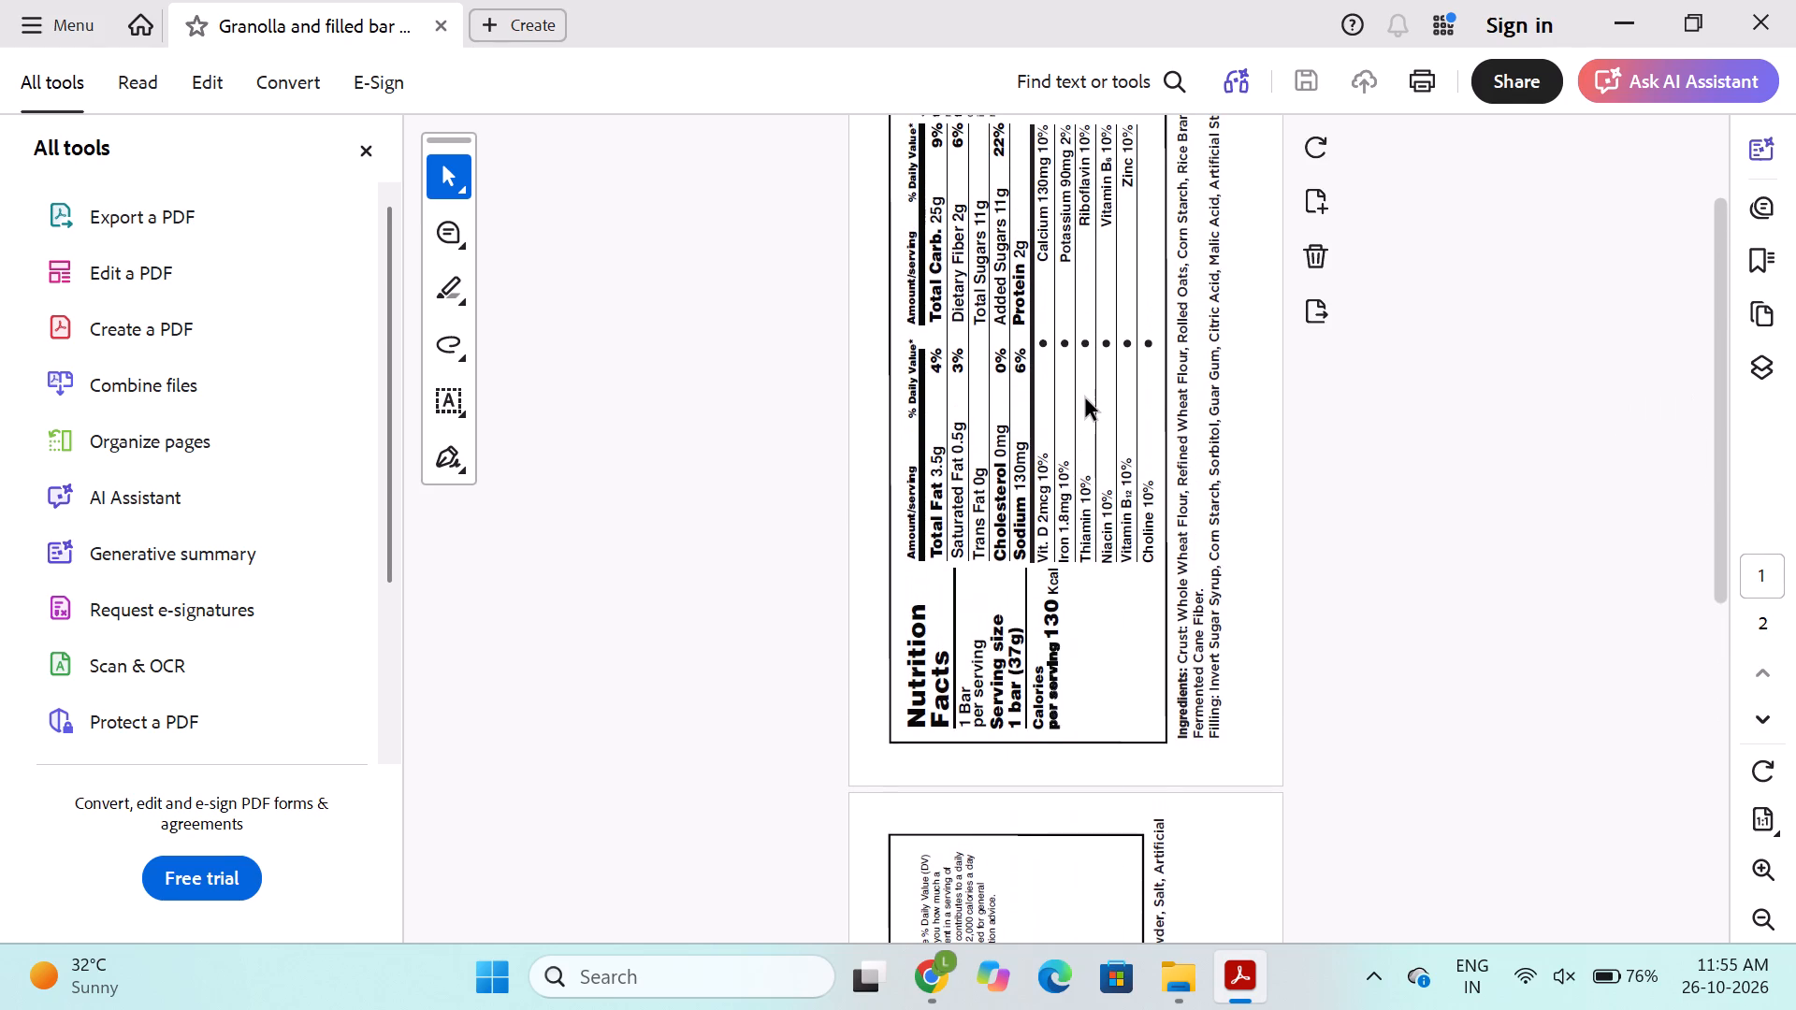
scroll(1086, 399, "up", 1)
scroll(1086, 399, "down", 3)
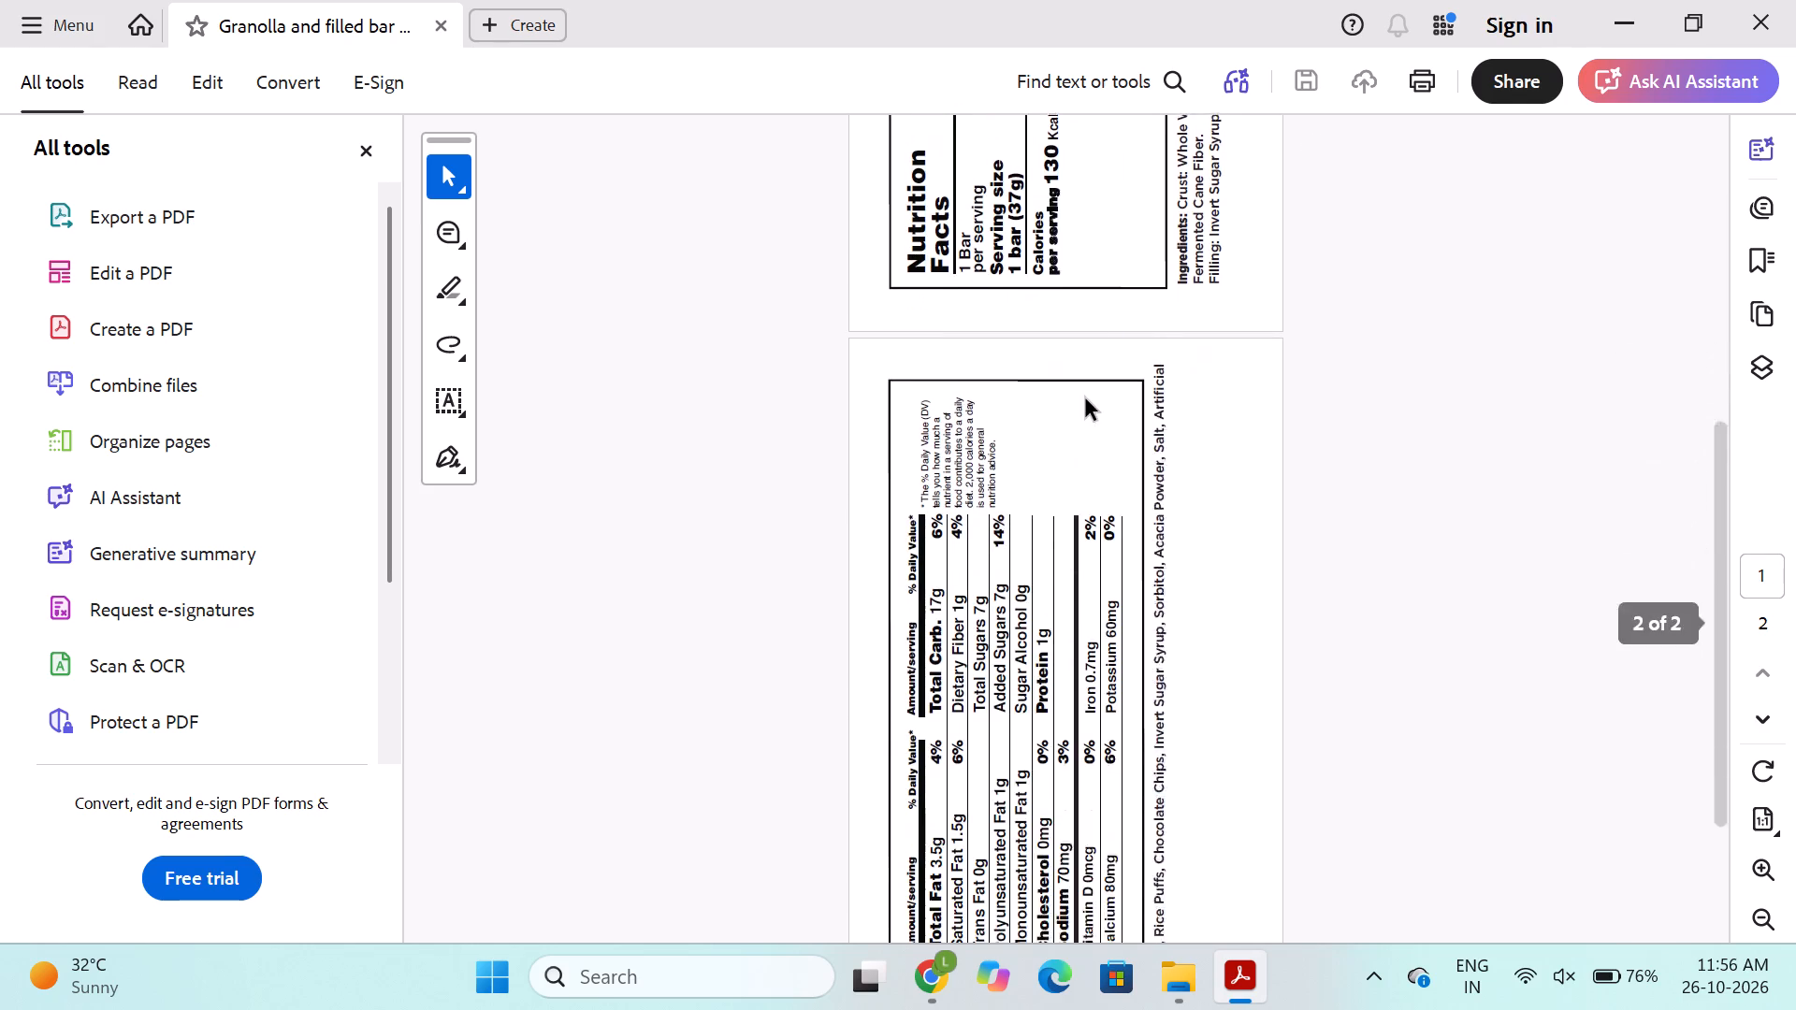
Set up a print job of 10 copies limited to the current page, page 2.
left_click(1429, 88)
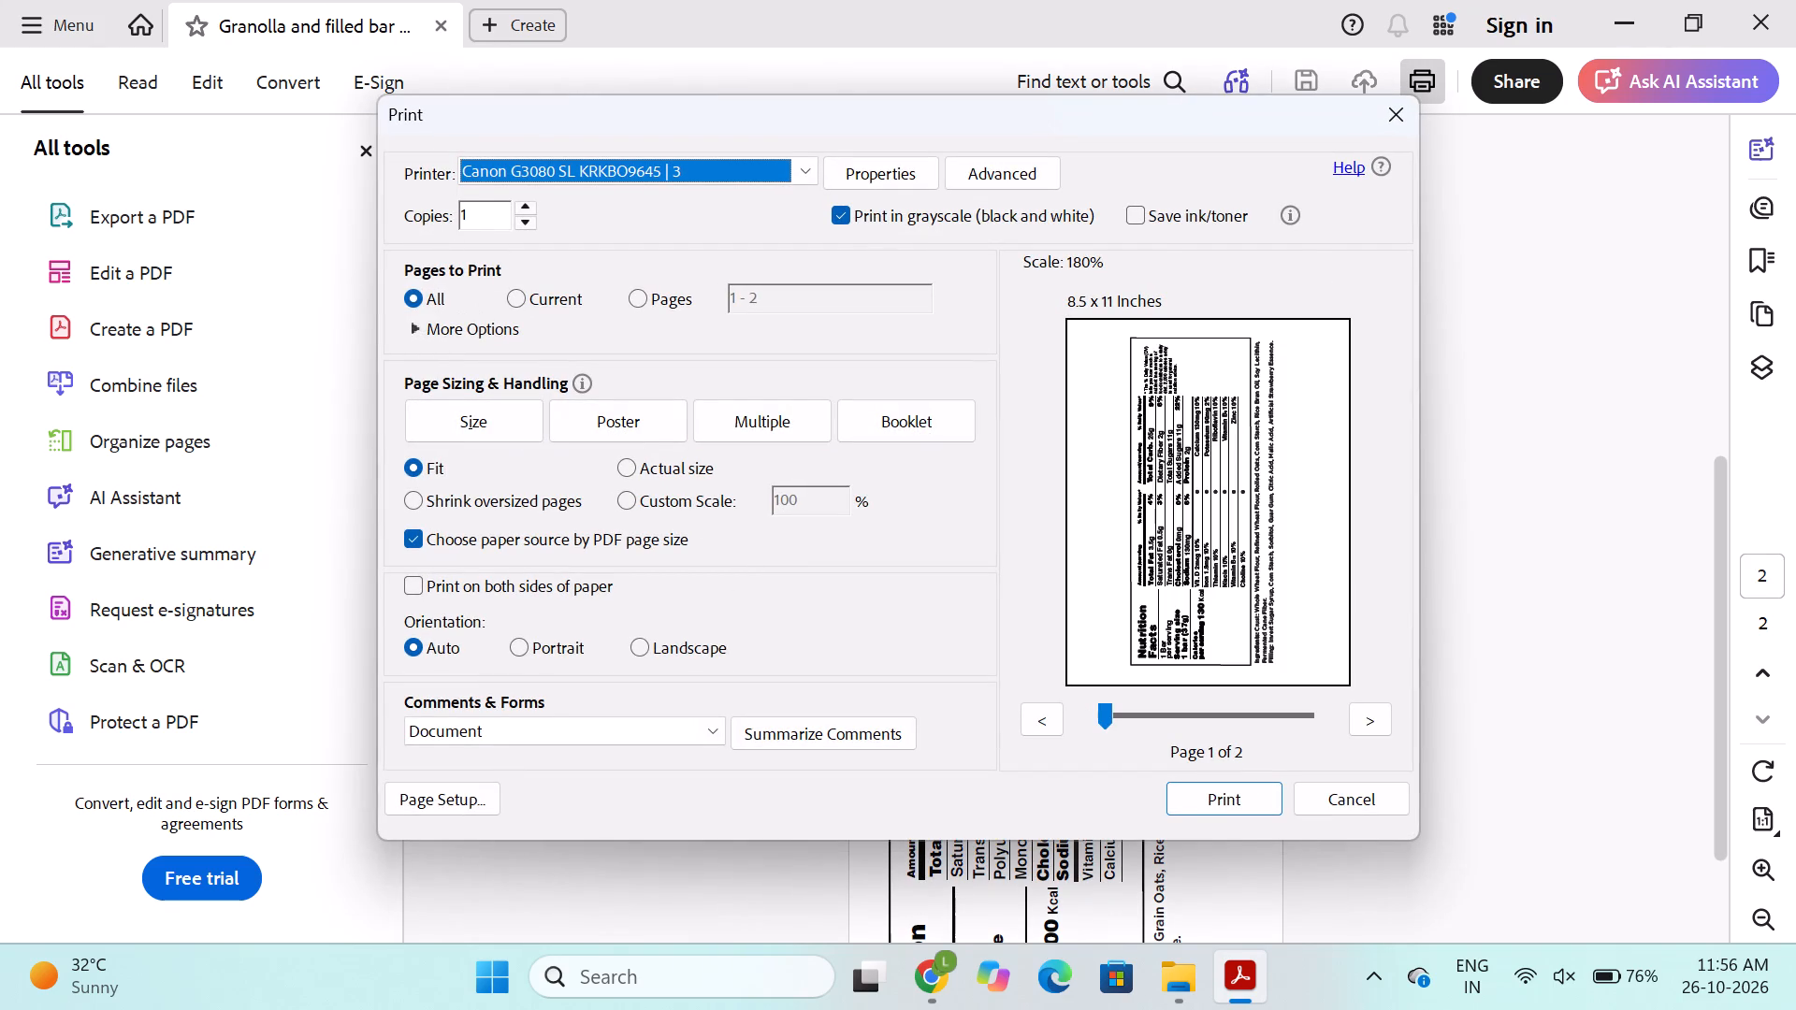
left_click(475, 208)
key("0")
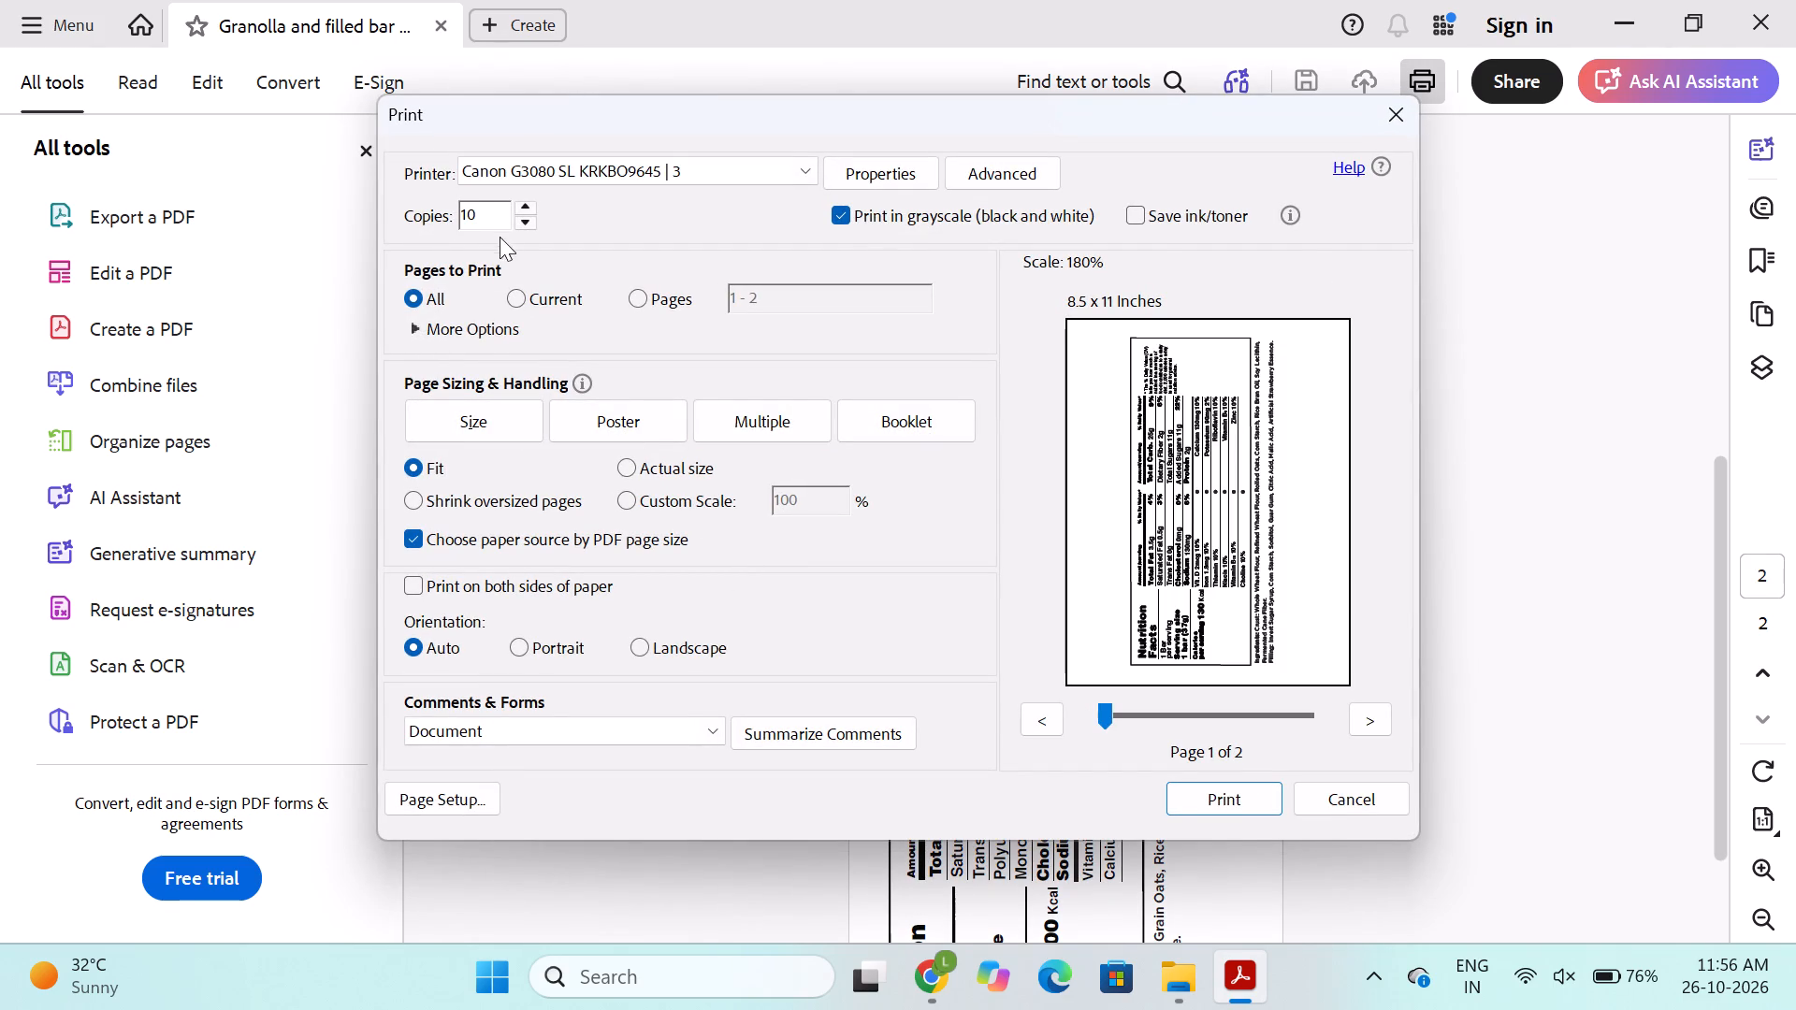
left_click(514, 300)
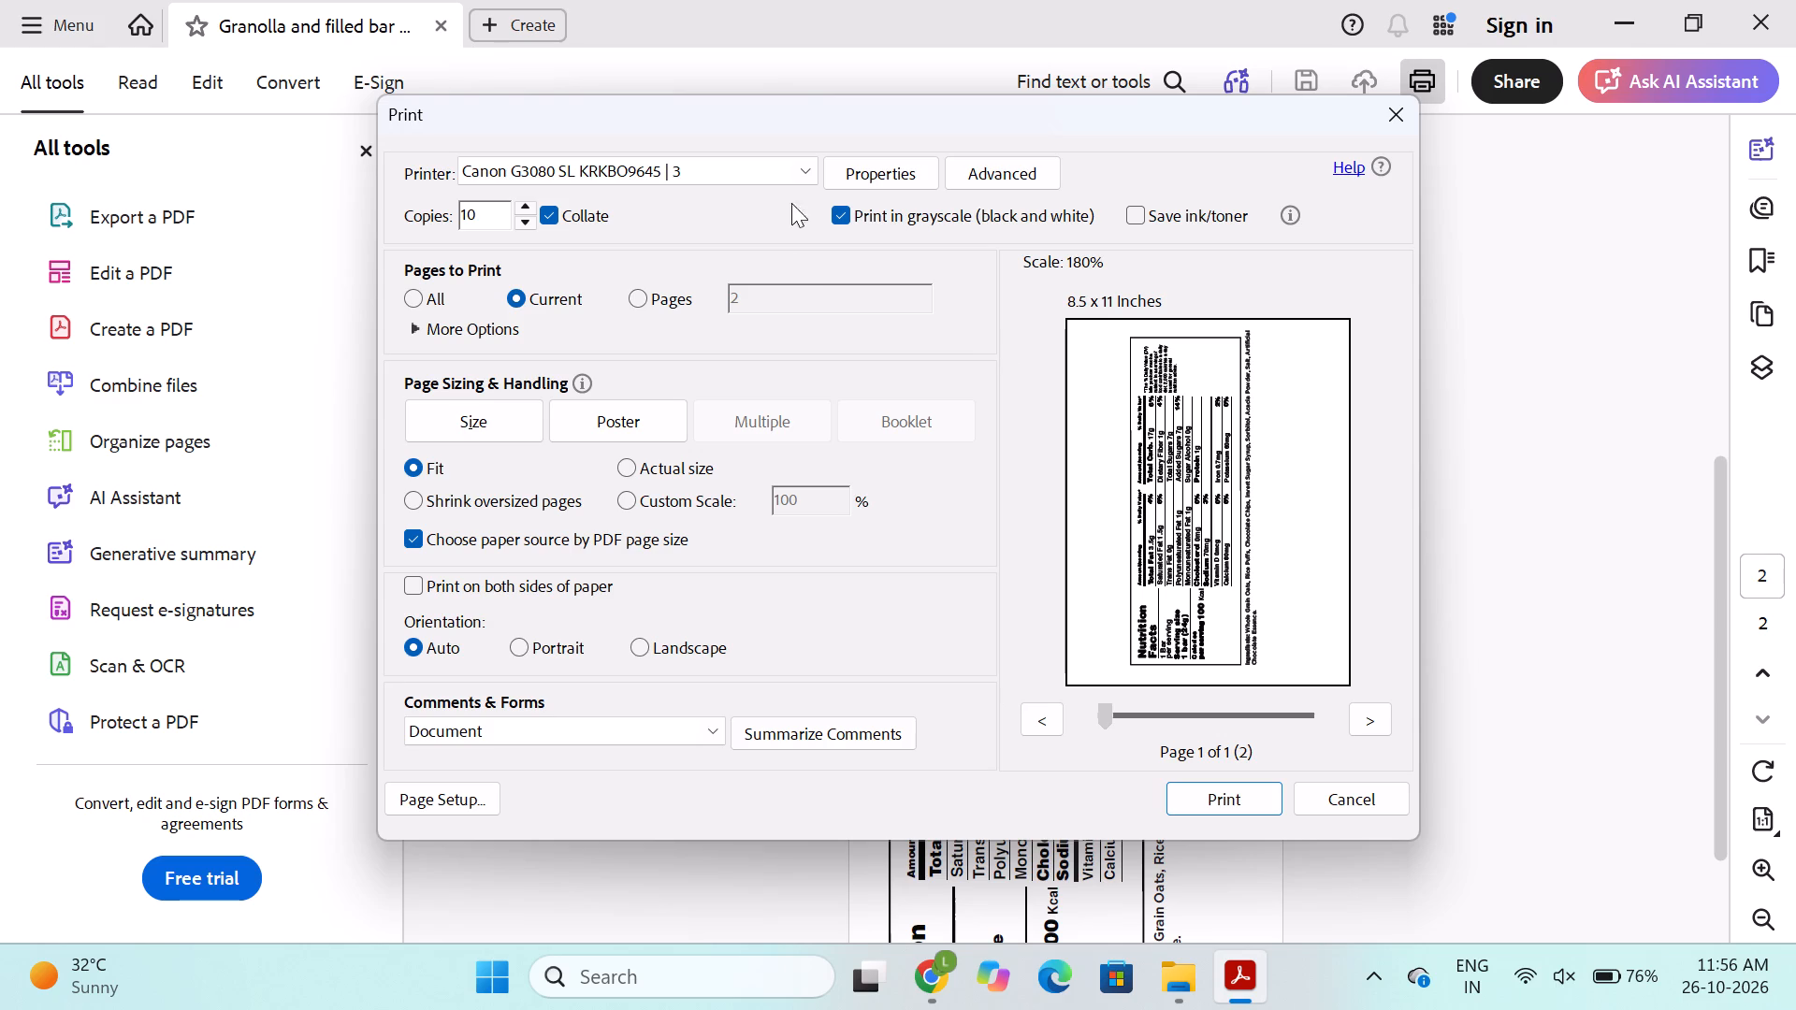
Print the current page on the Canon G3080 SL KRKBO9637 | 4 printer after checking that printer's properties.
left_click(804, 178)
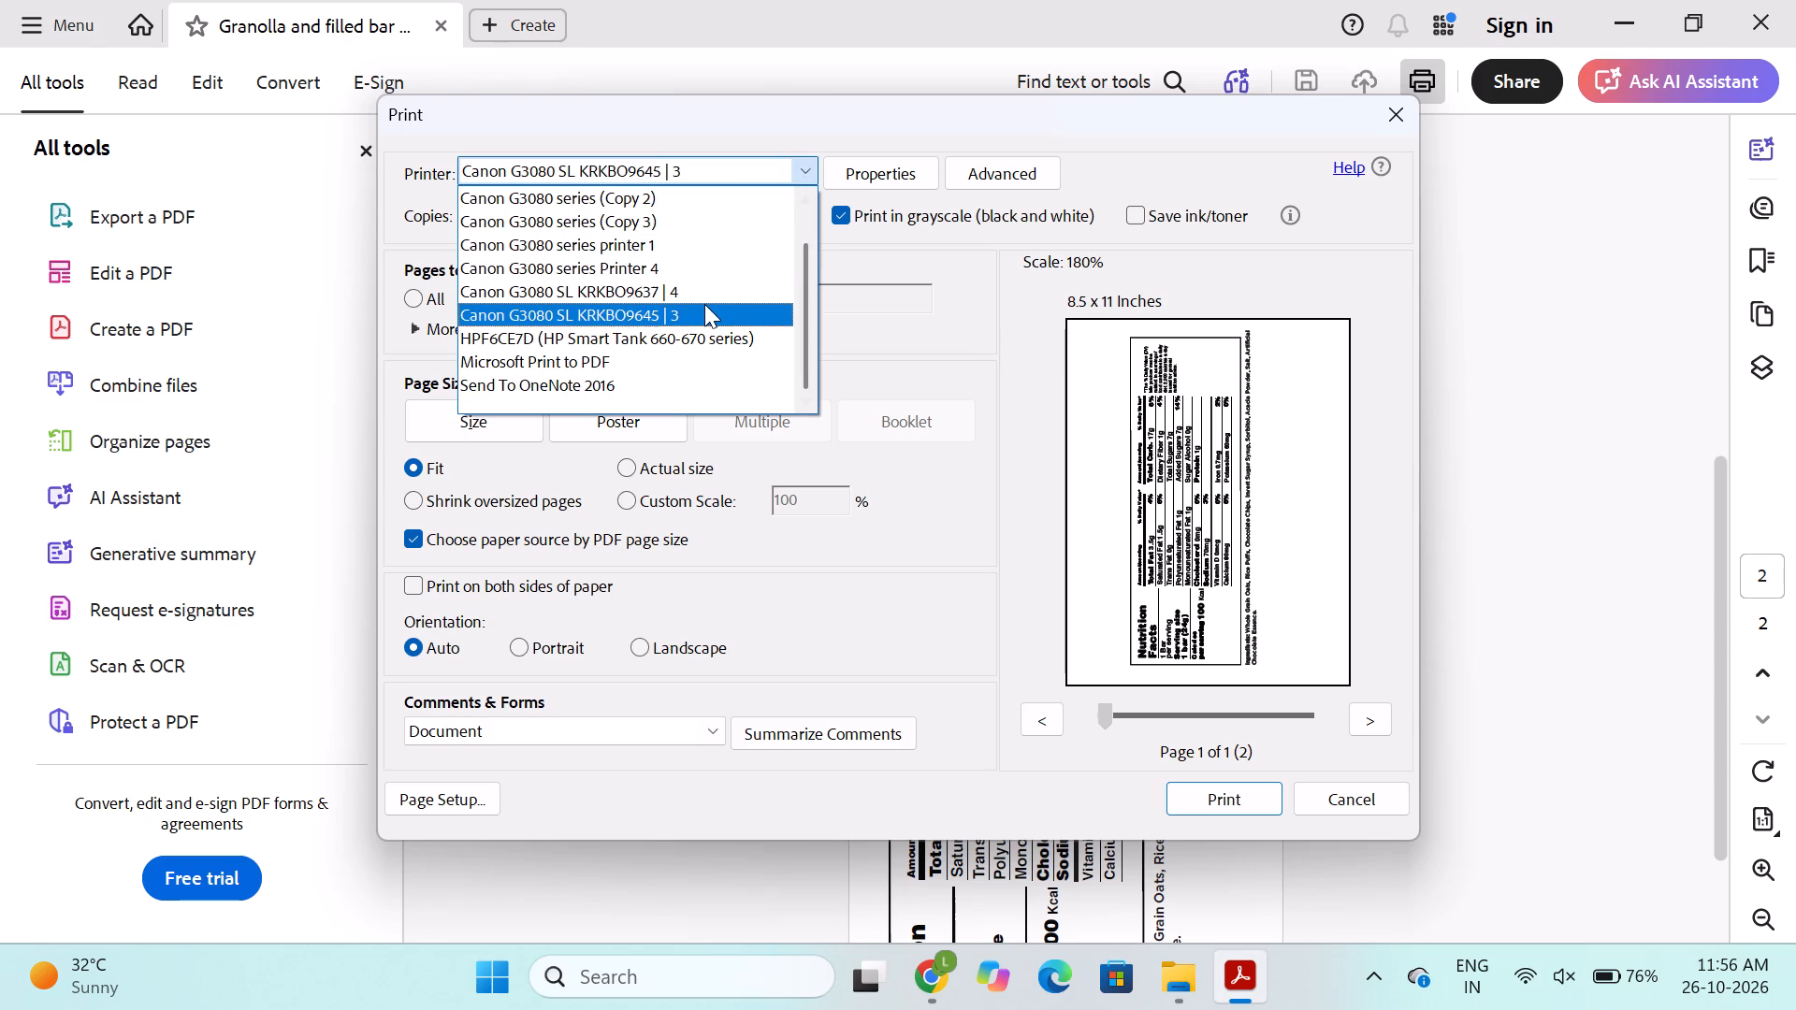
left_click(698, 289)
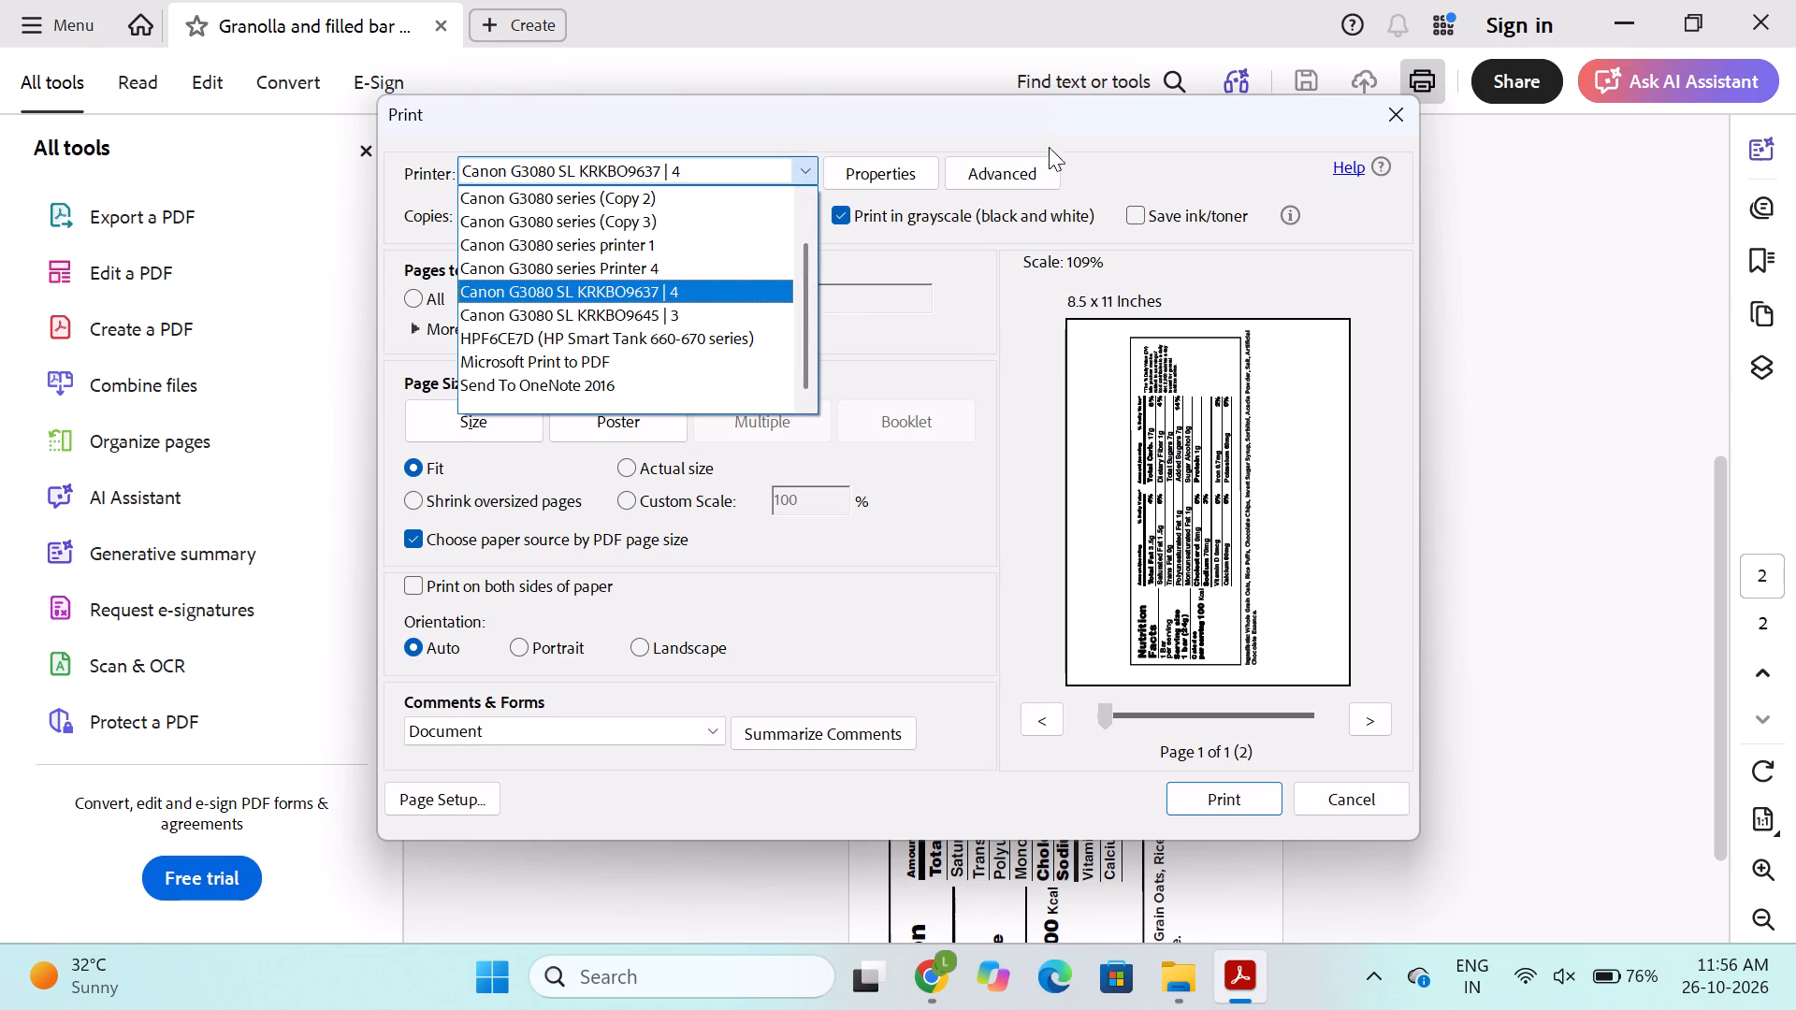
left_click(1101, 149)
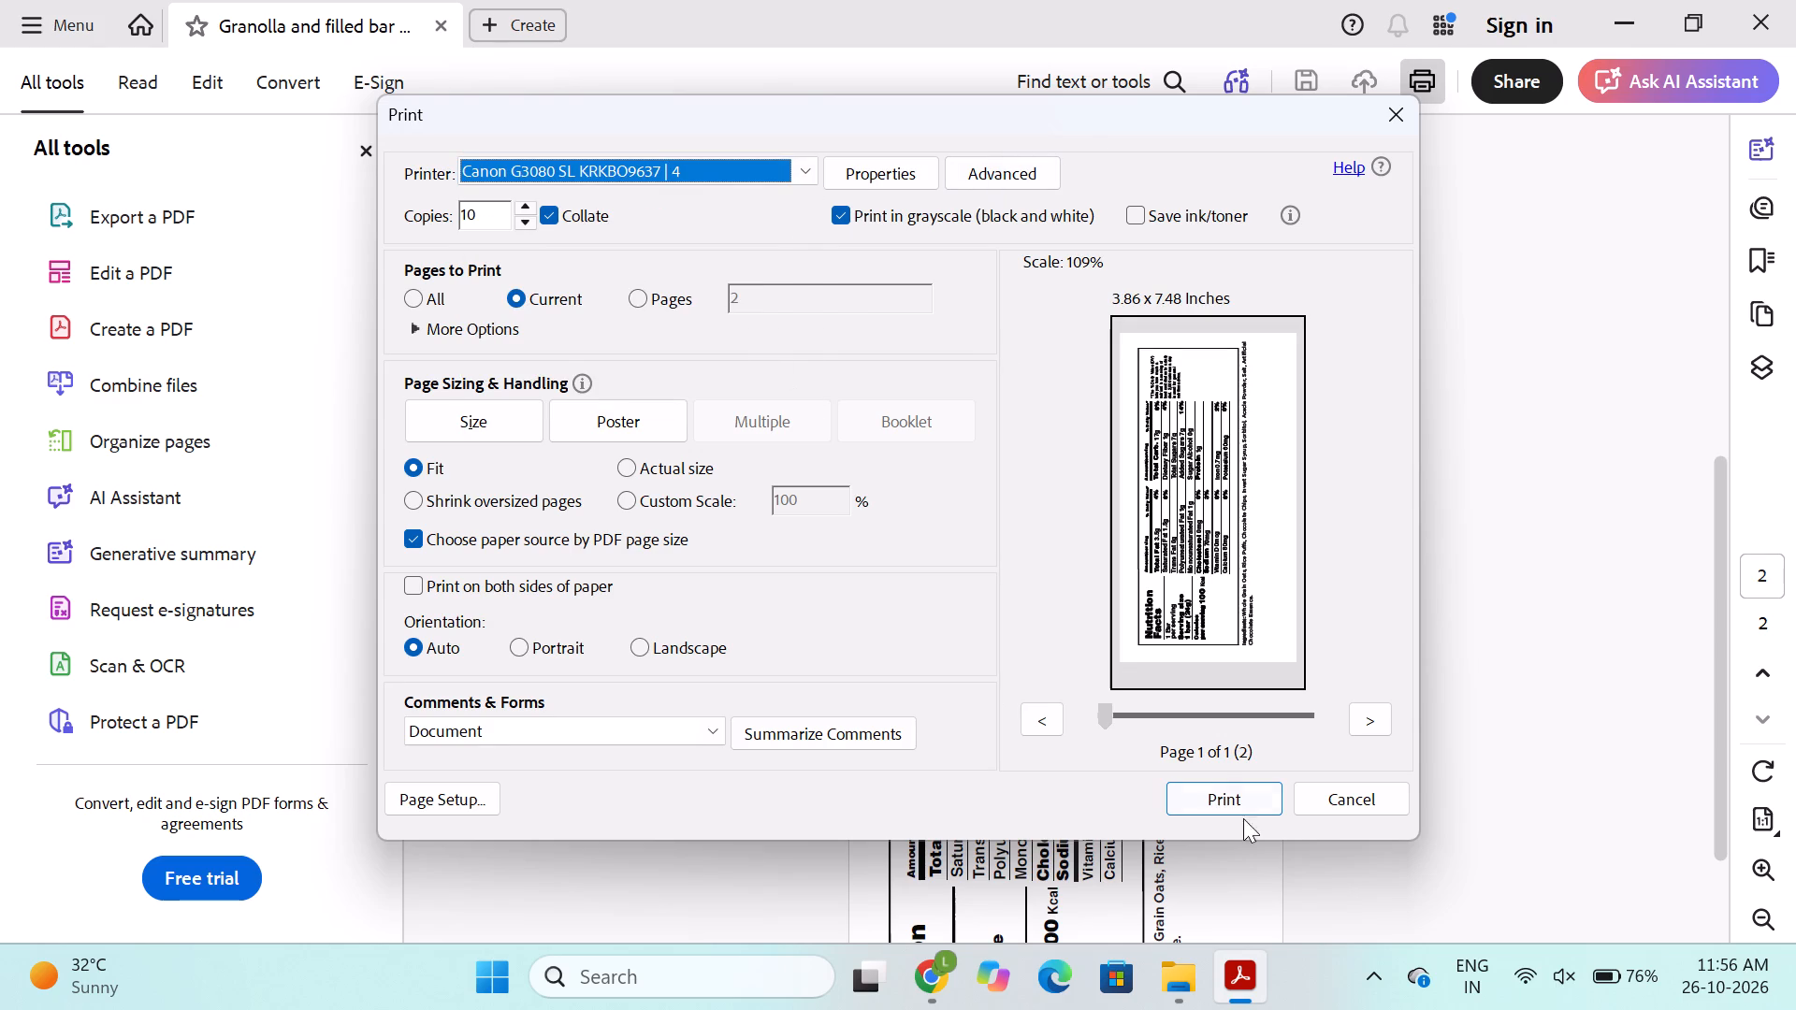
left_click(853, 167)
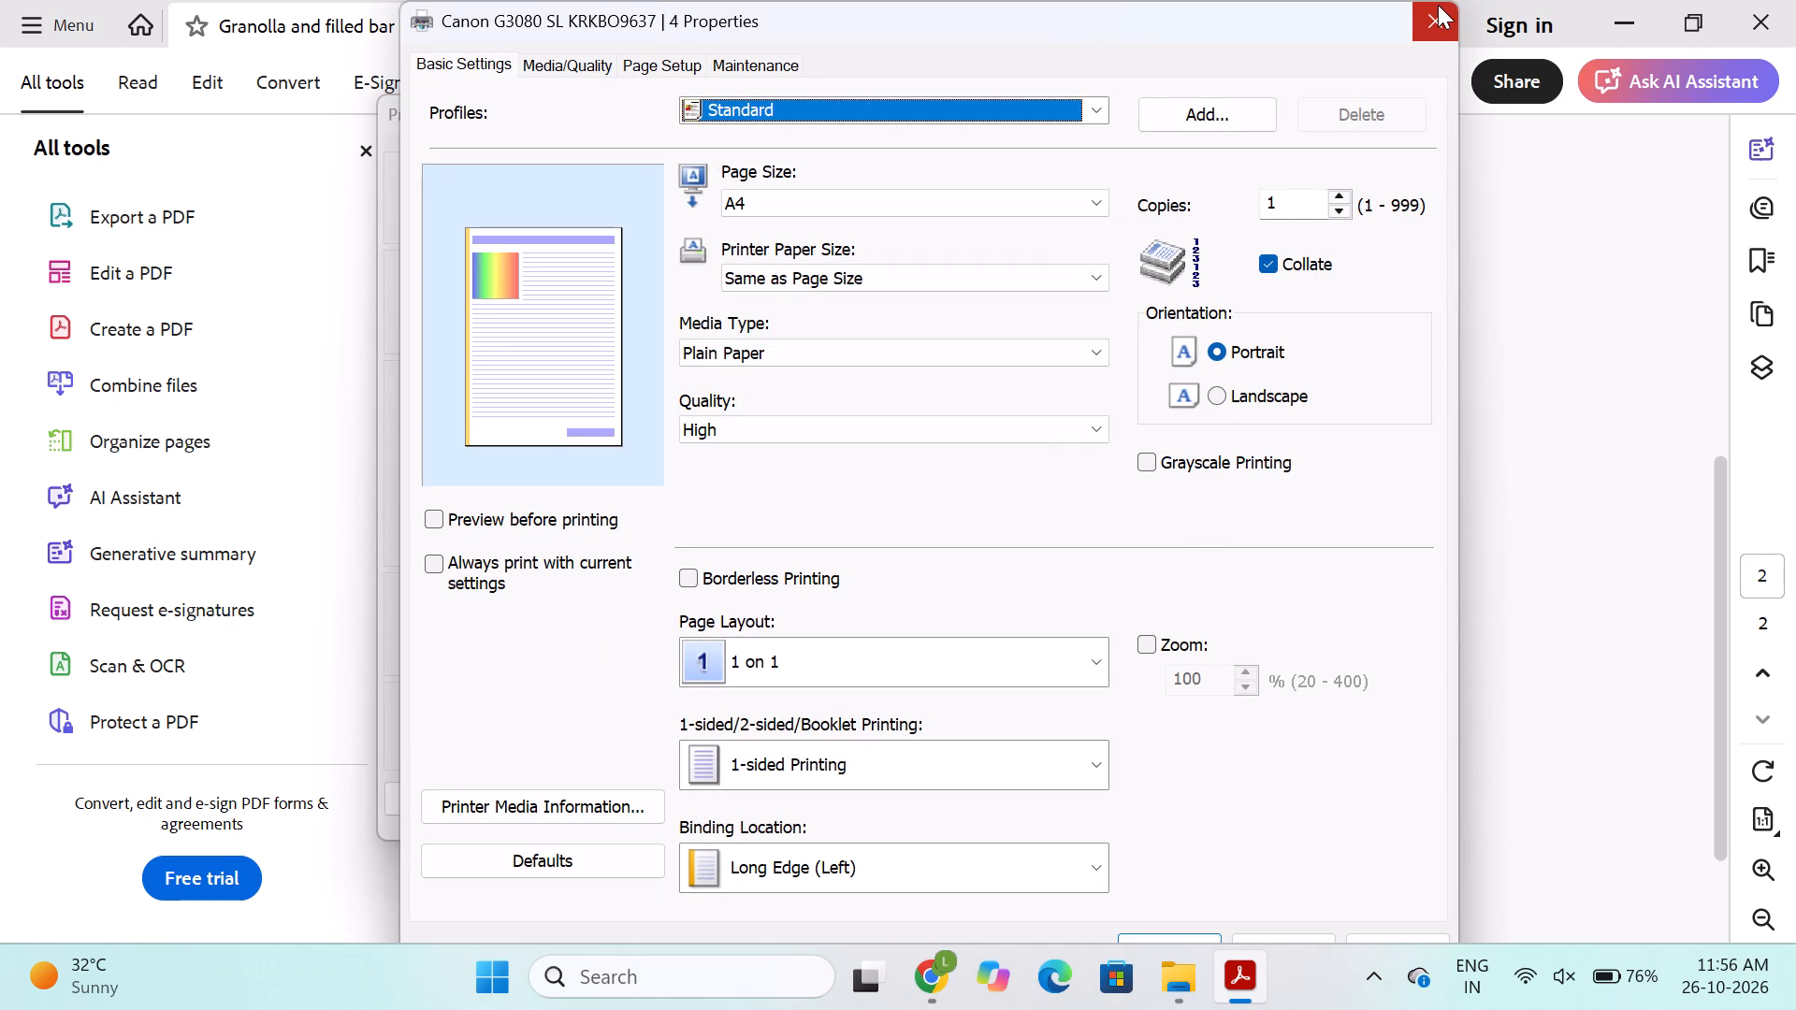
left_click(1438, 5)
left_click(1253, 794)
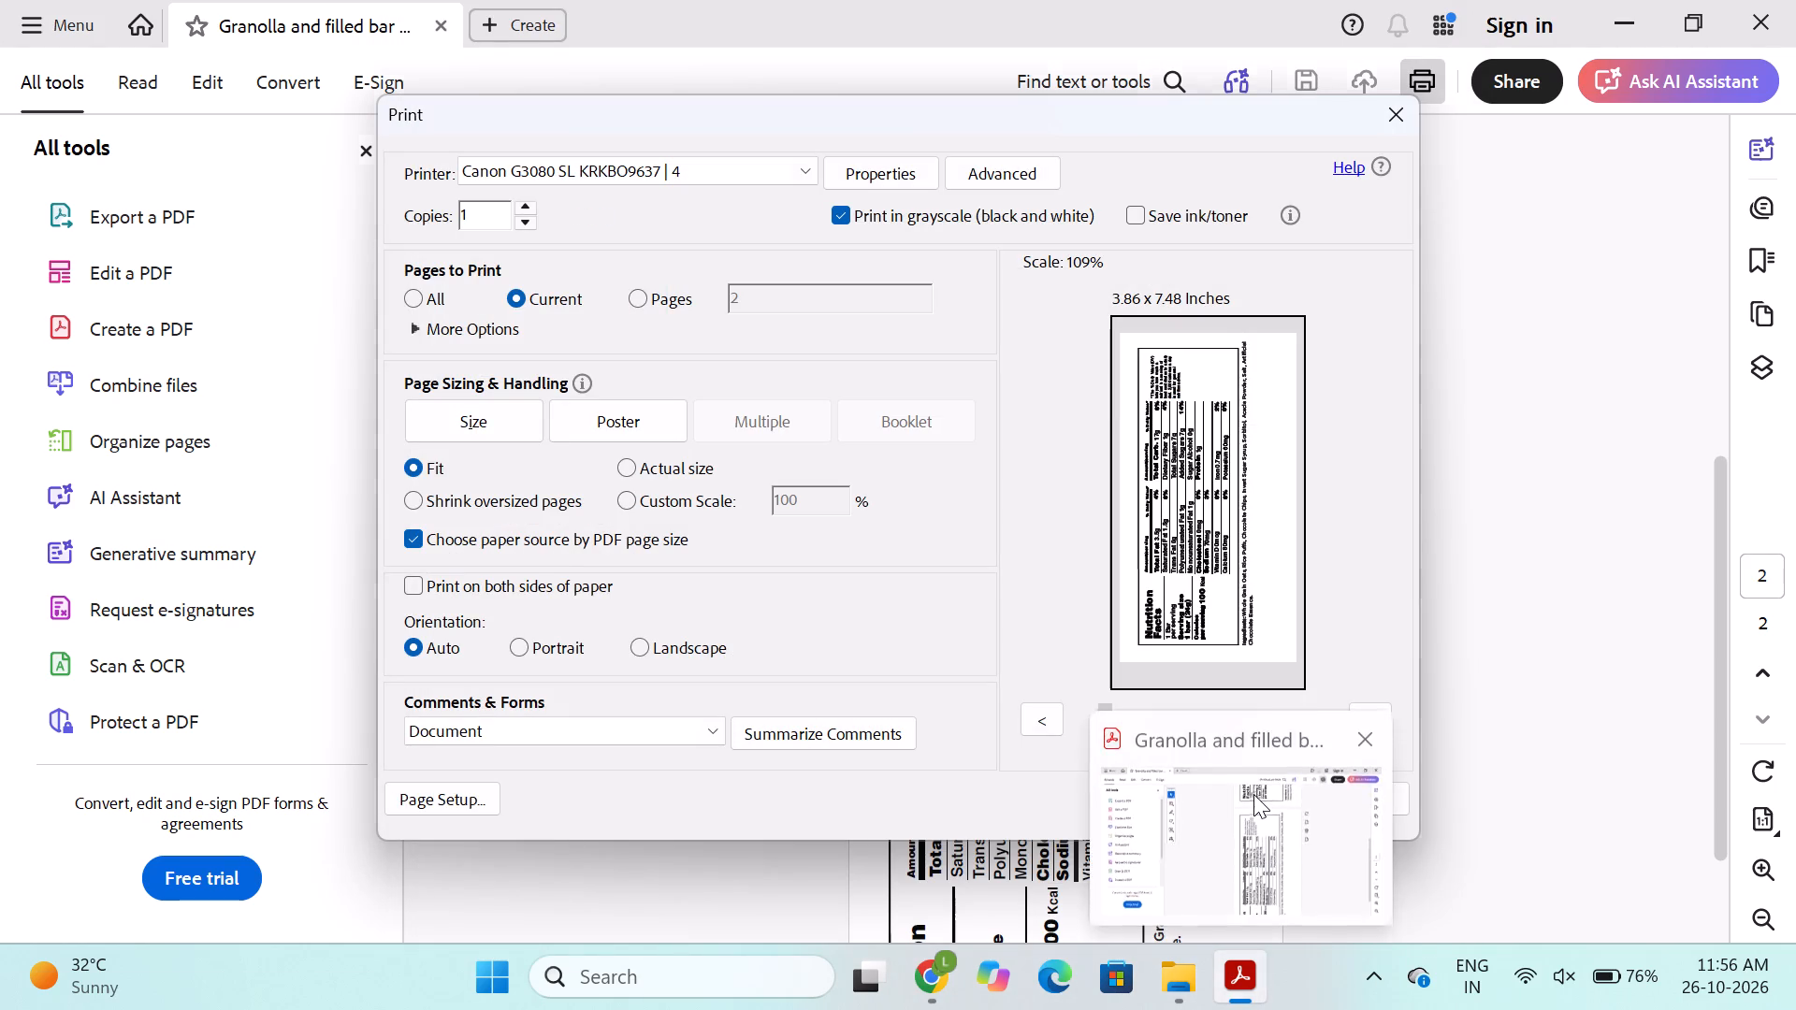
left_click(1253, 794)
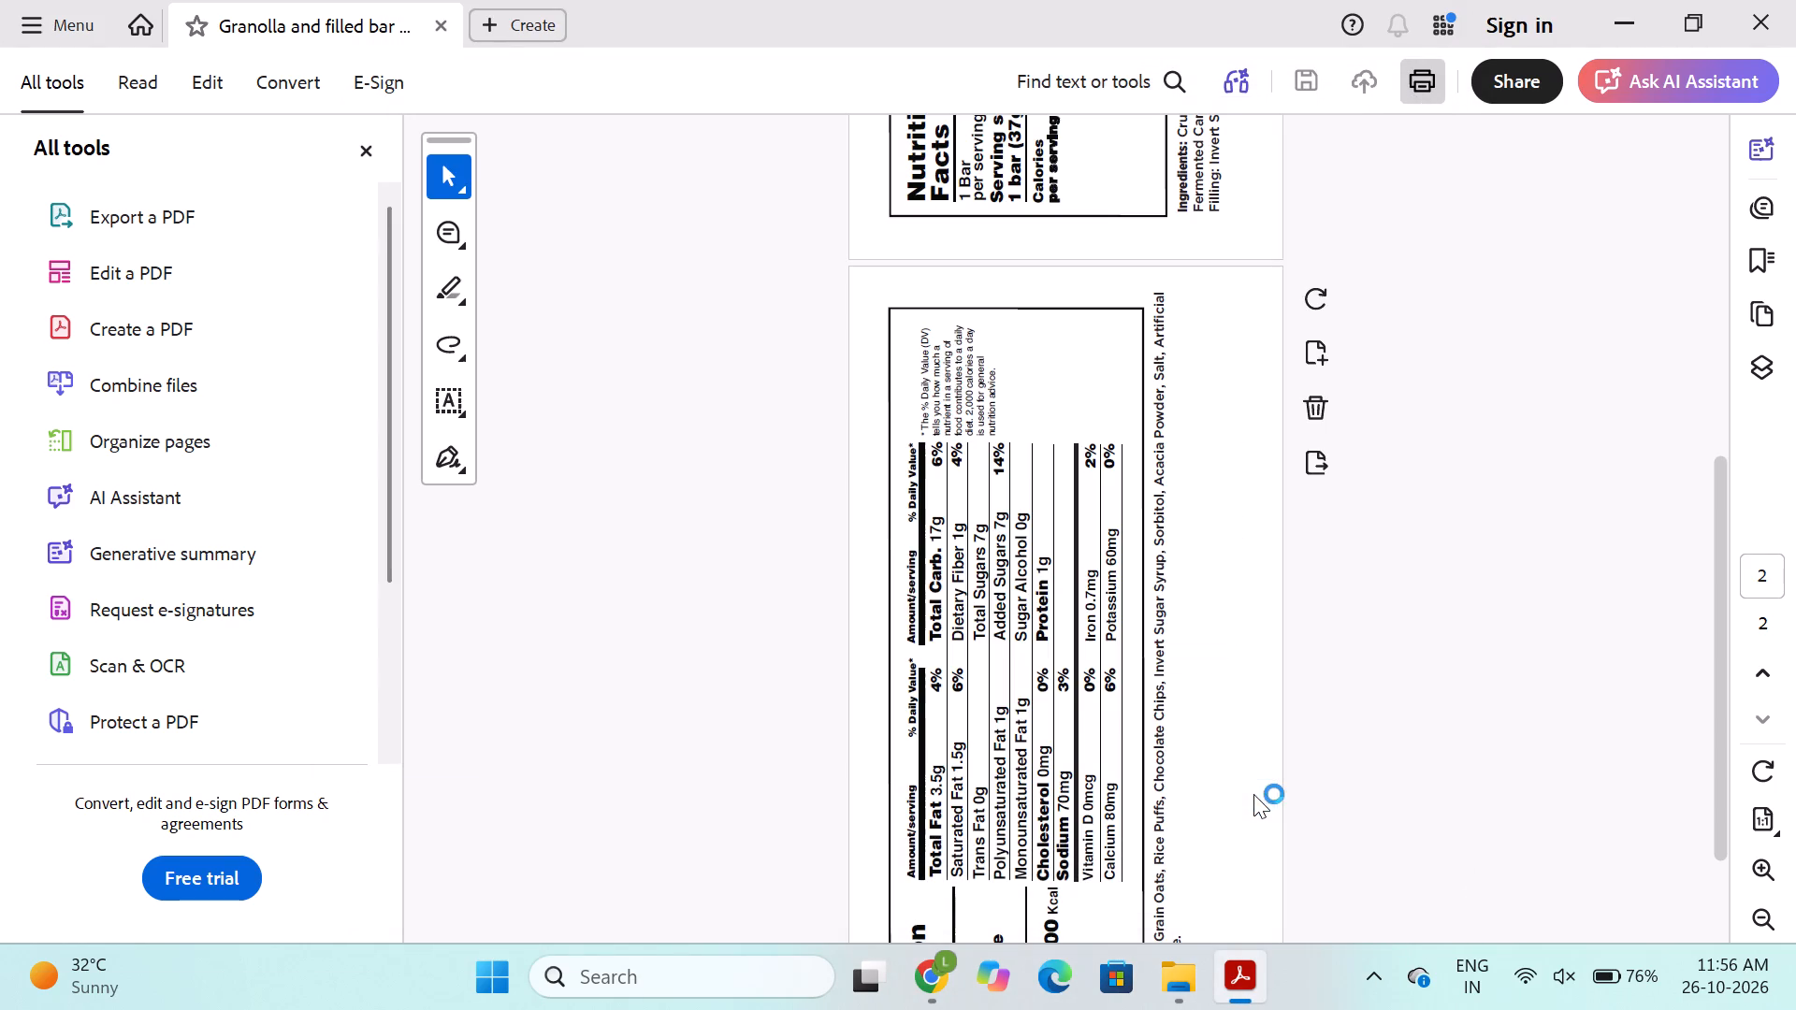
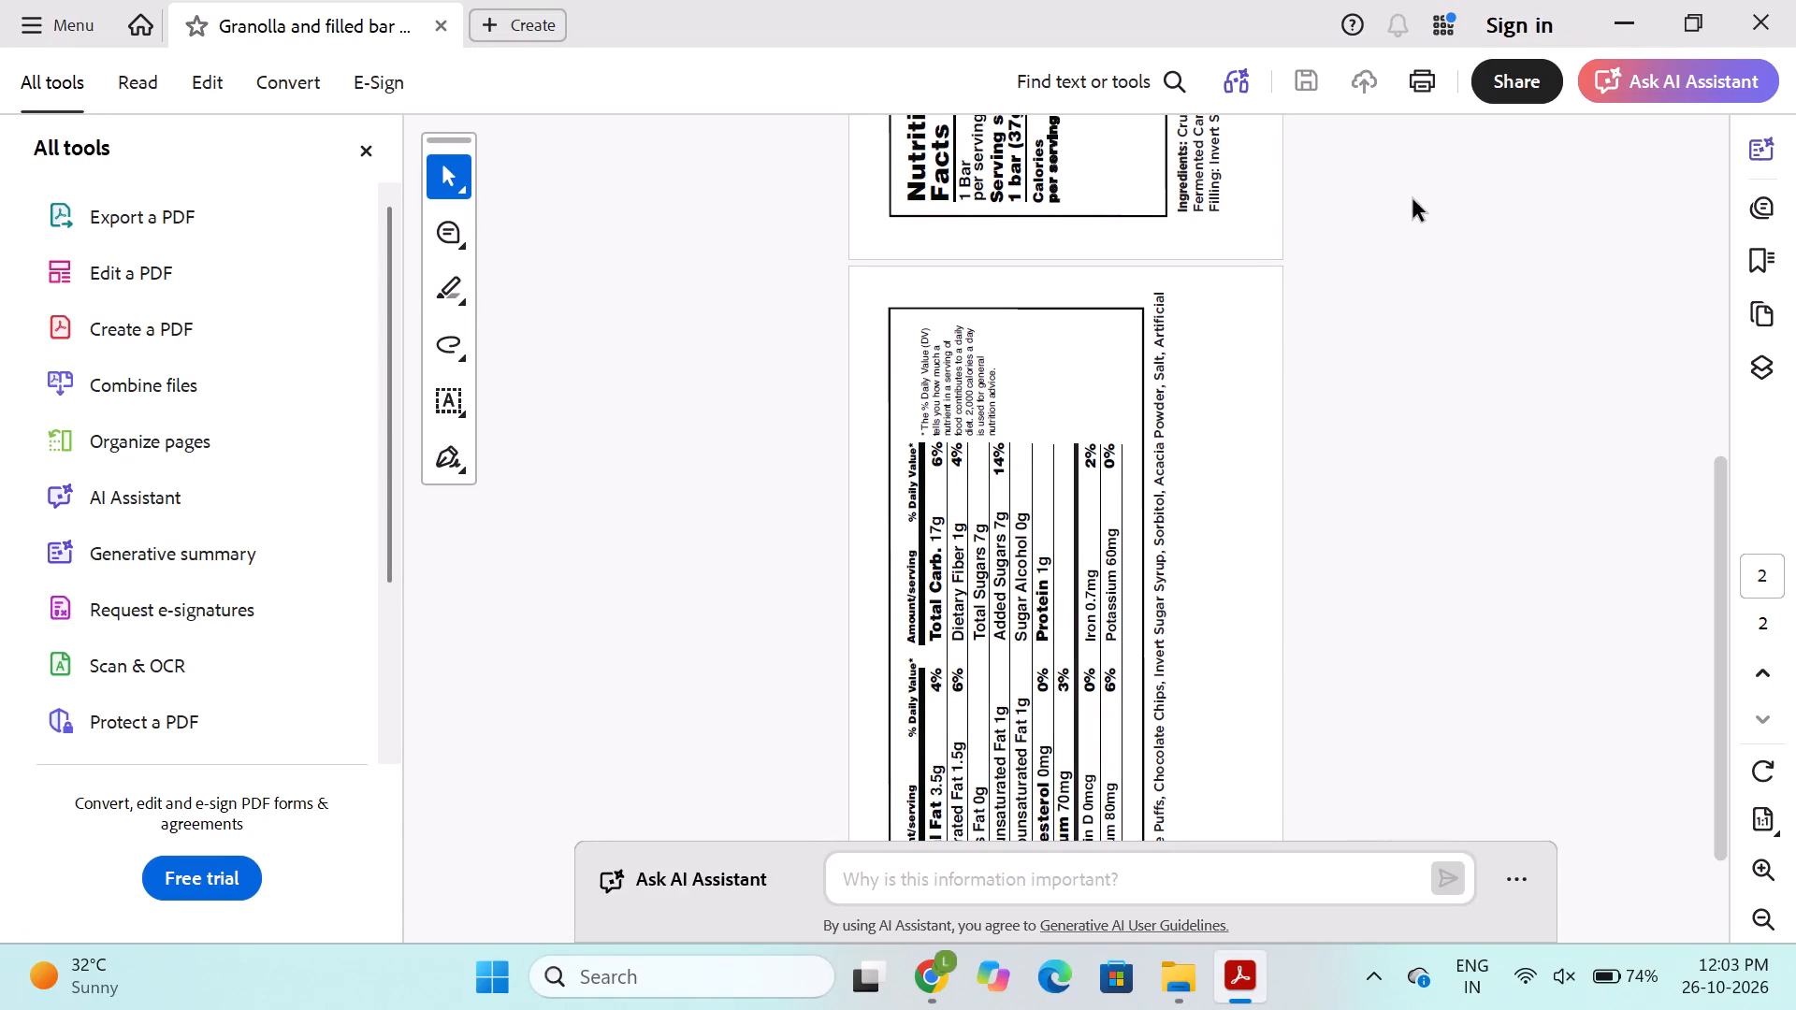
Print 9 copies of only the current page, page 2, of the granola and filled bar nutrition PDF.
scroll(1218, 339, "up", 2)
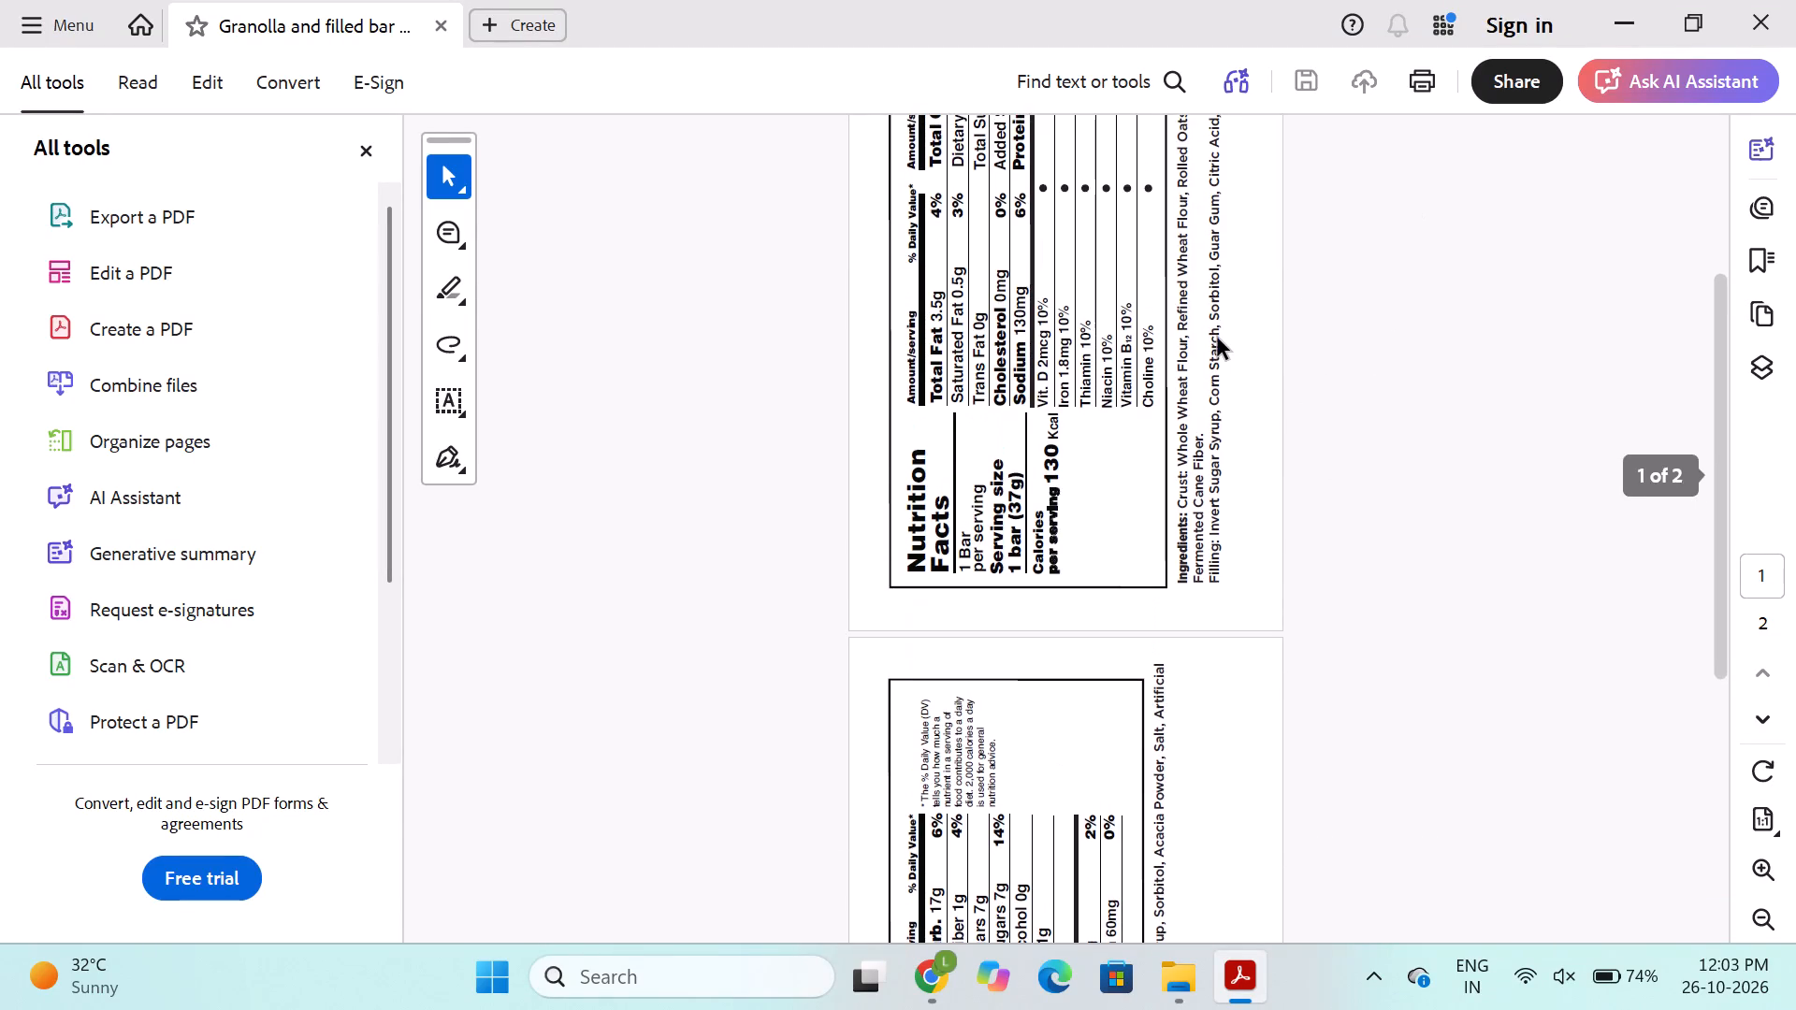
scroll(1218, 339, "up", 3)
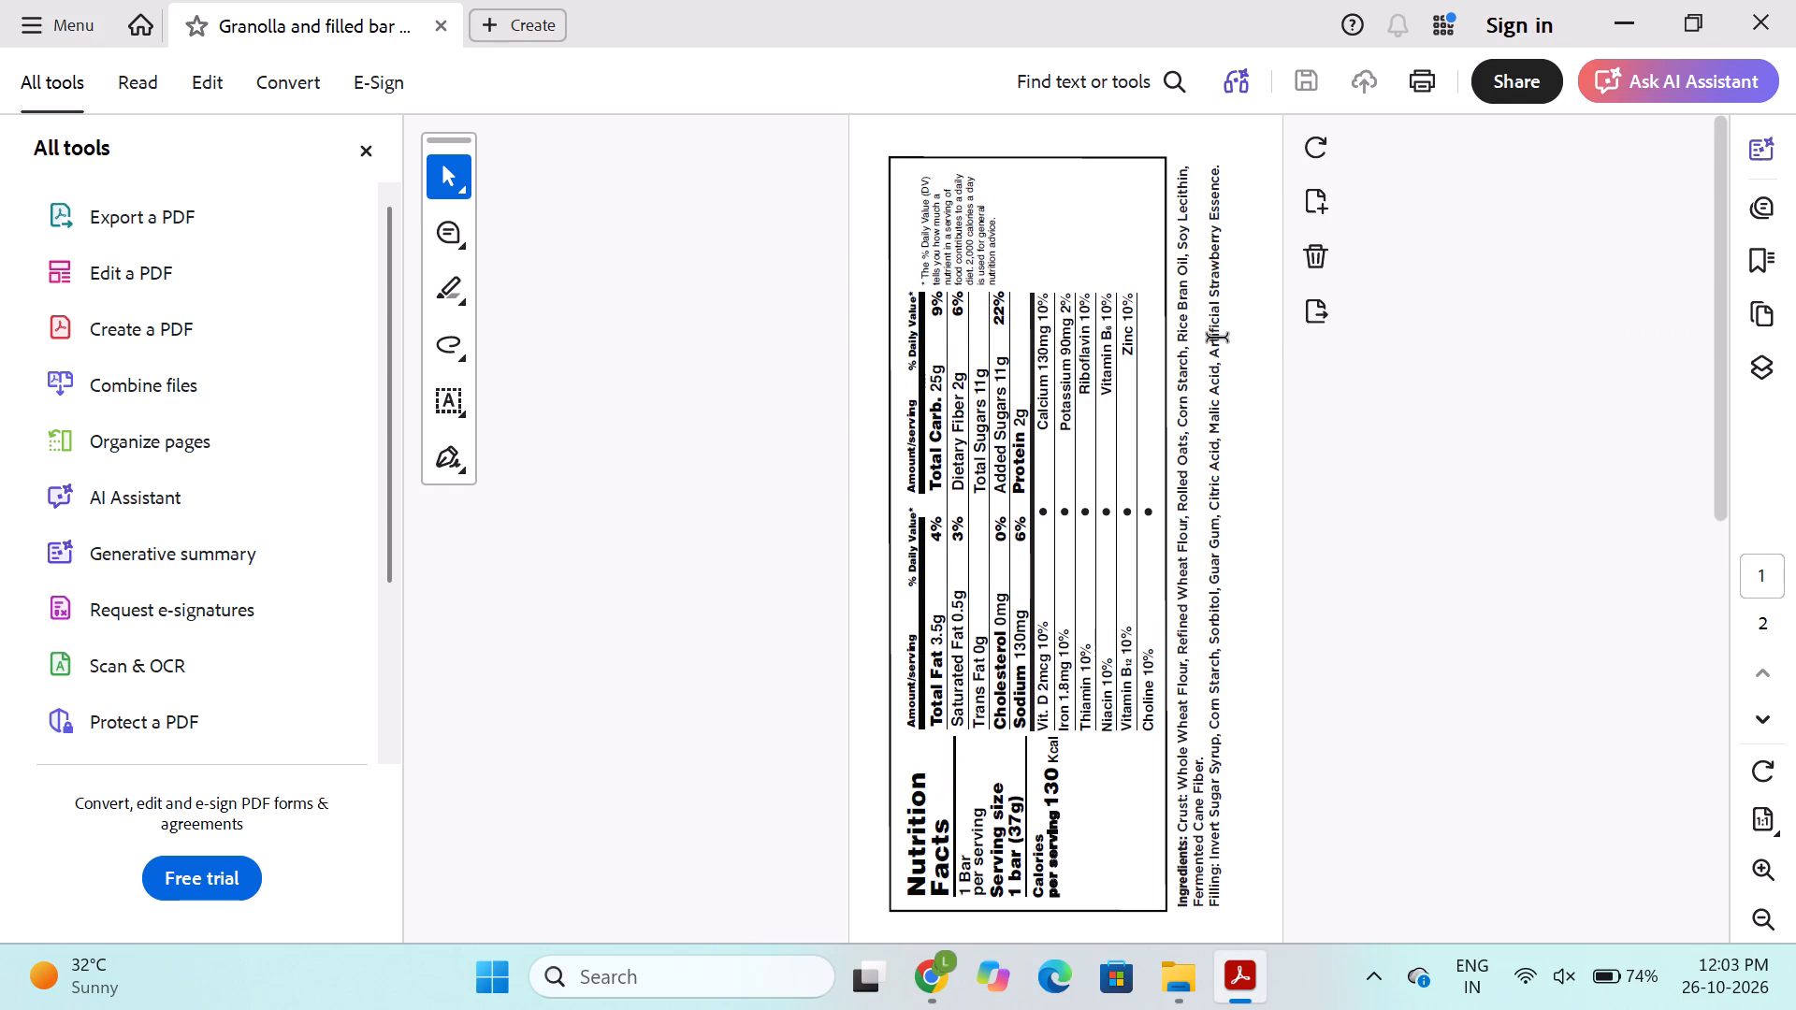
scroll(1149, 424, "down", 5)
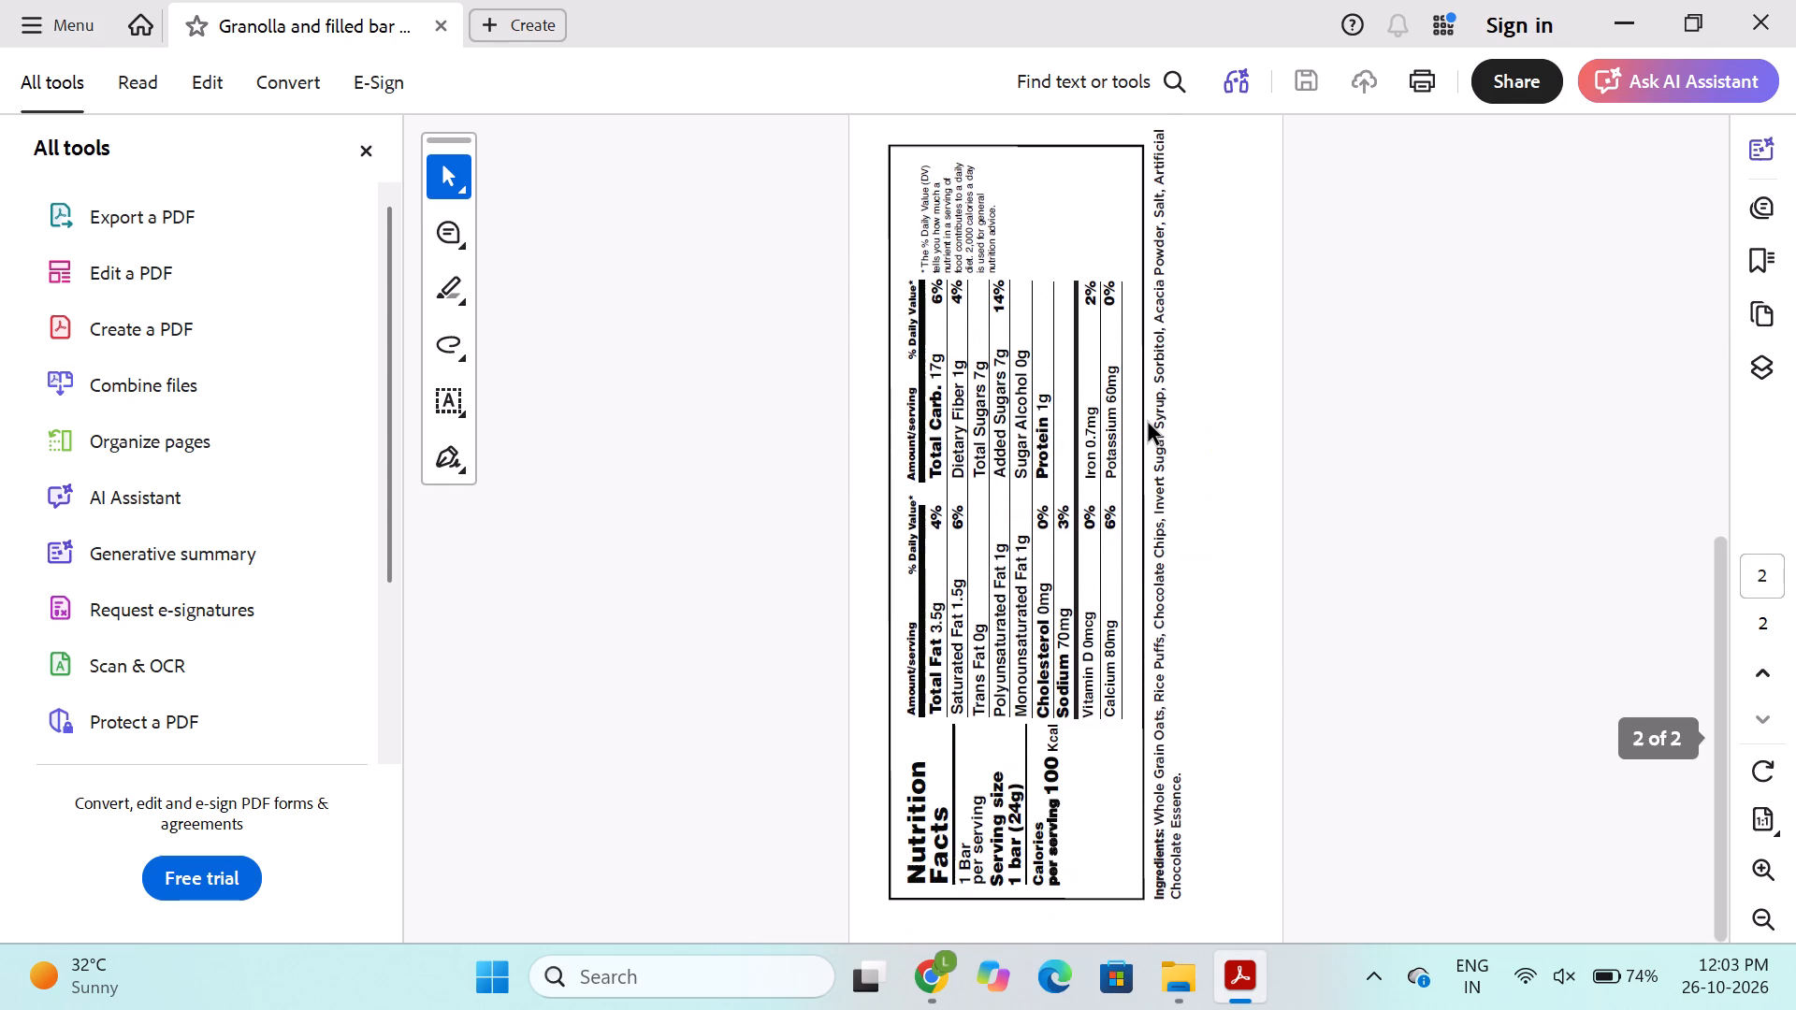
left_click(1424, 85)
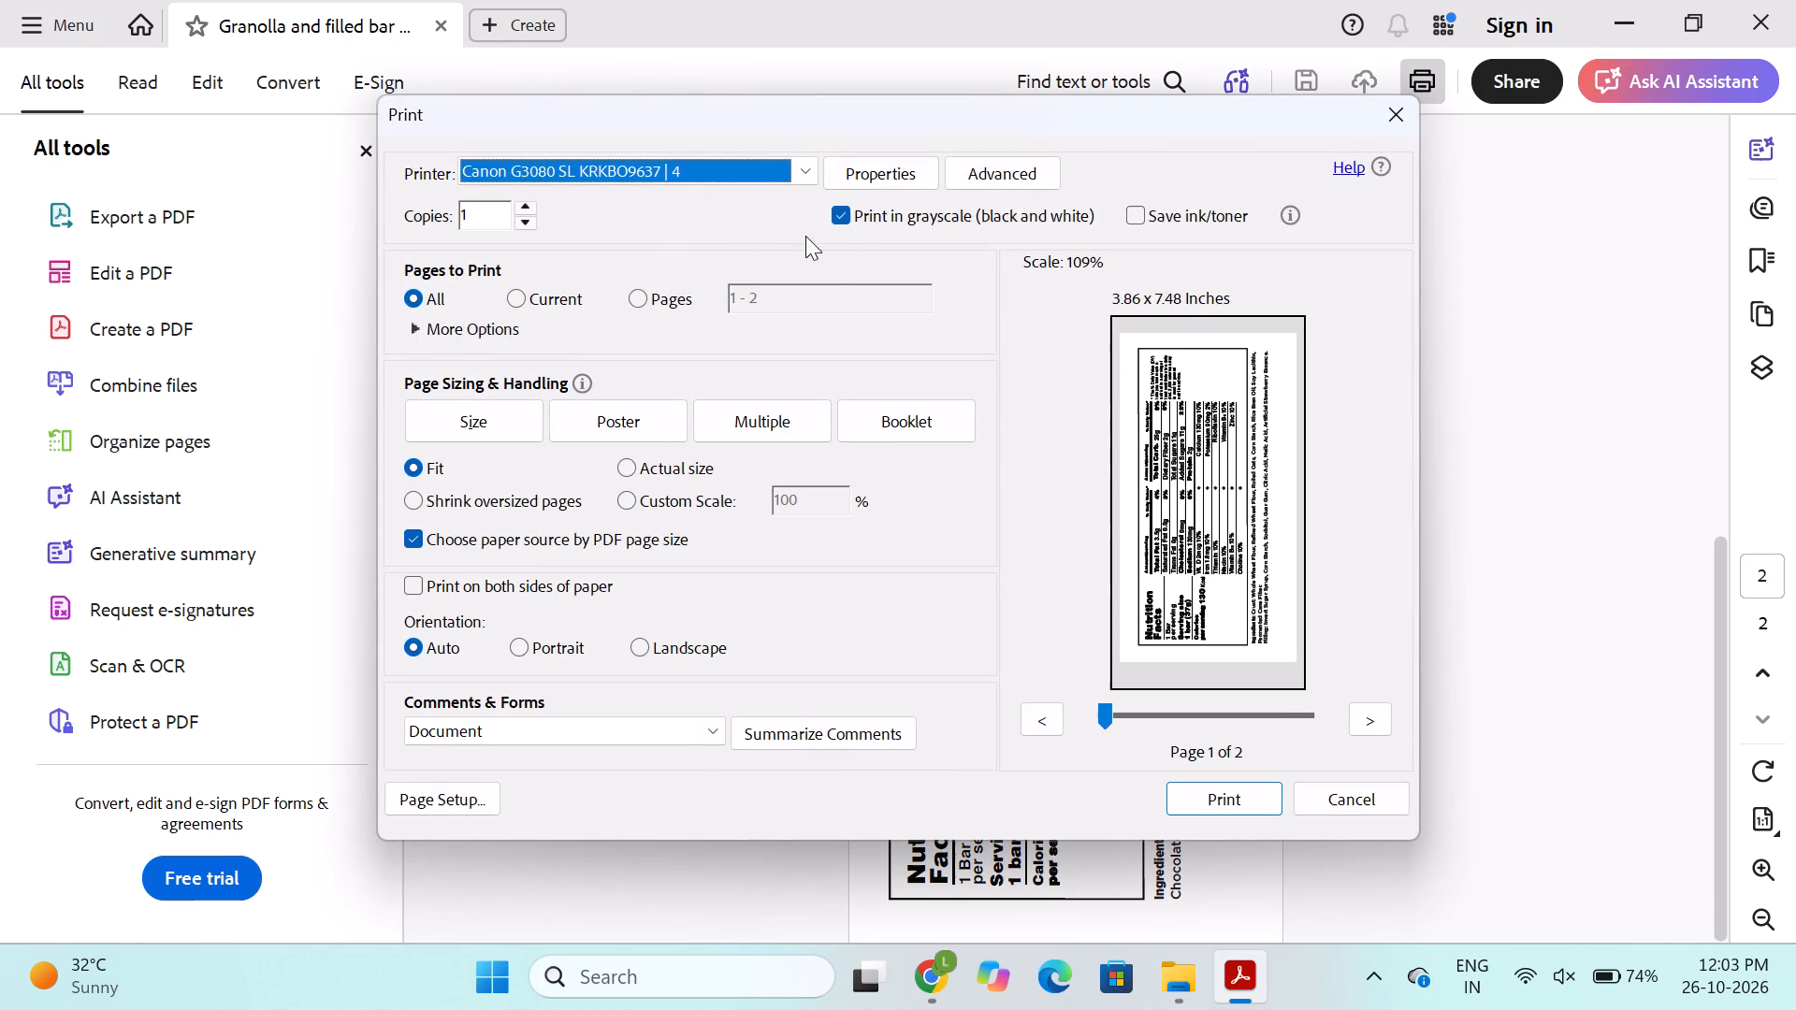
left_click(483, 218)
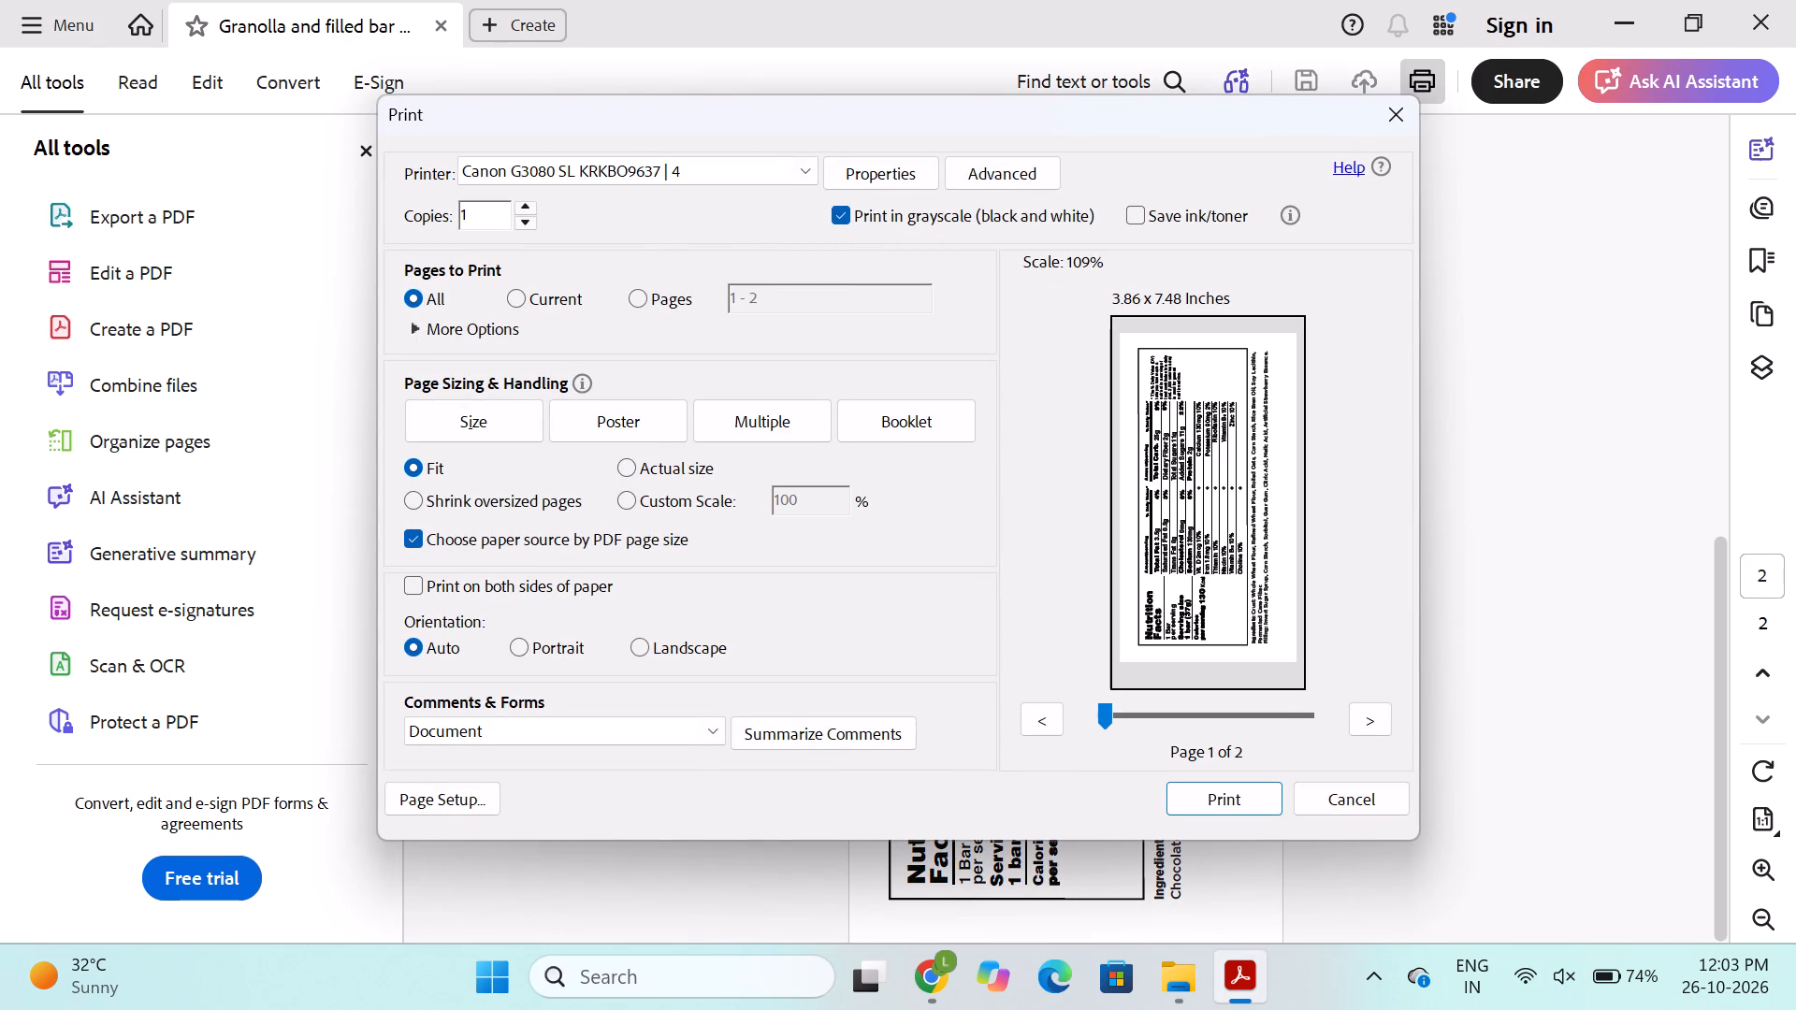
key("BackSpace")
key("9")
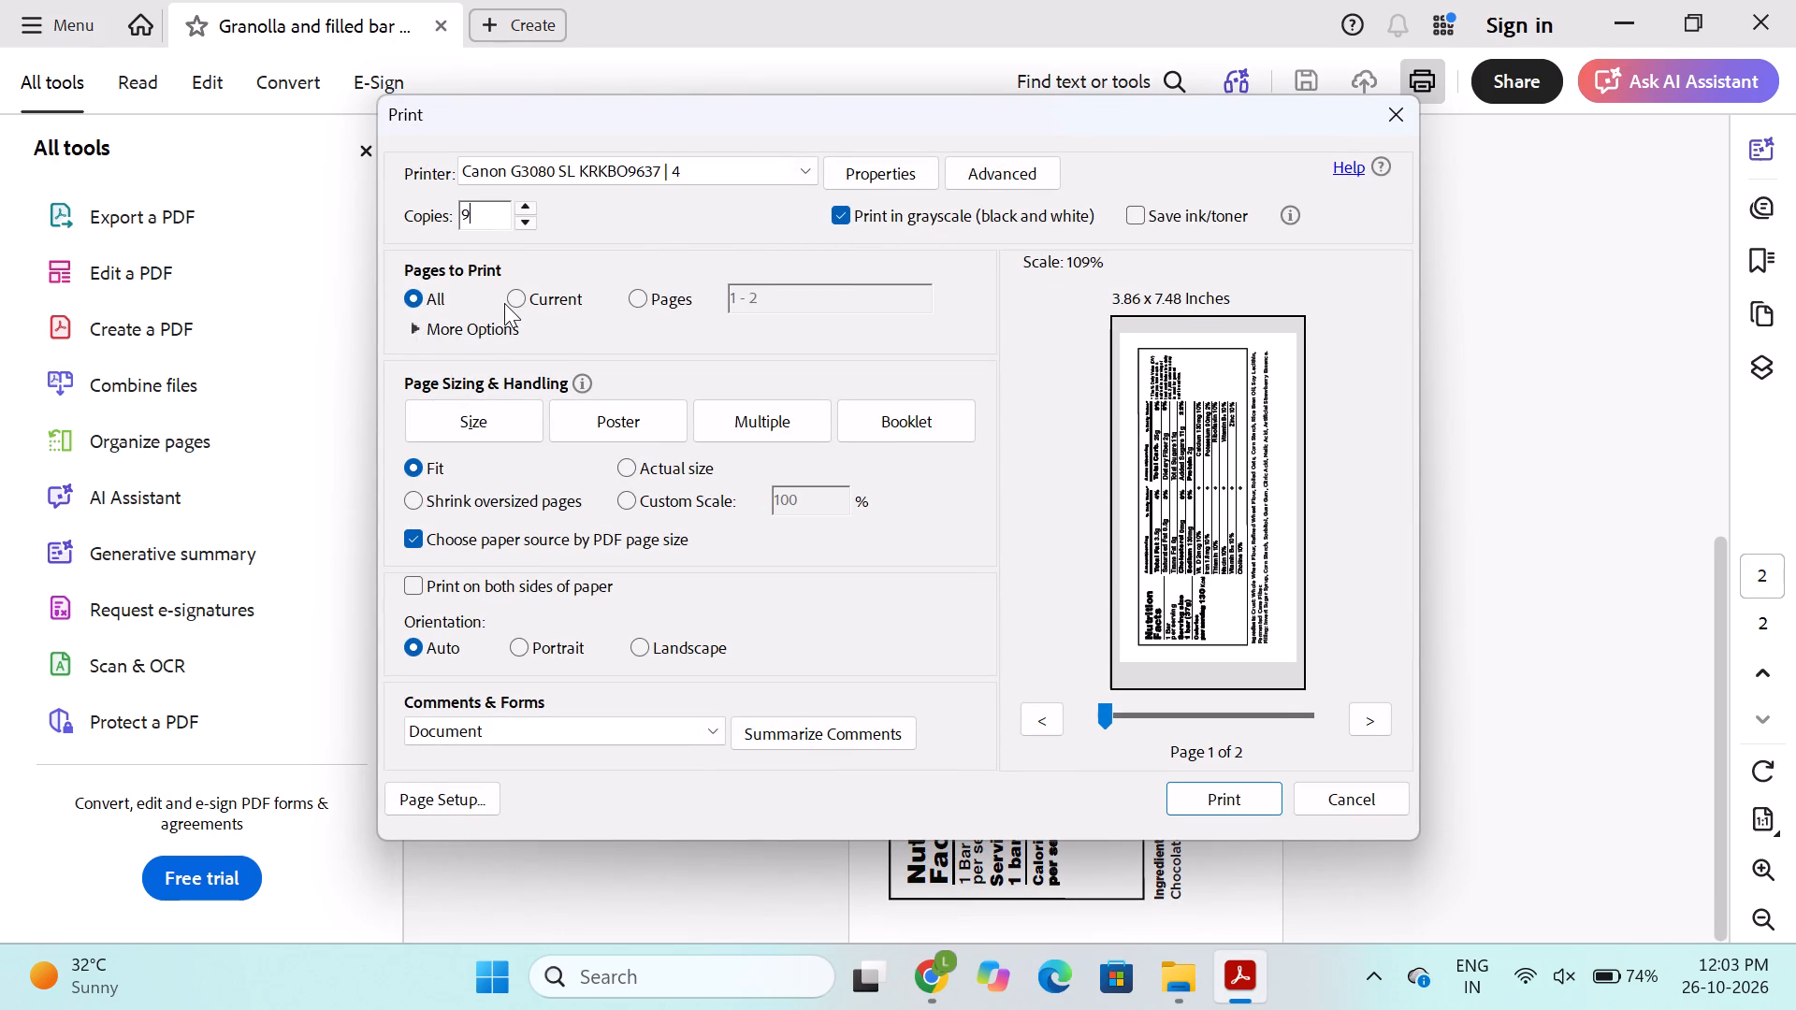
left_click(504, 303)
left_click(512, 298)
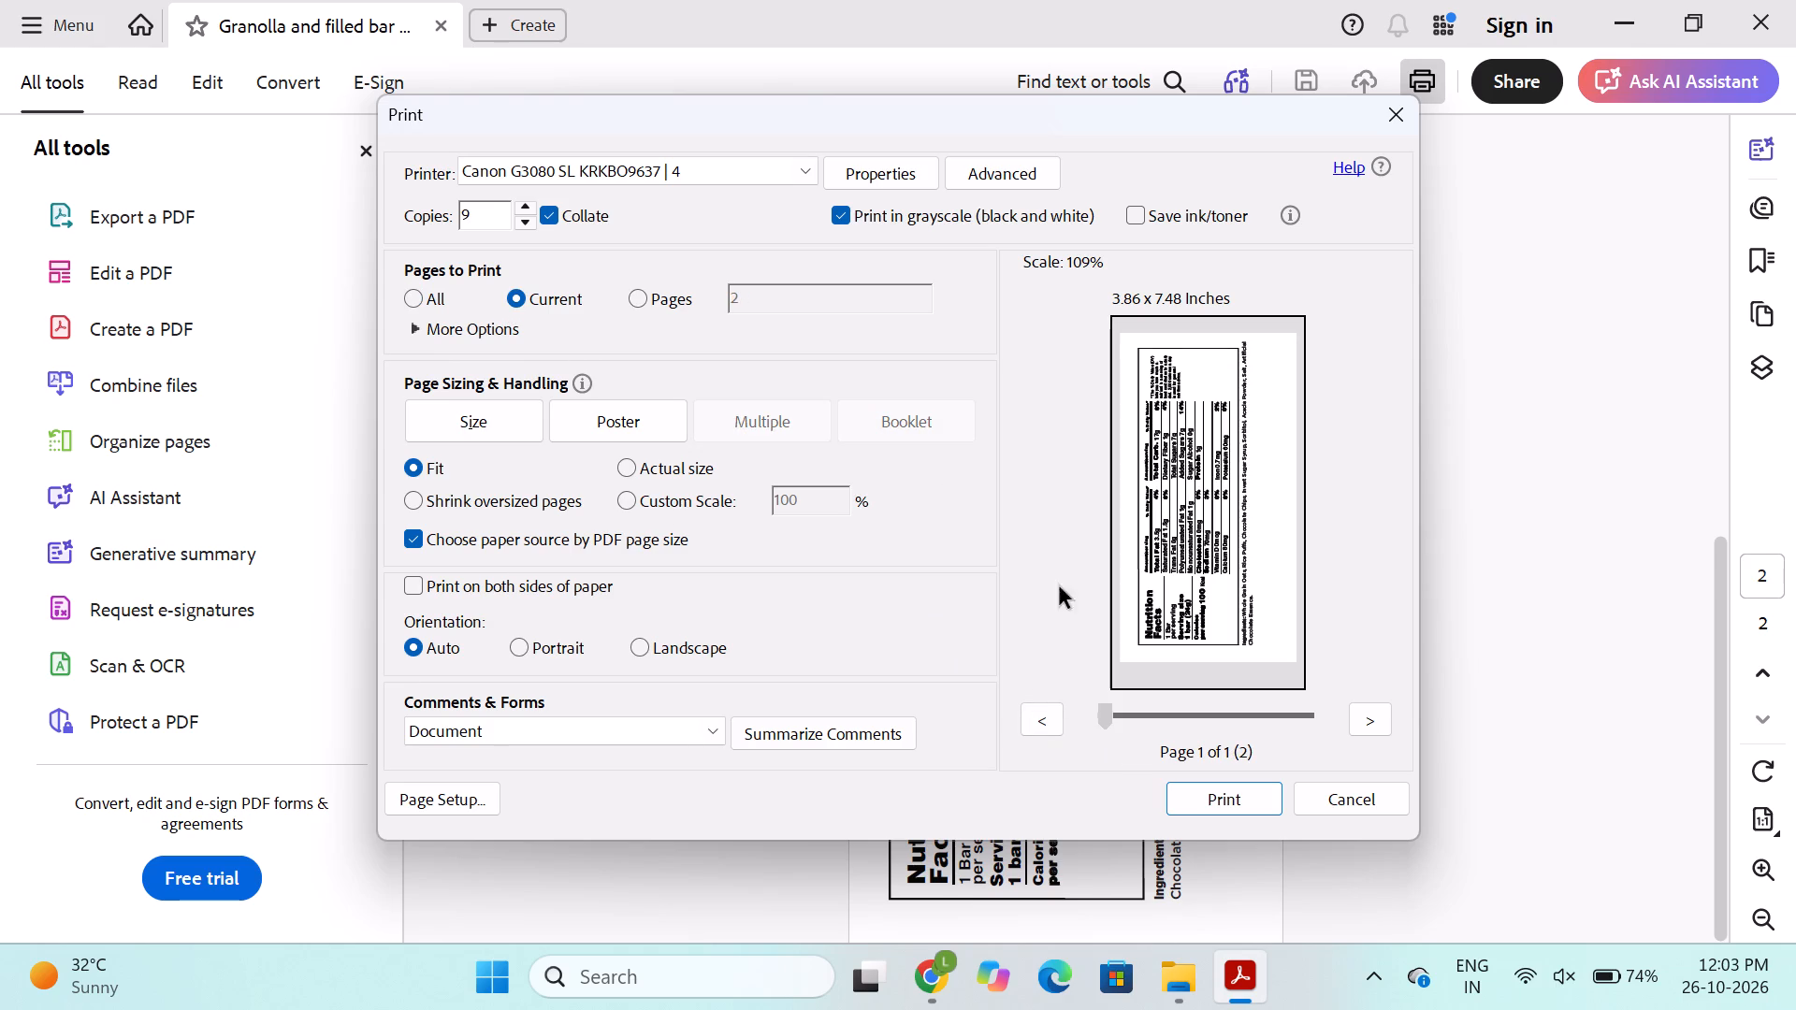
left_click(1236, 809)
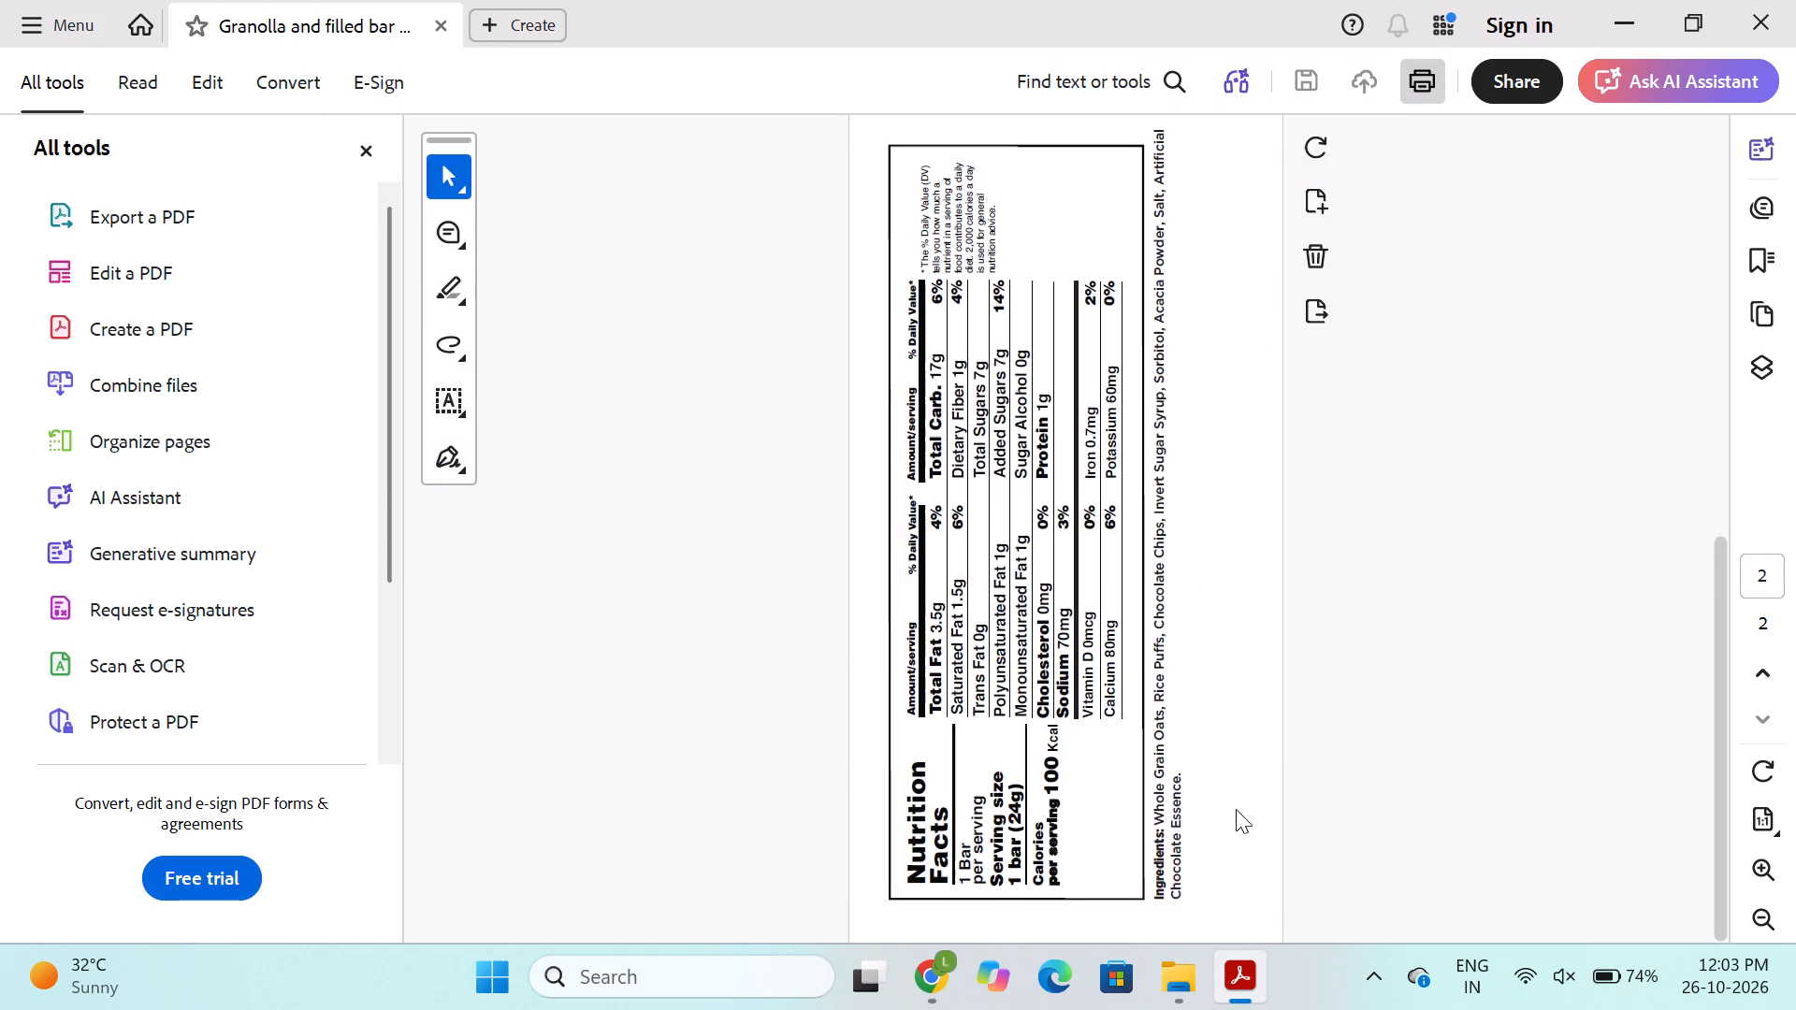
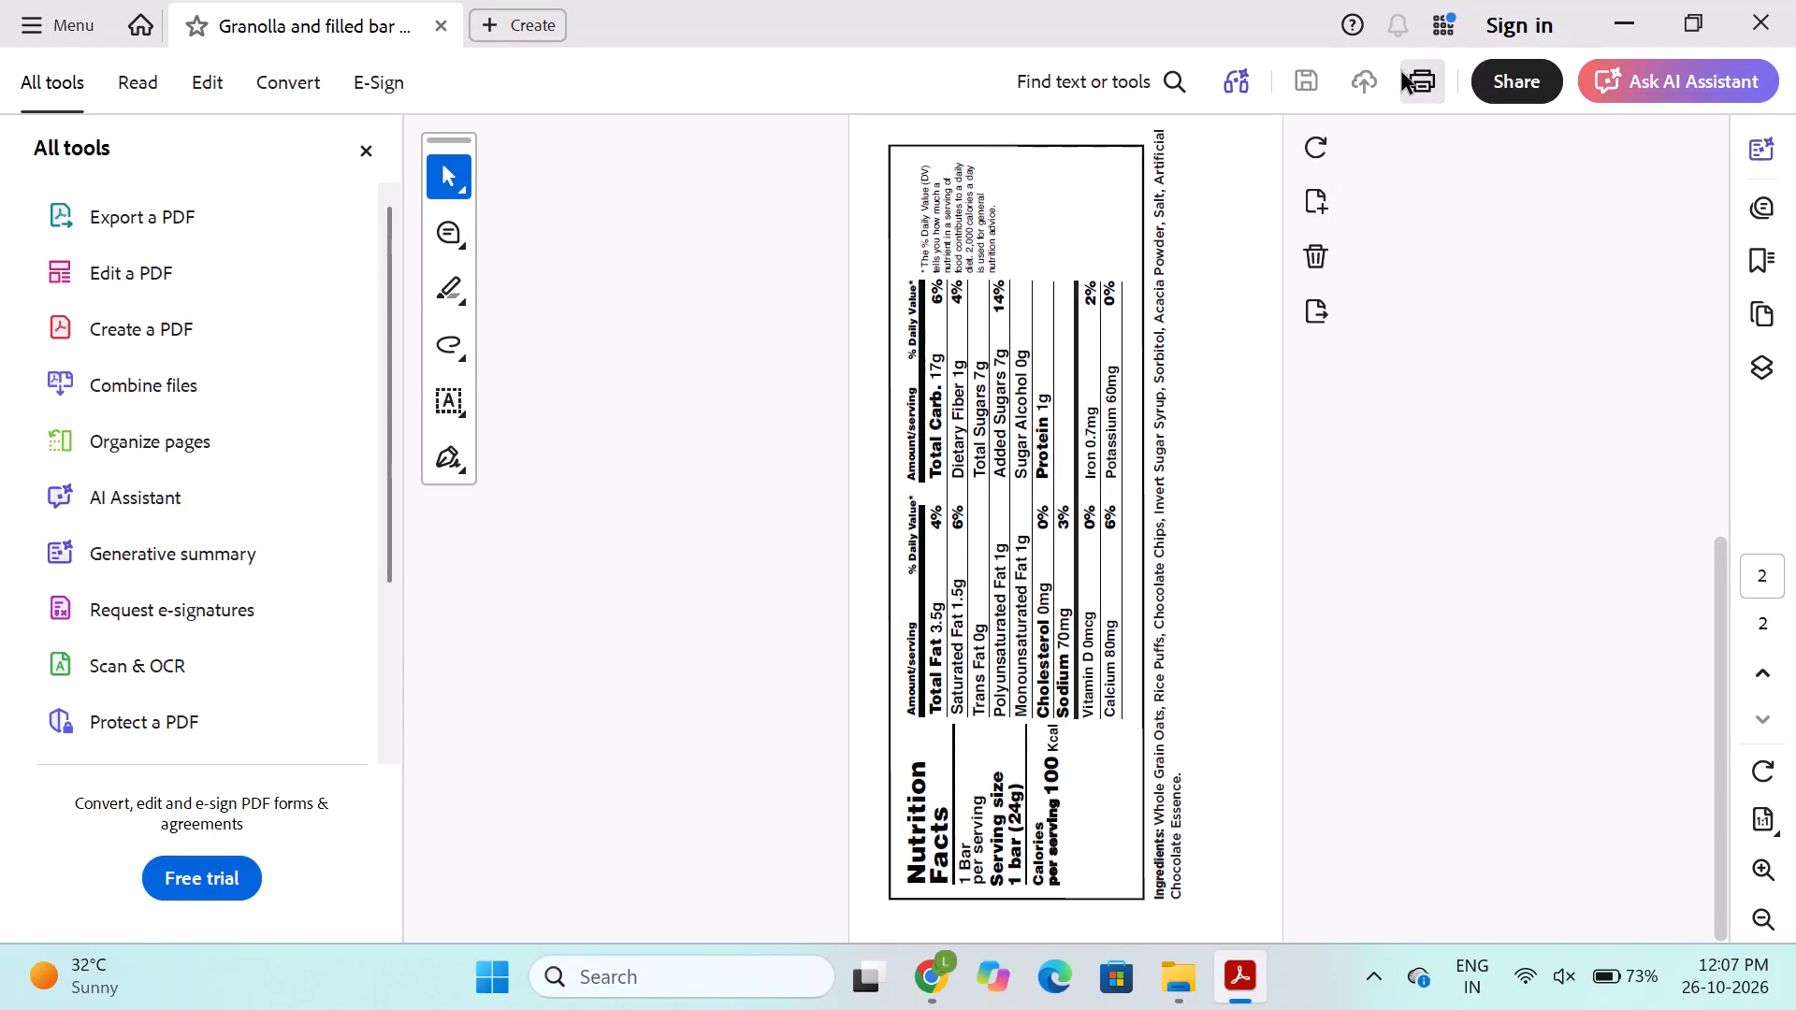
left_click(1407, 75)
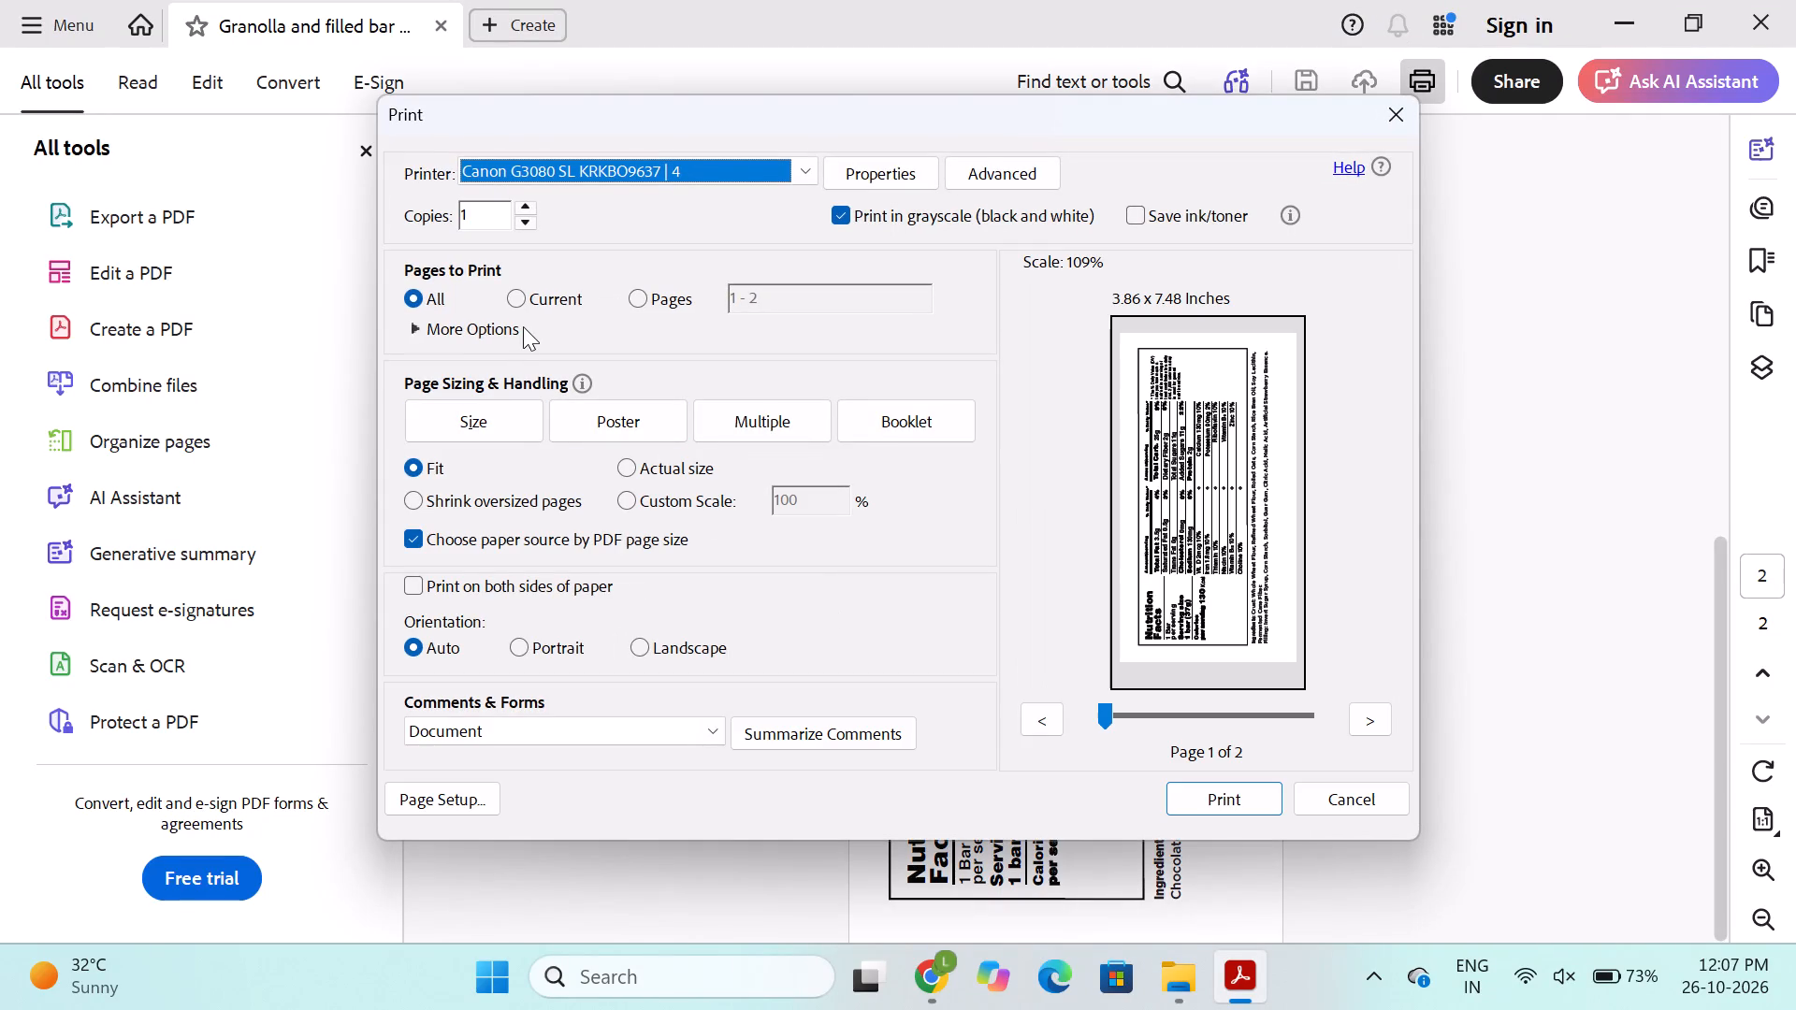
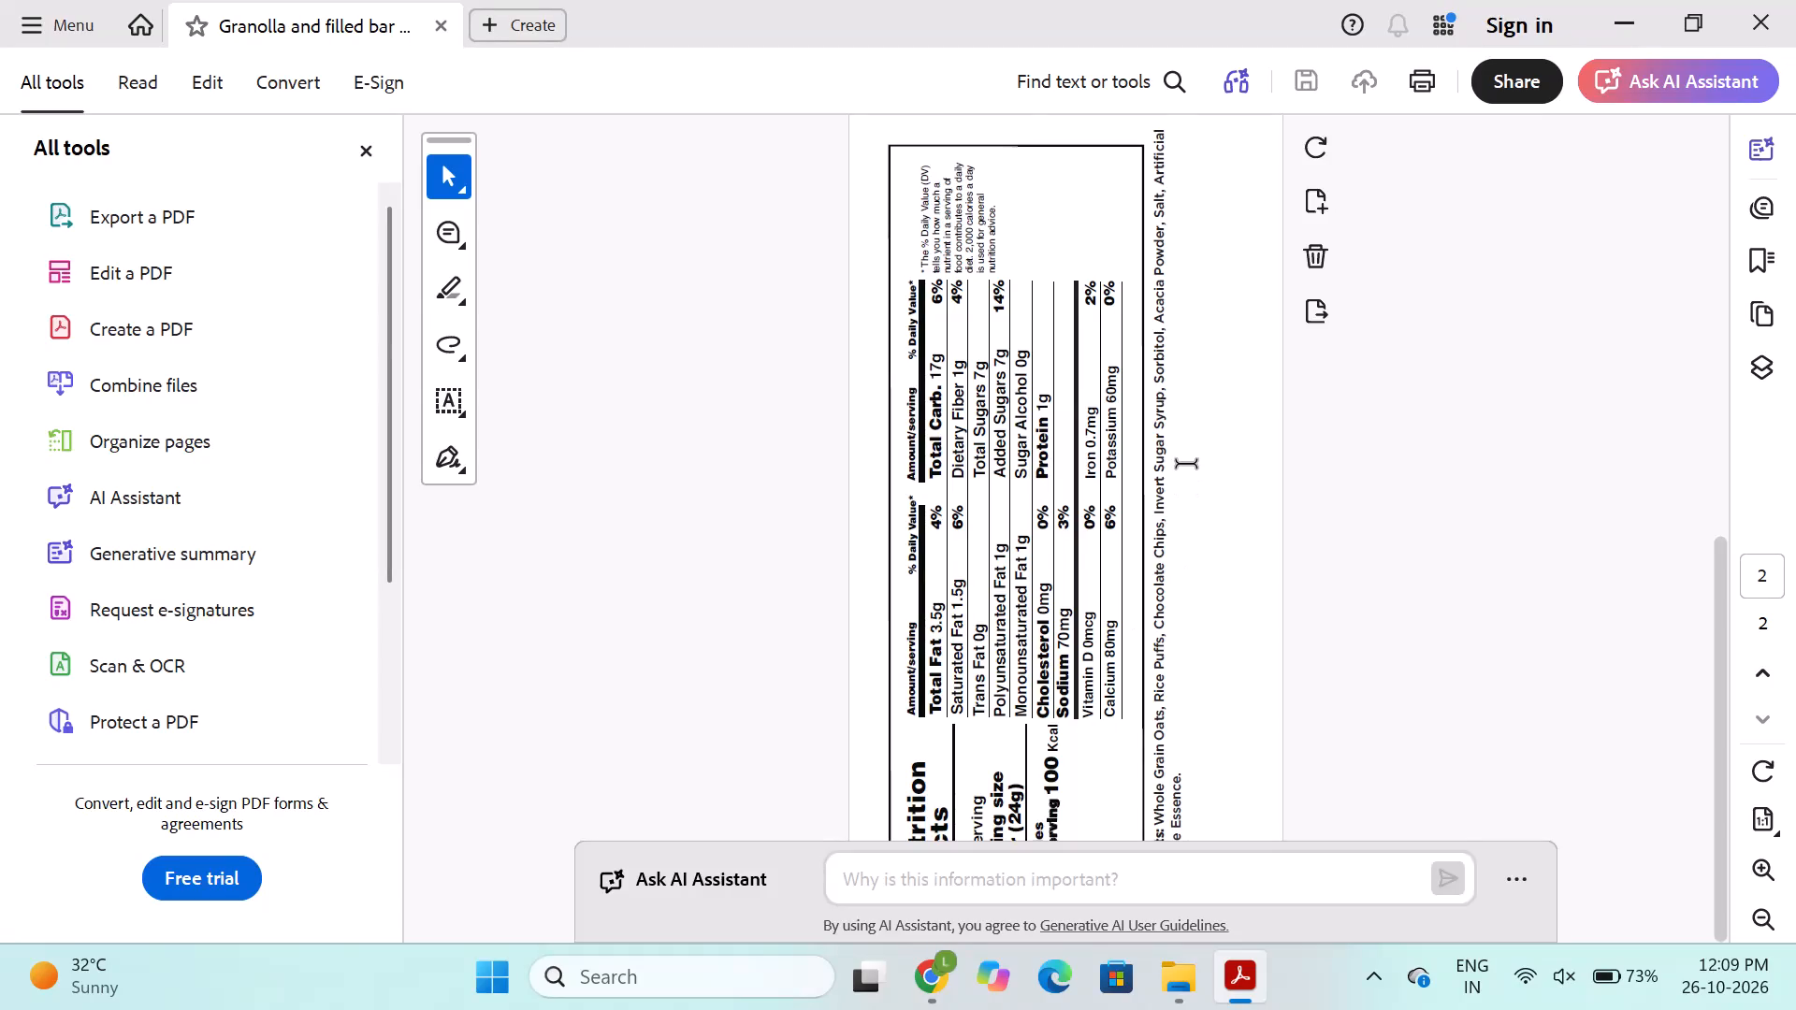
Print 10 copies of only the current page, page 1, of the granola and filled bar PDF on the Canon G3080 printer.
scroll(1187, 465, "up", 3)
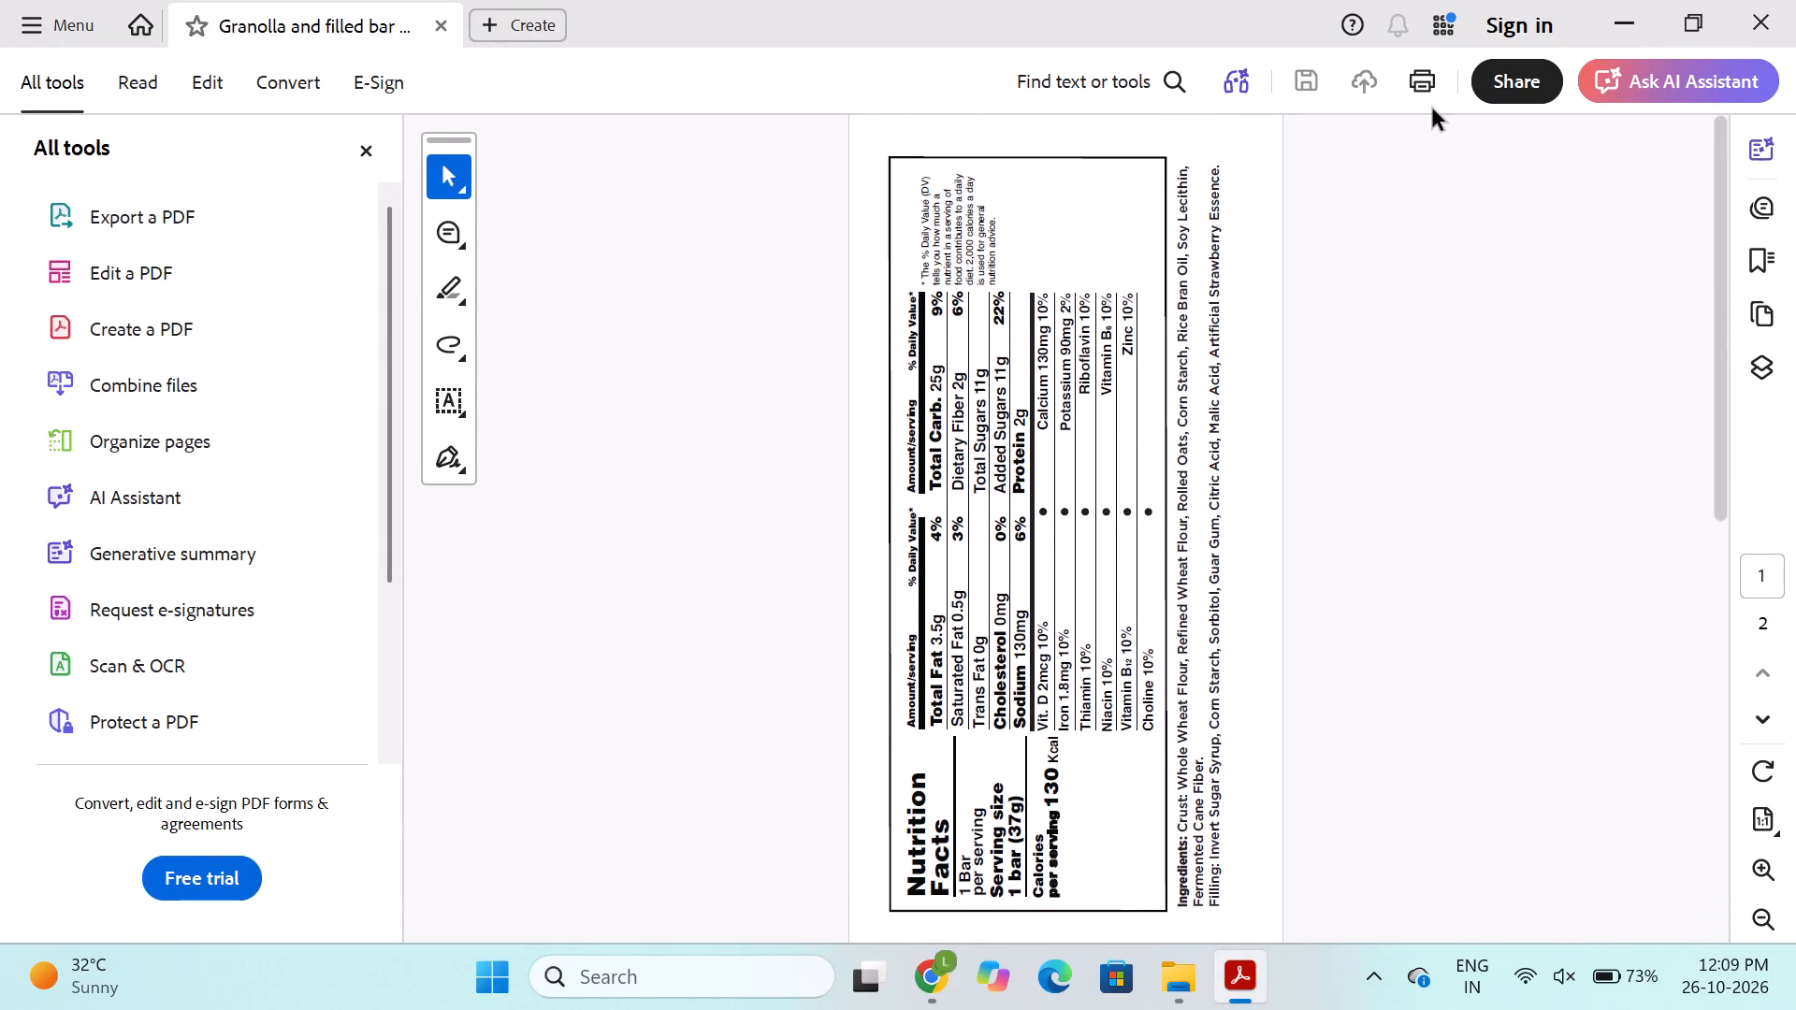
left_click(1415, 79)
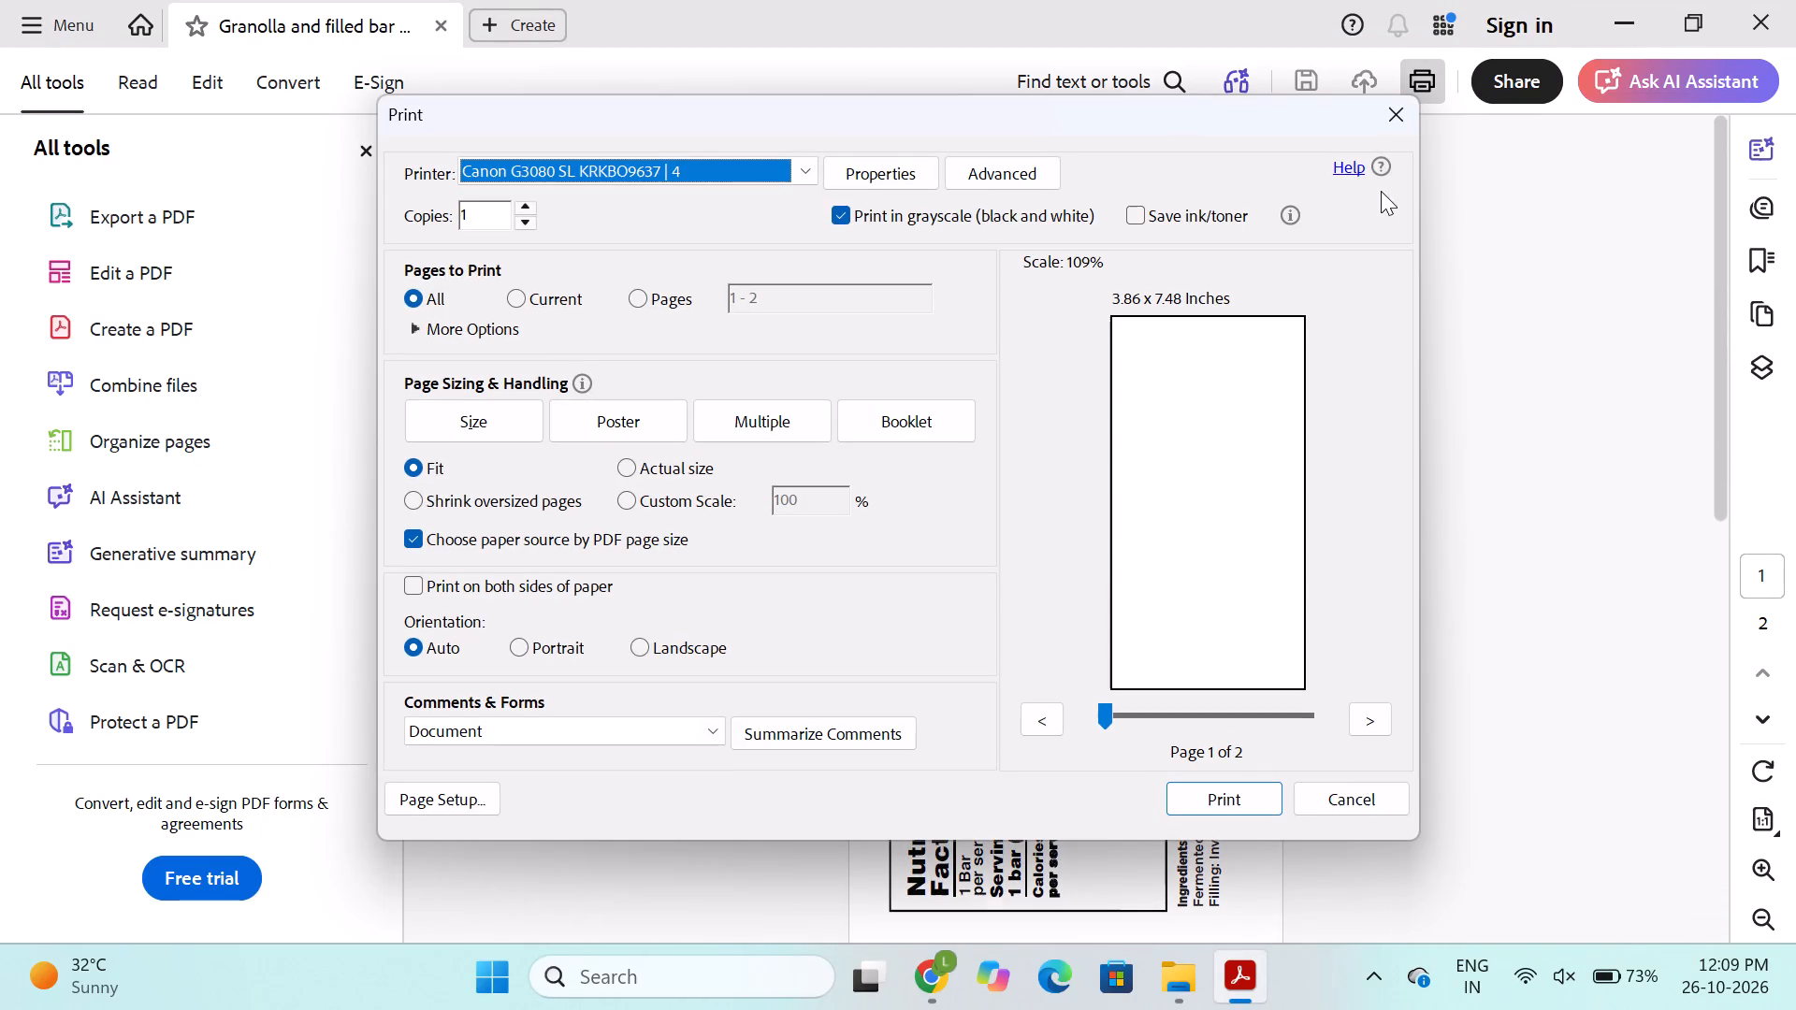
left_click(484, 213)
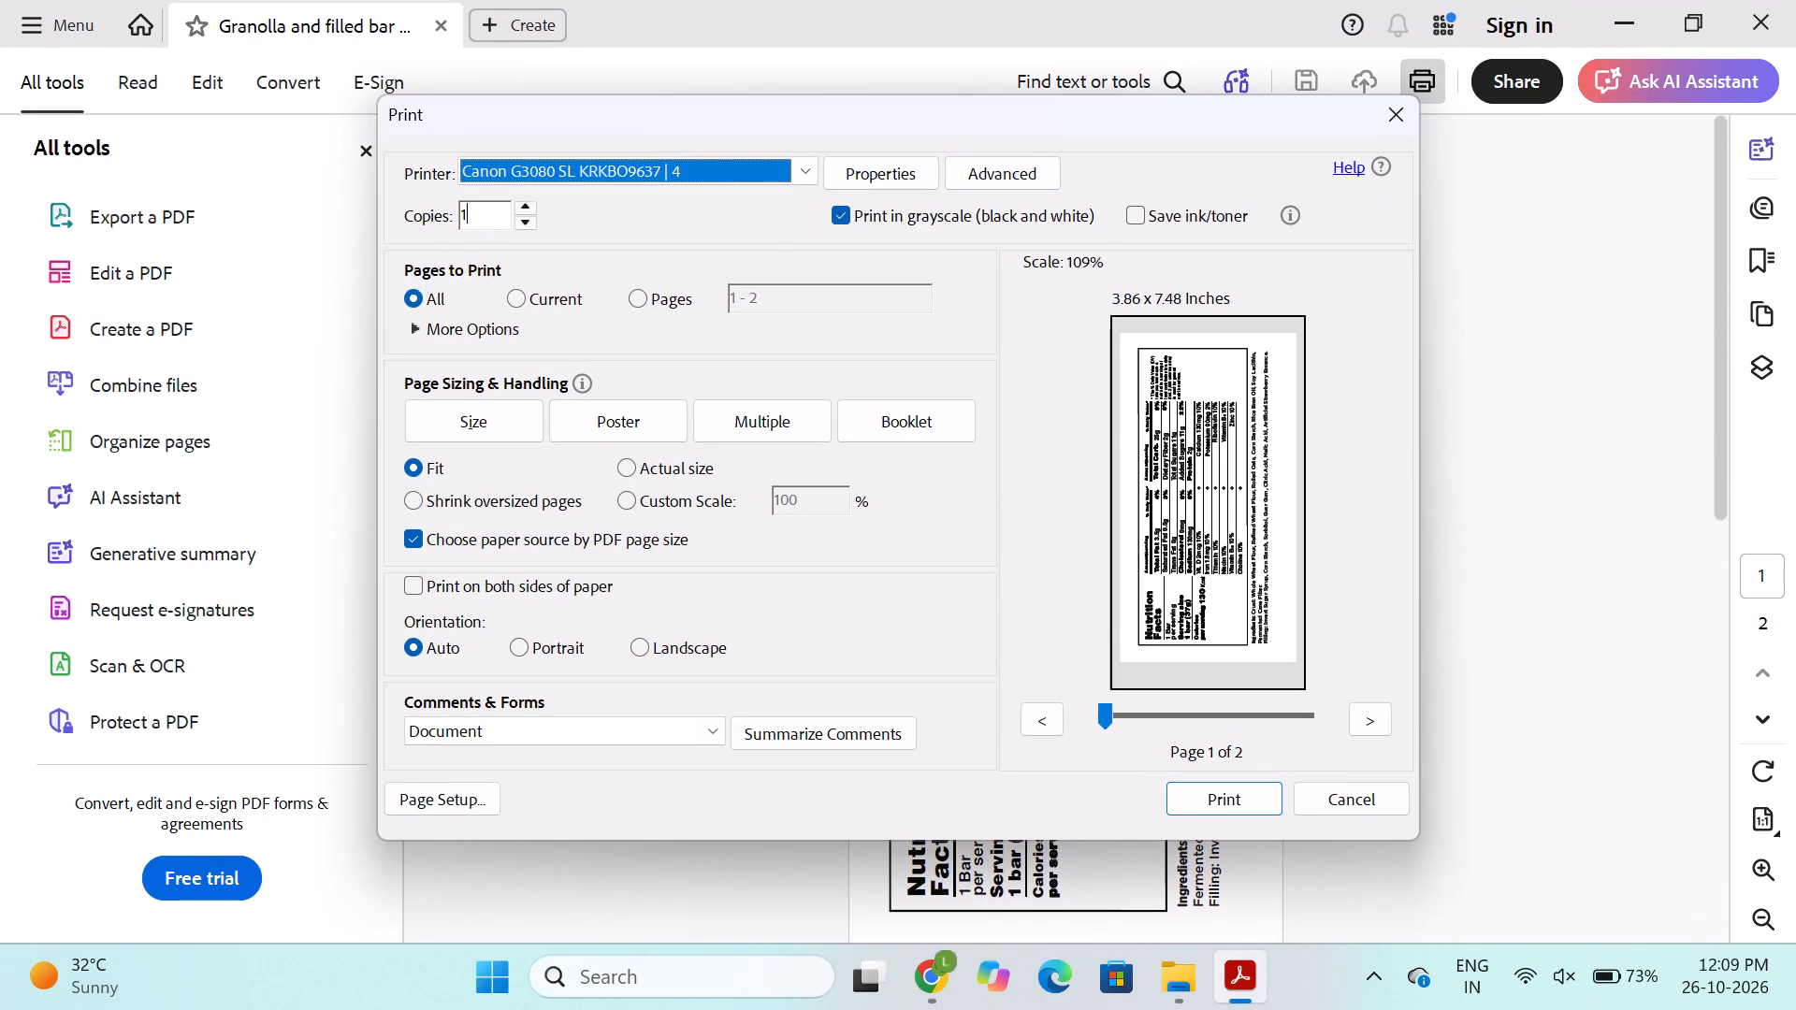
key("0")
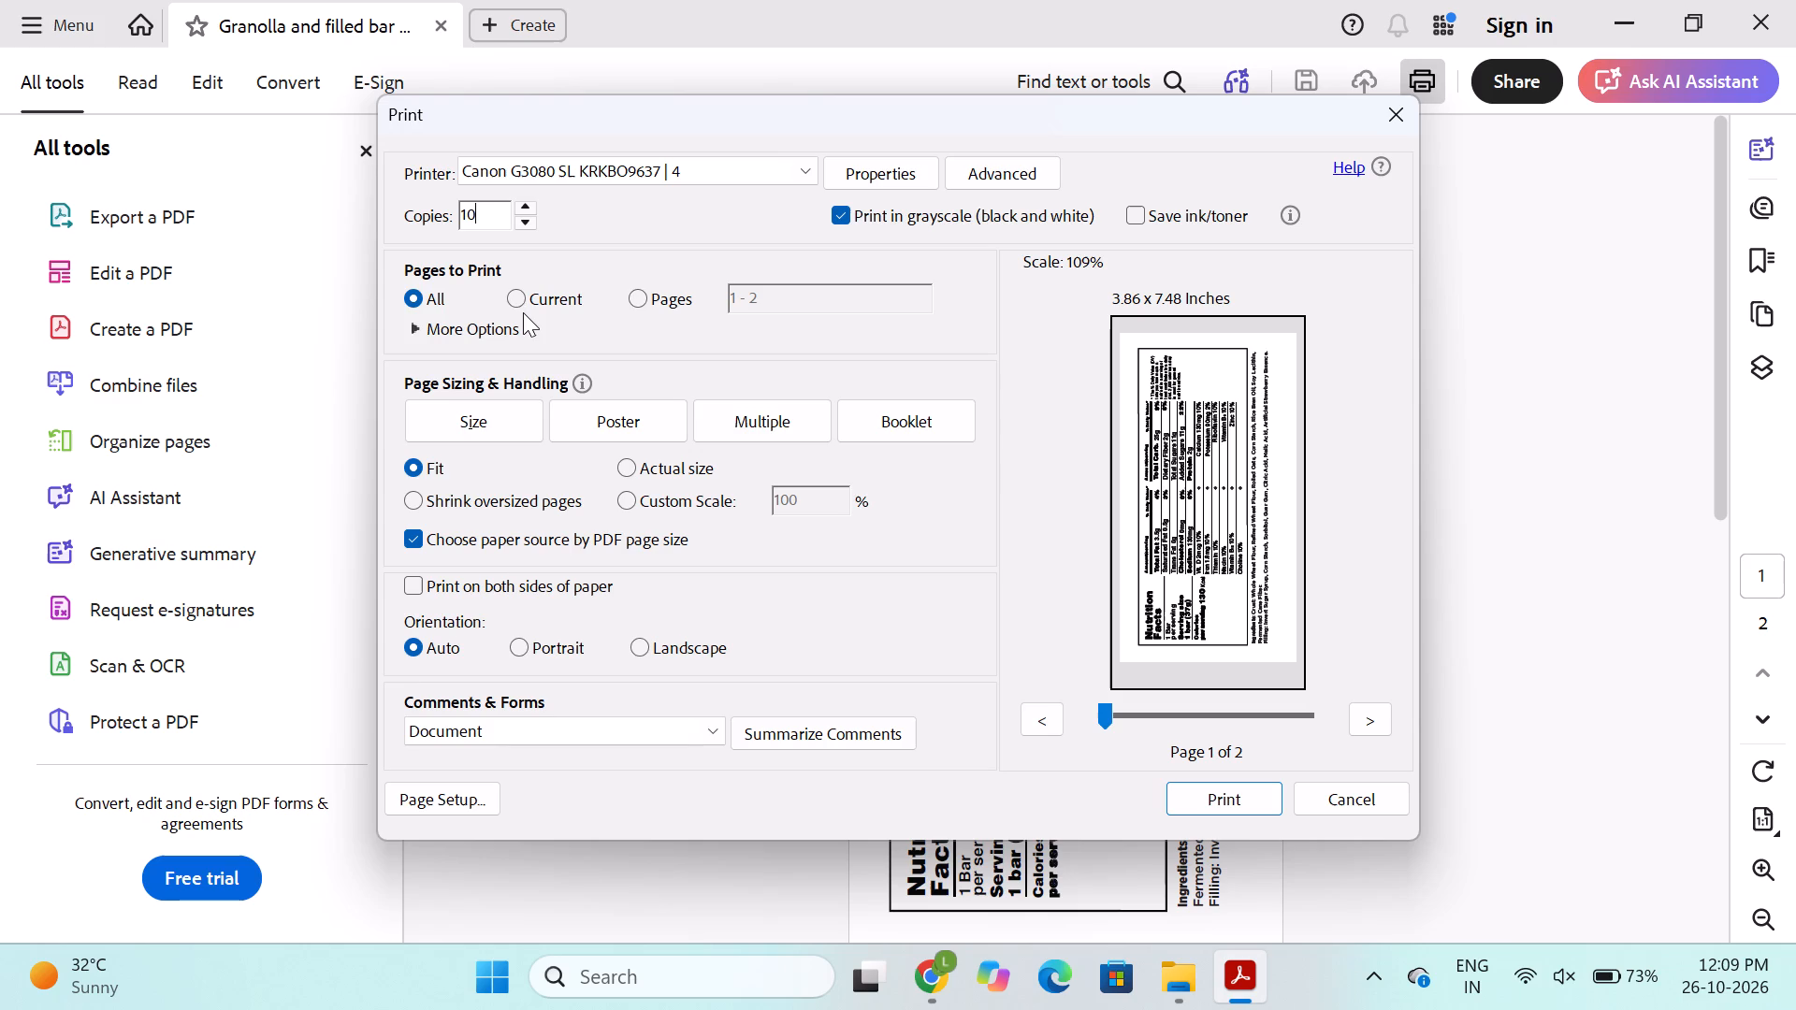
left_click(517, 300)
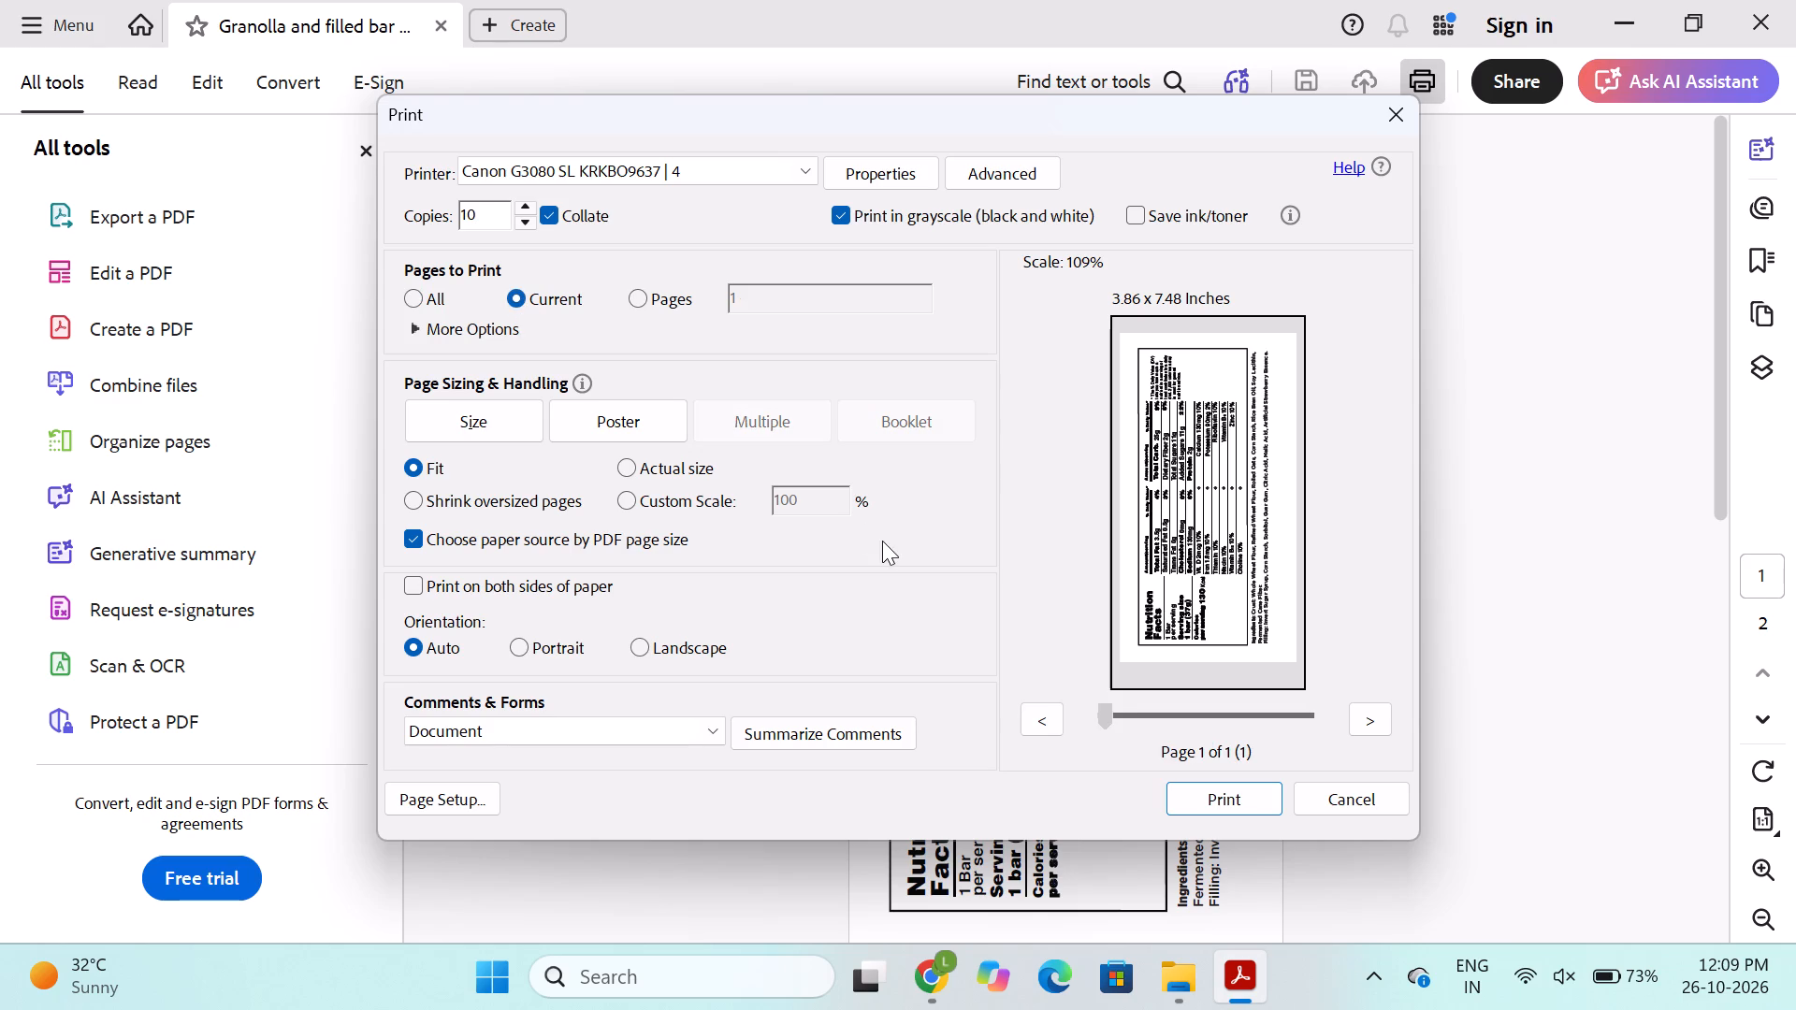
left_click(1210, 790)
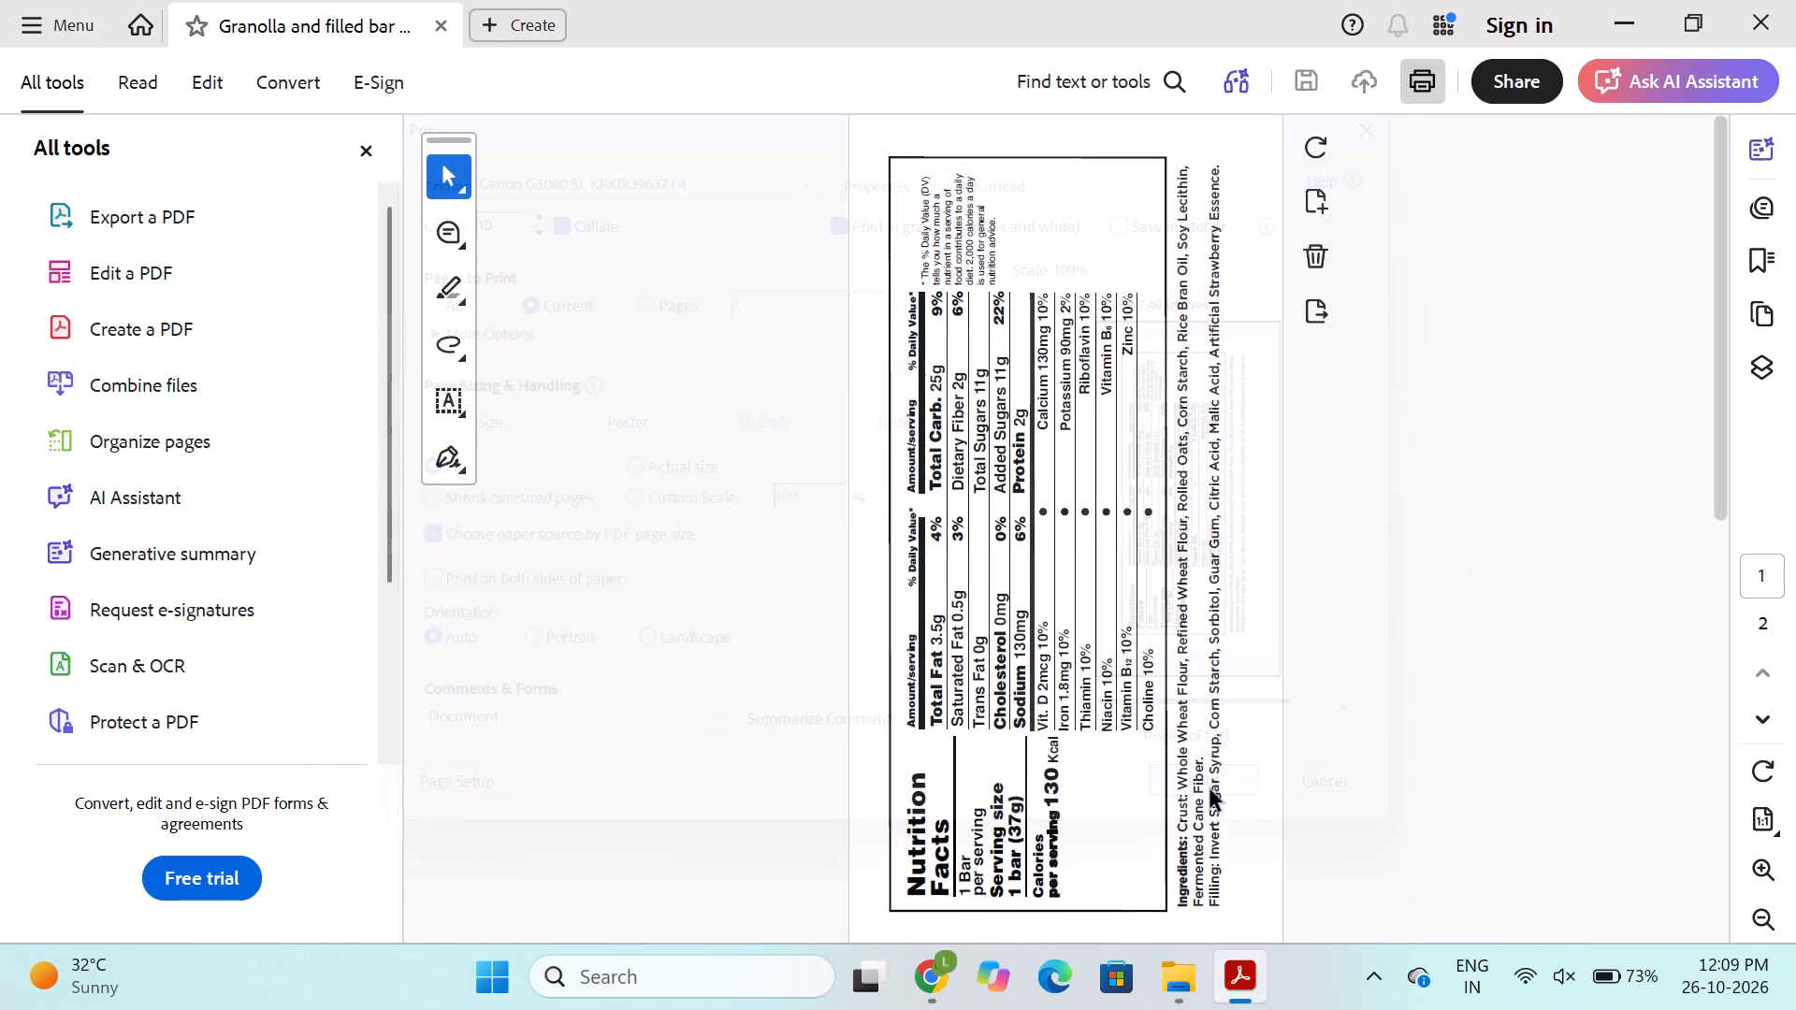
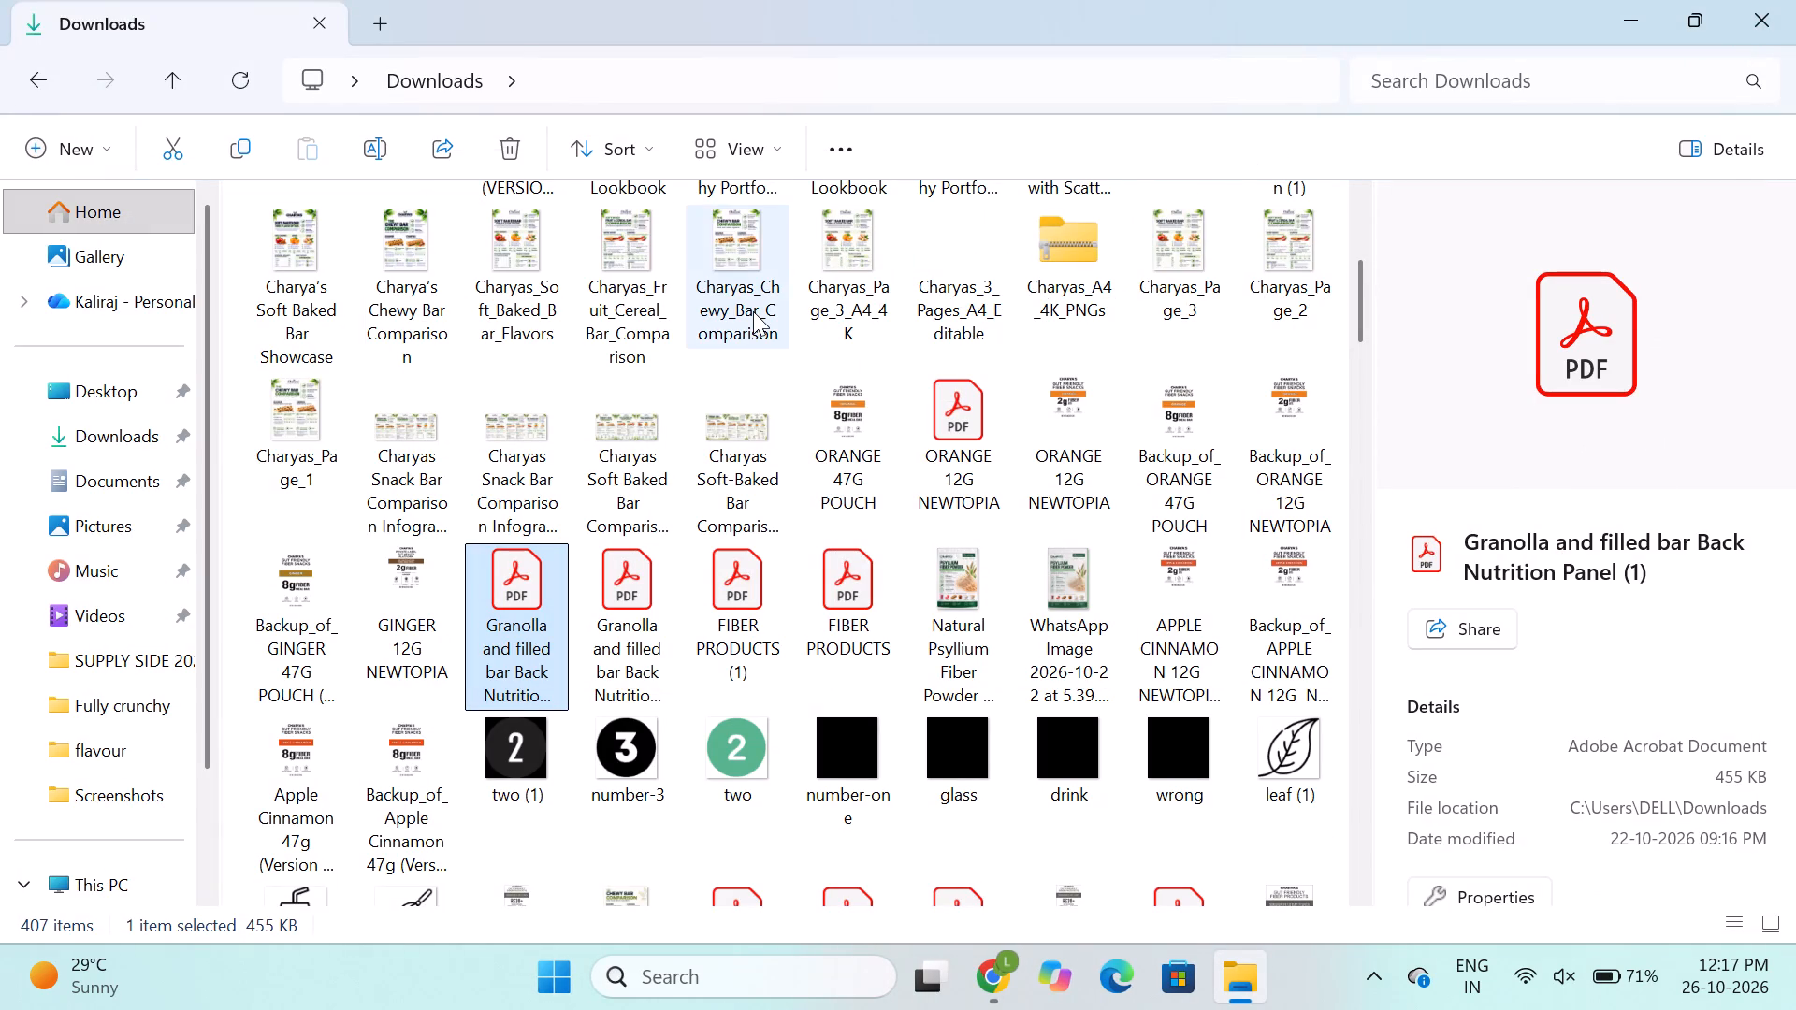
Switch to the Chrome window with the Nutritional Information - Sticker Update spreadsheet and close that spreadsheet's tab, returning to Google Drive's home page.
scroll(1530, 709, "down", 1)
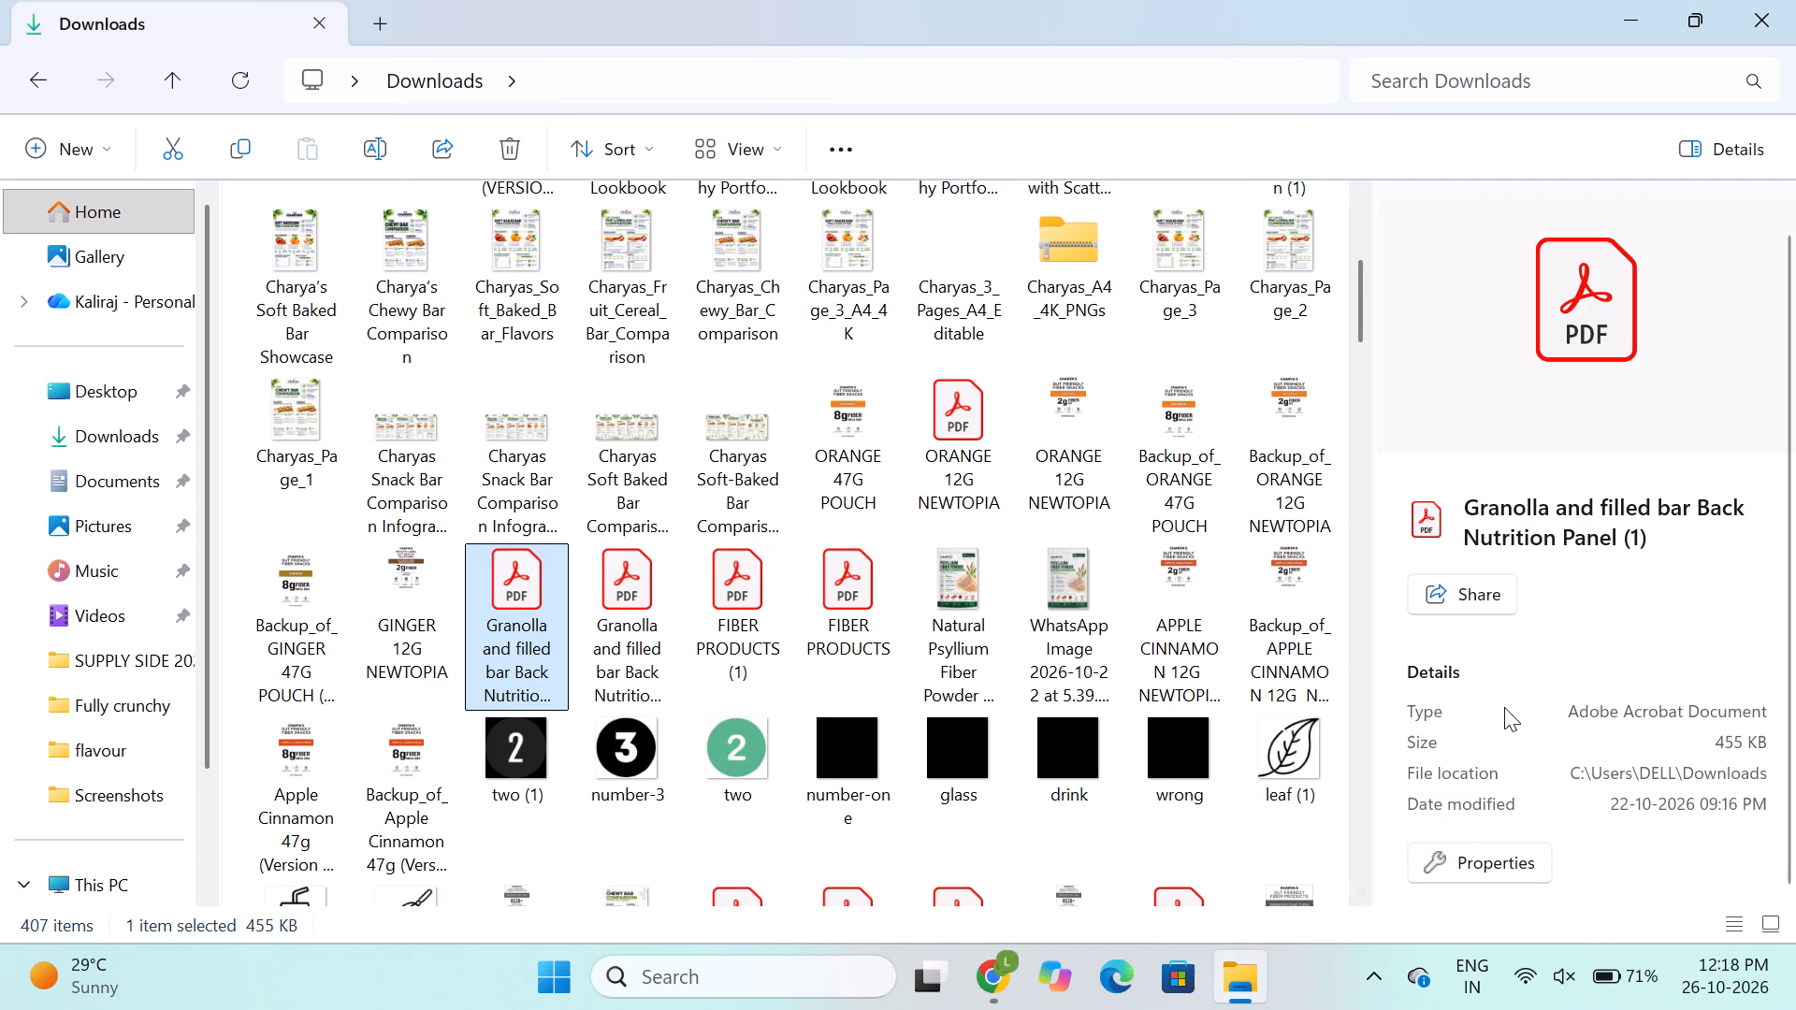
left_click(997, 968)
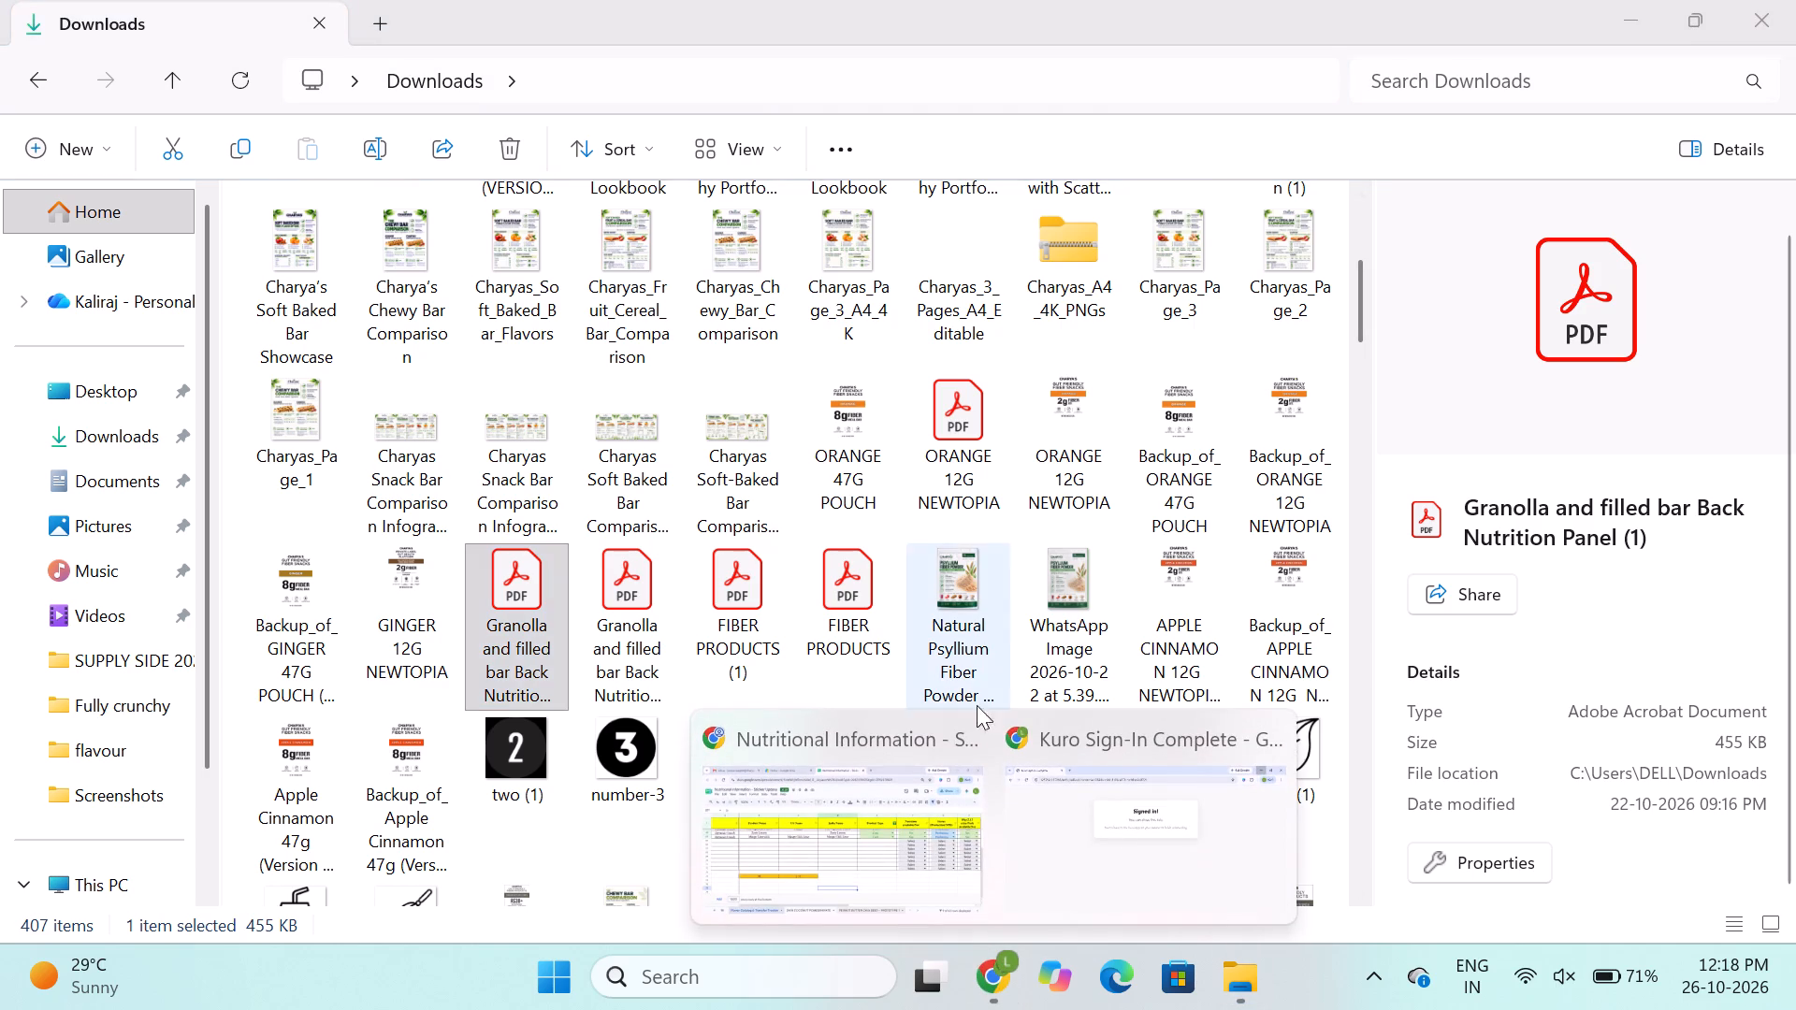
left_click(863, 764)
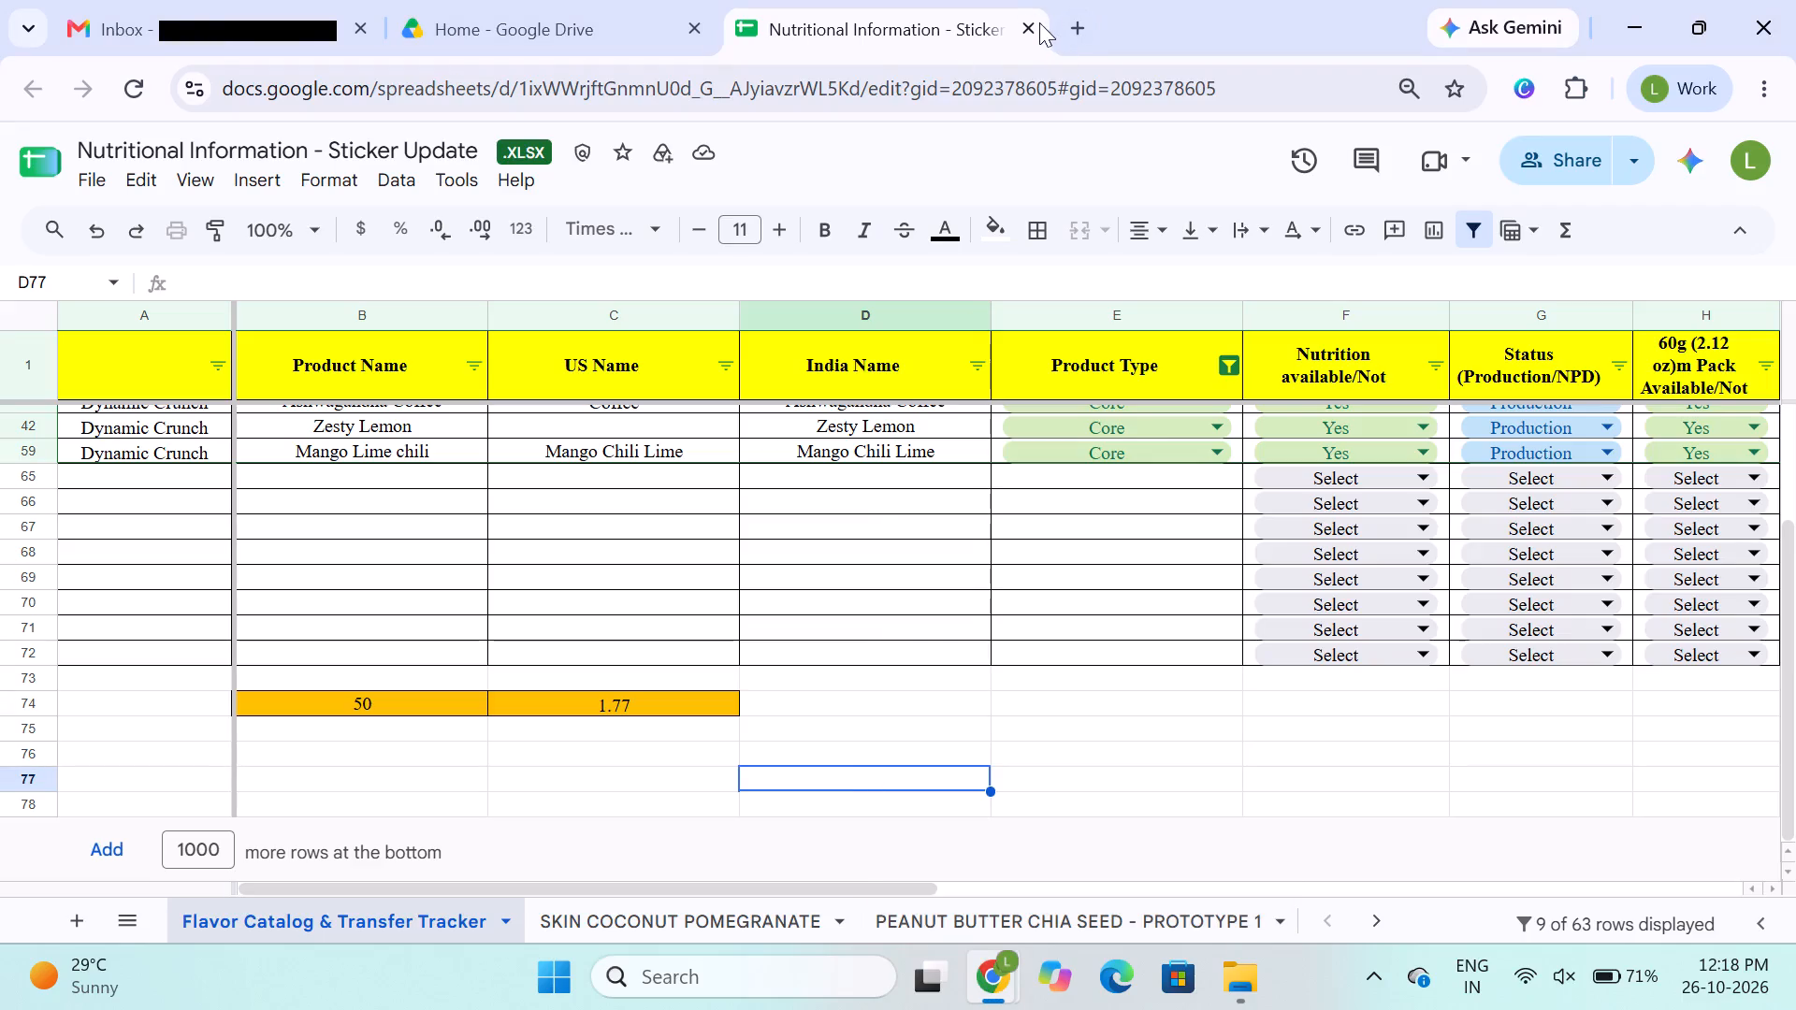
left_click(1032, 25)
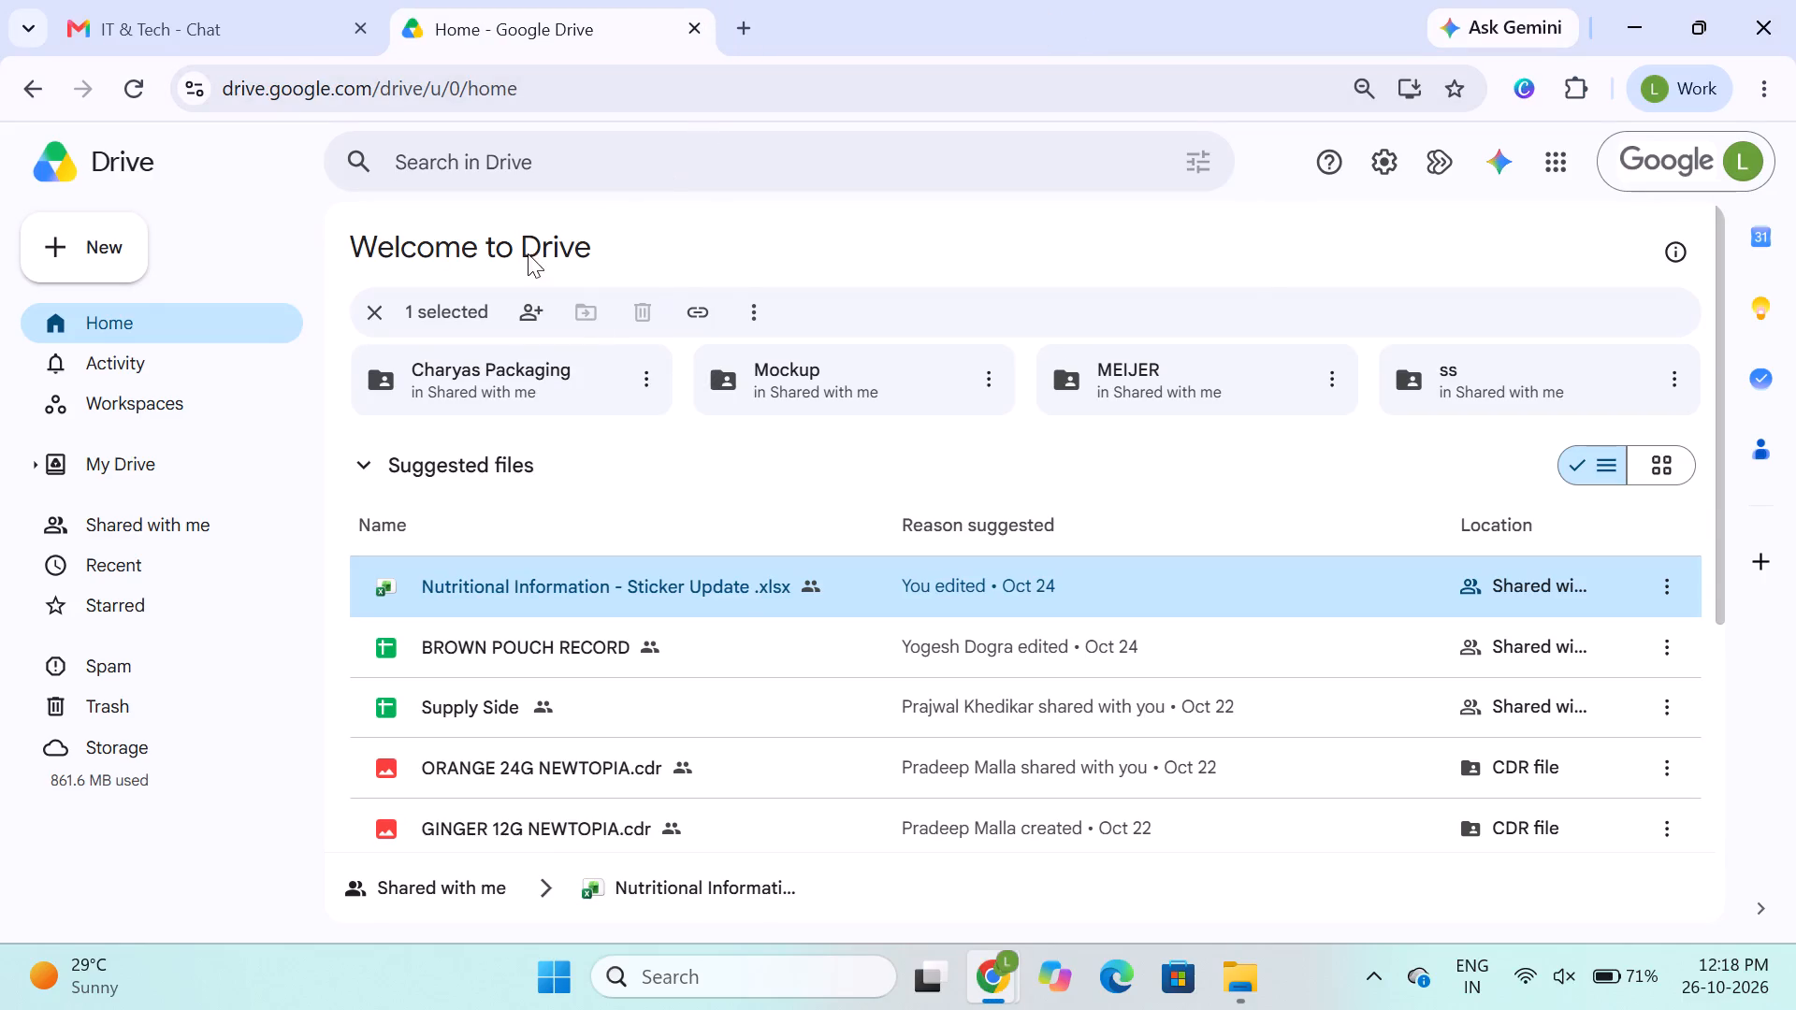
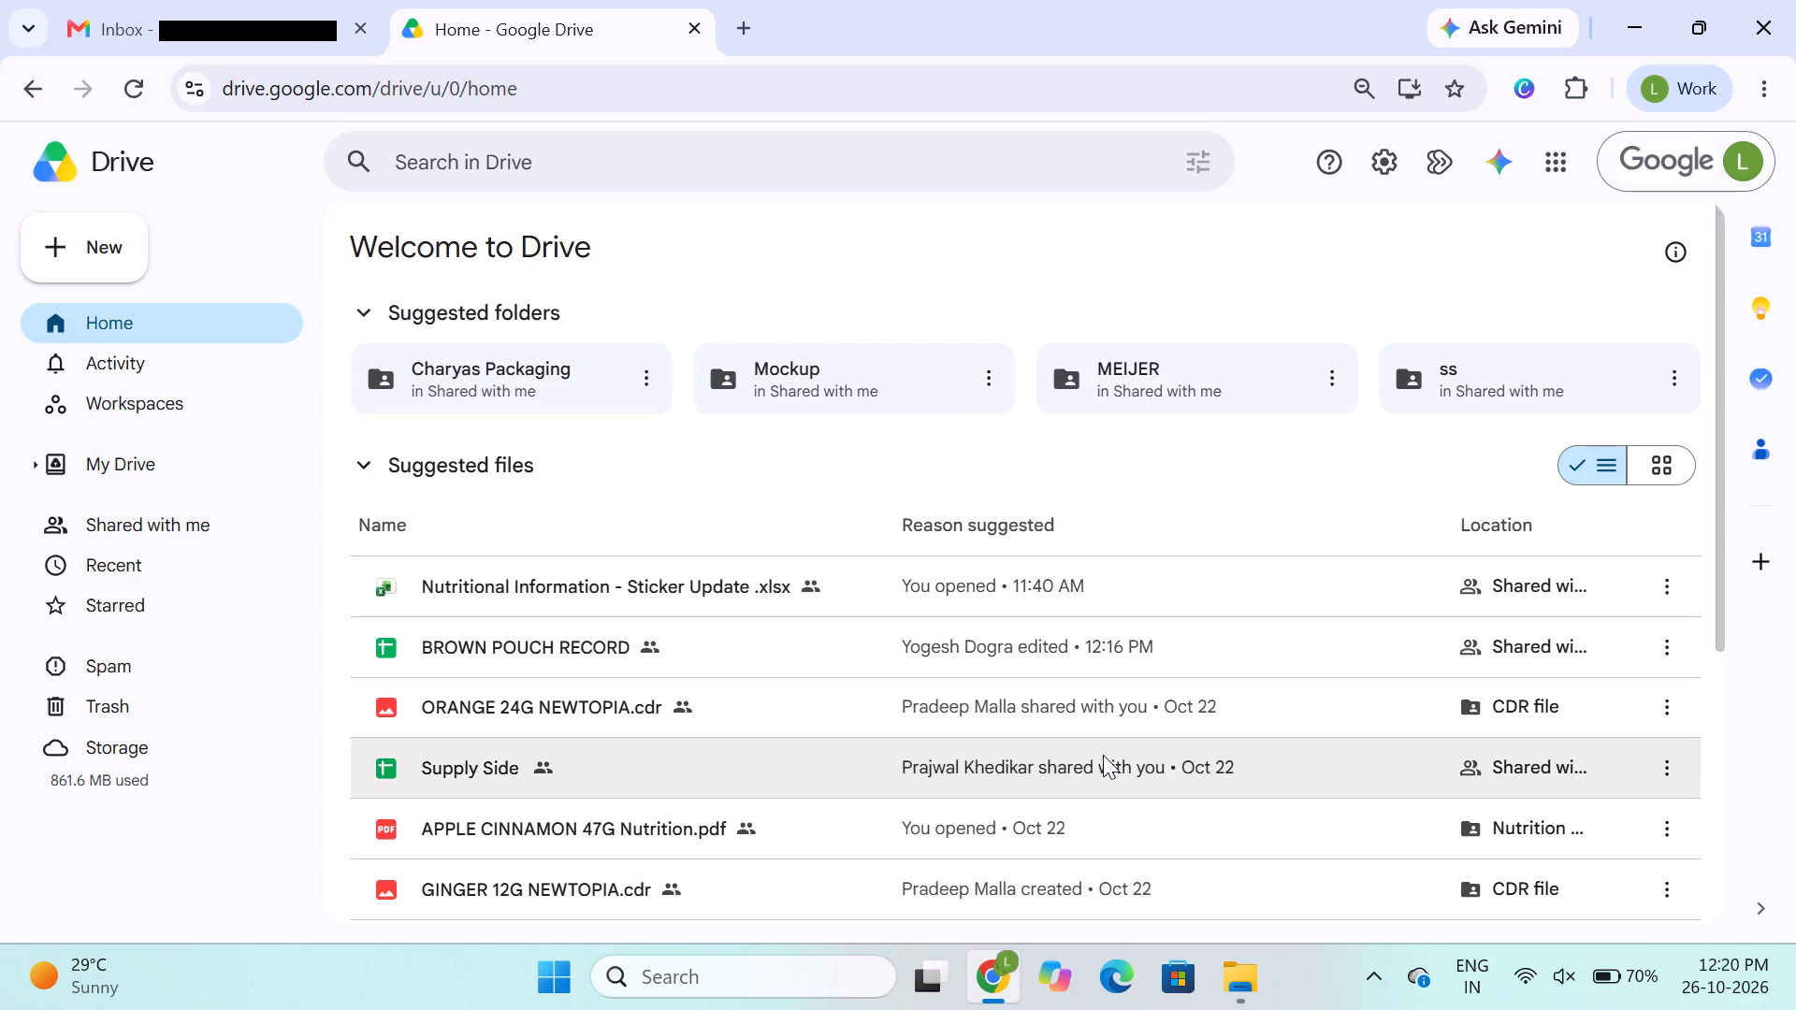
Open the BROWN POUCH RECORD spreadsheet from the suggested files in Google Drive.
scroll(1108, 802, "down", 5)
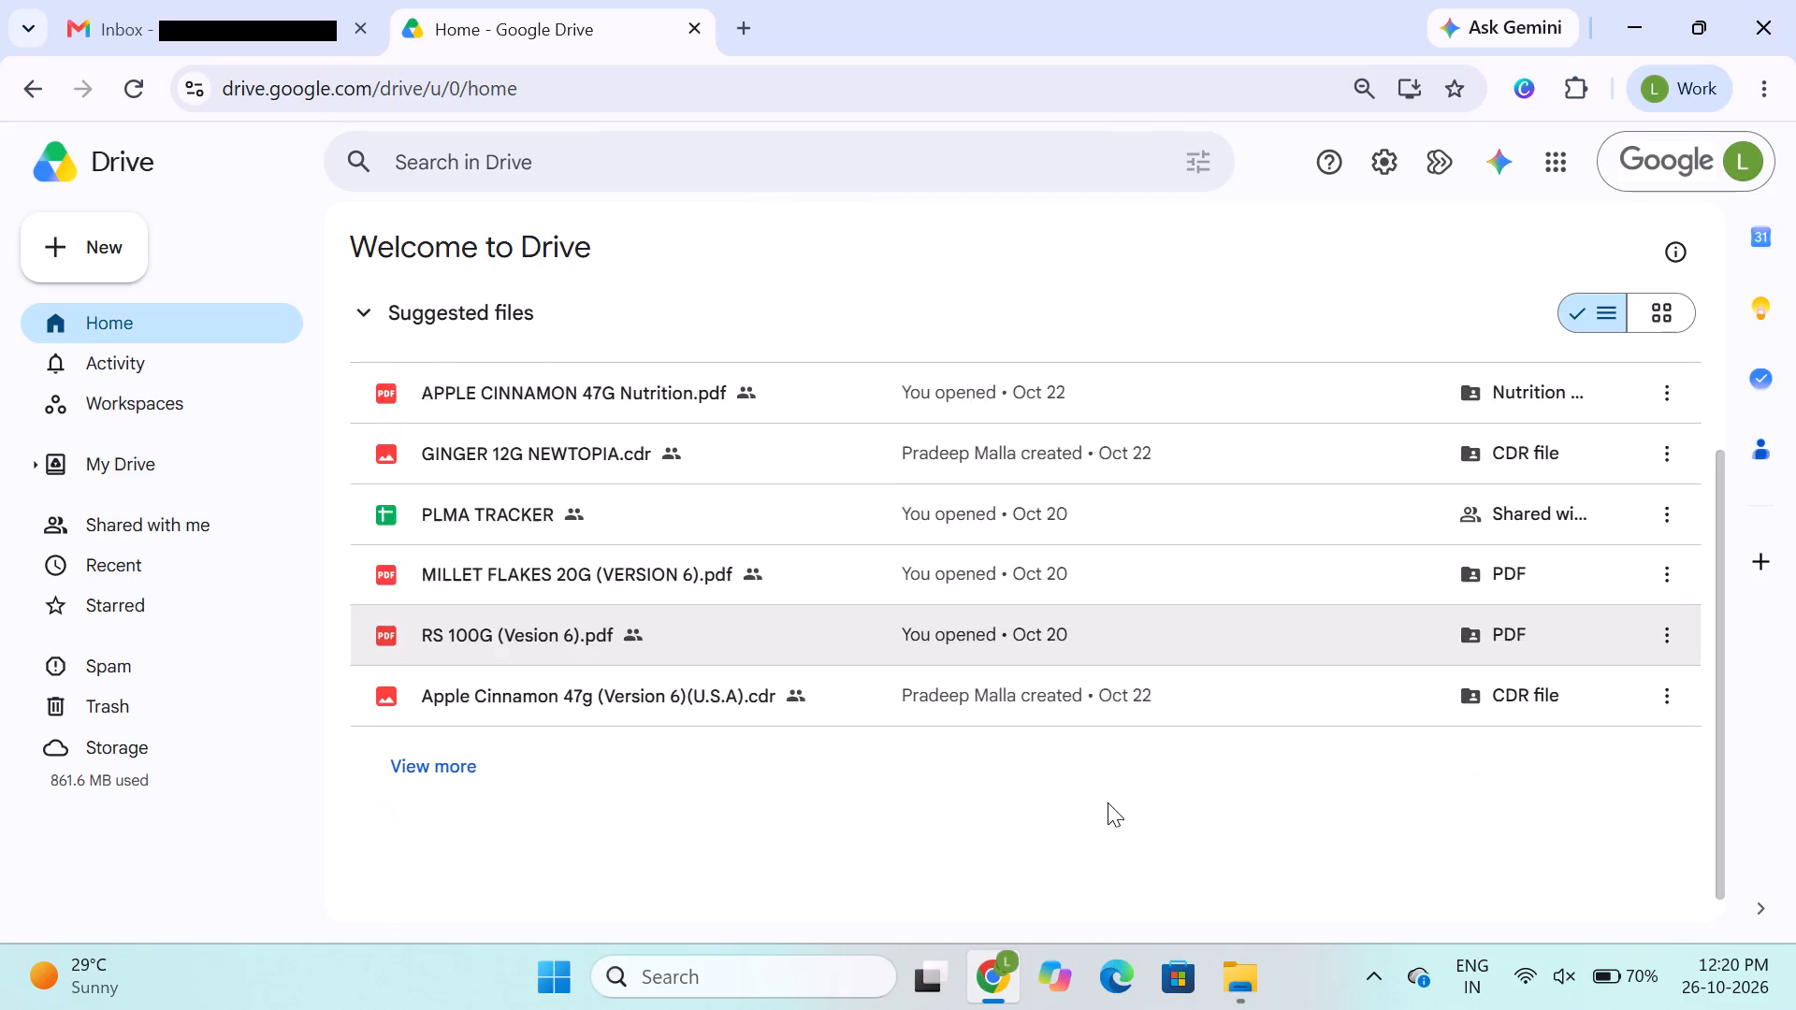
scroll(1108, 802, "up", 3)
scroll(1108, 802, "down", 3)
scroll(1108, 802, "up", 3)
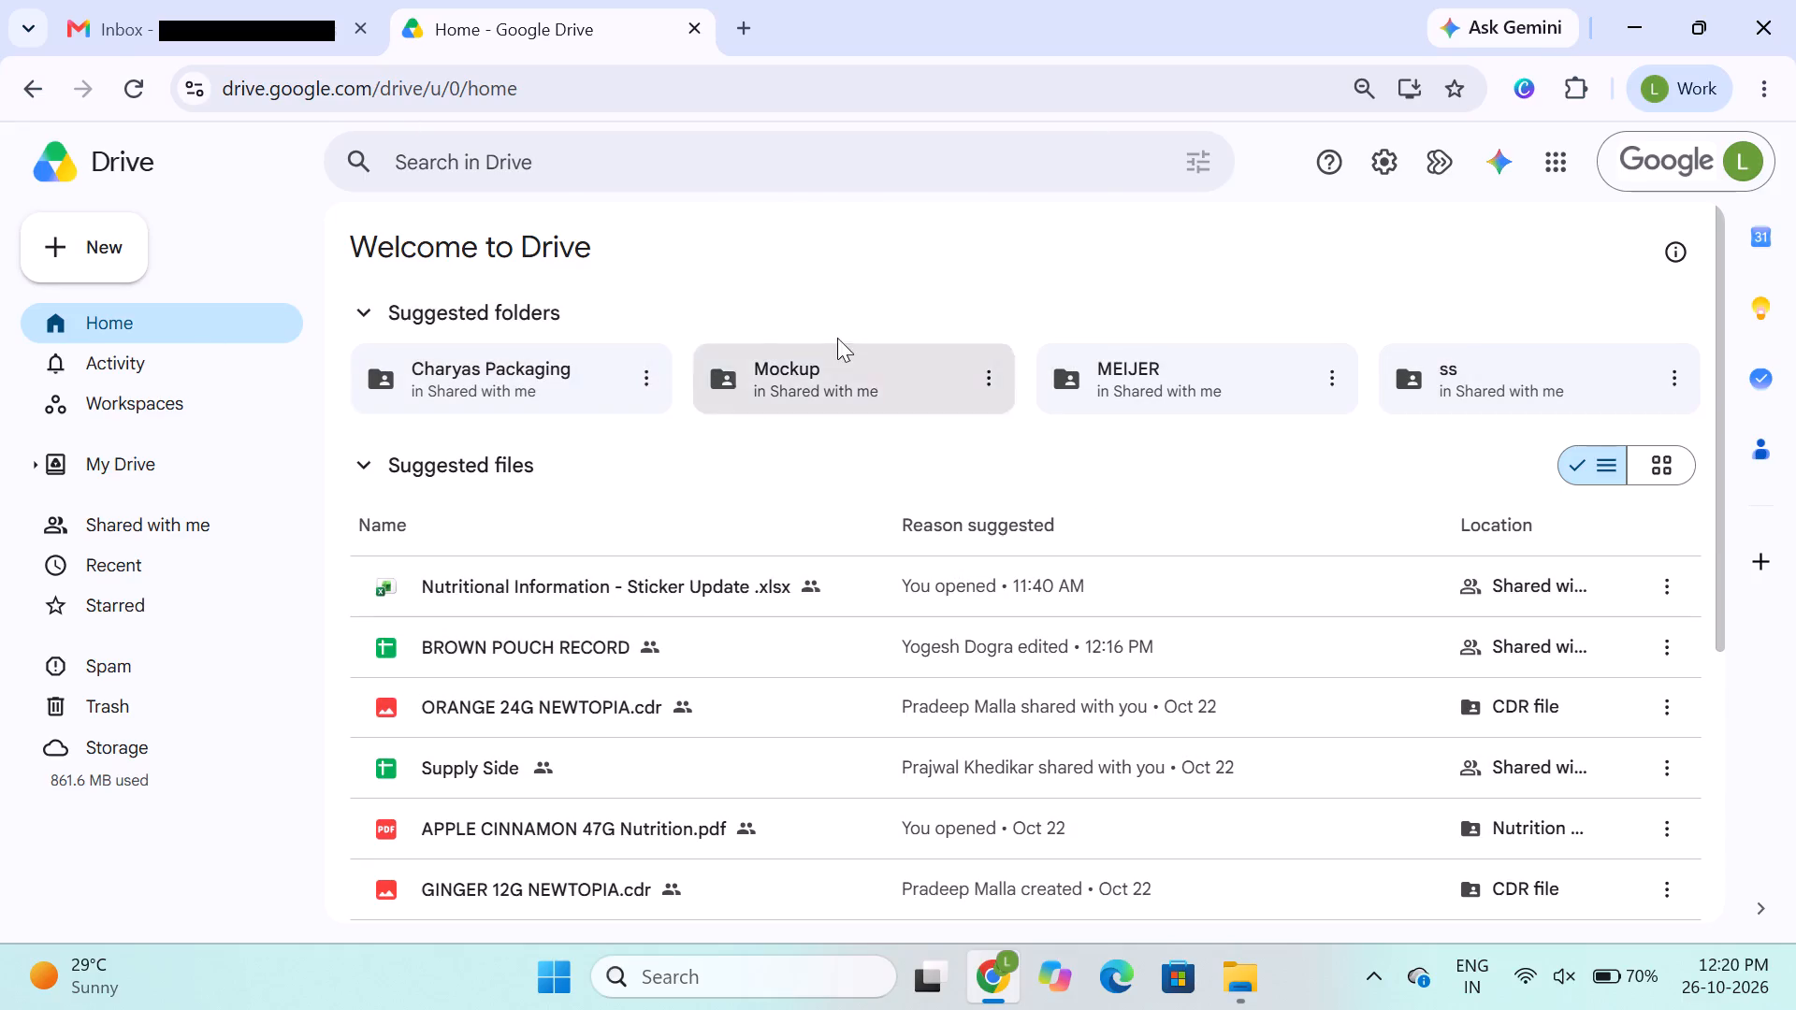
left_click(1104, 410)
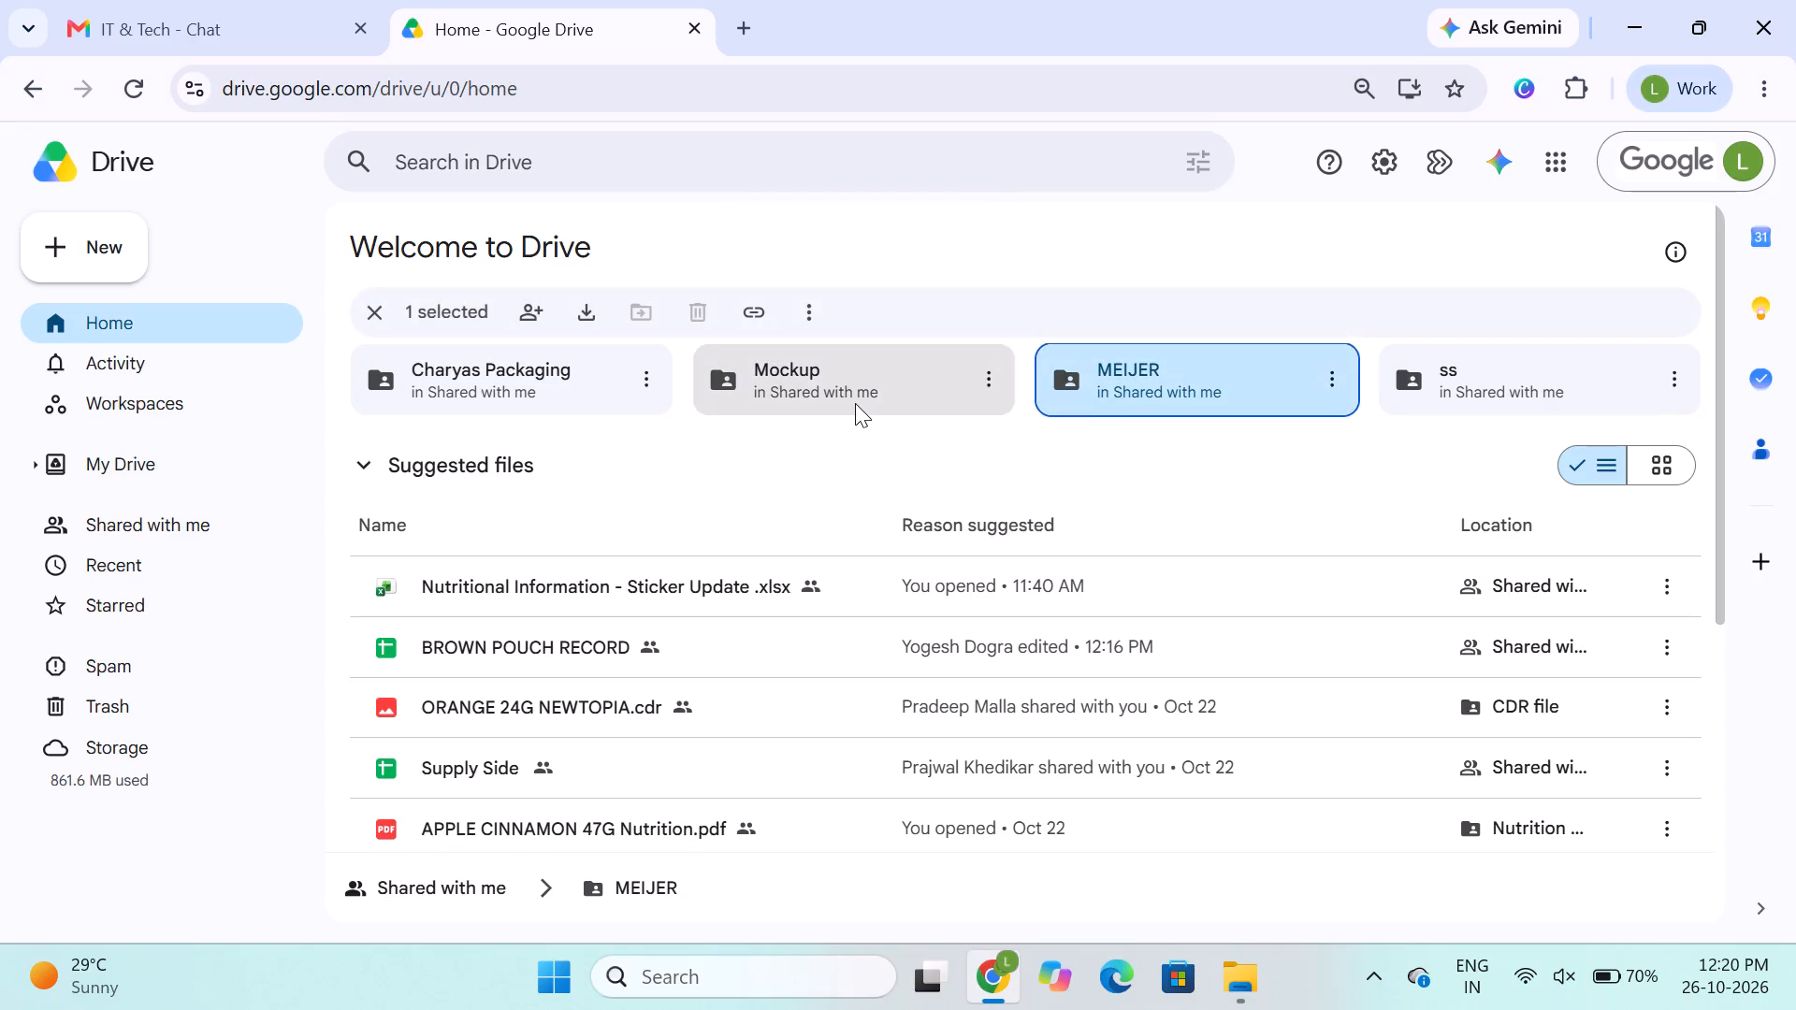
left_click(855, 403)
left_click(547, 397)
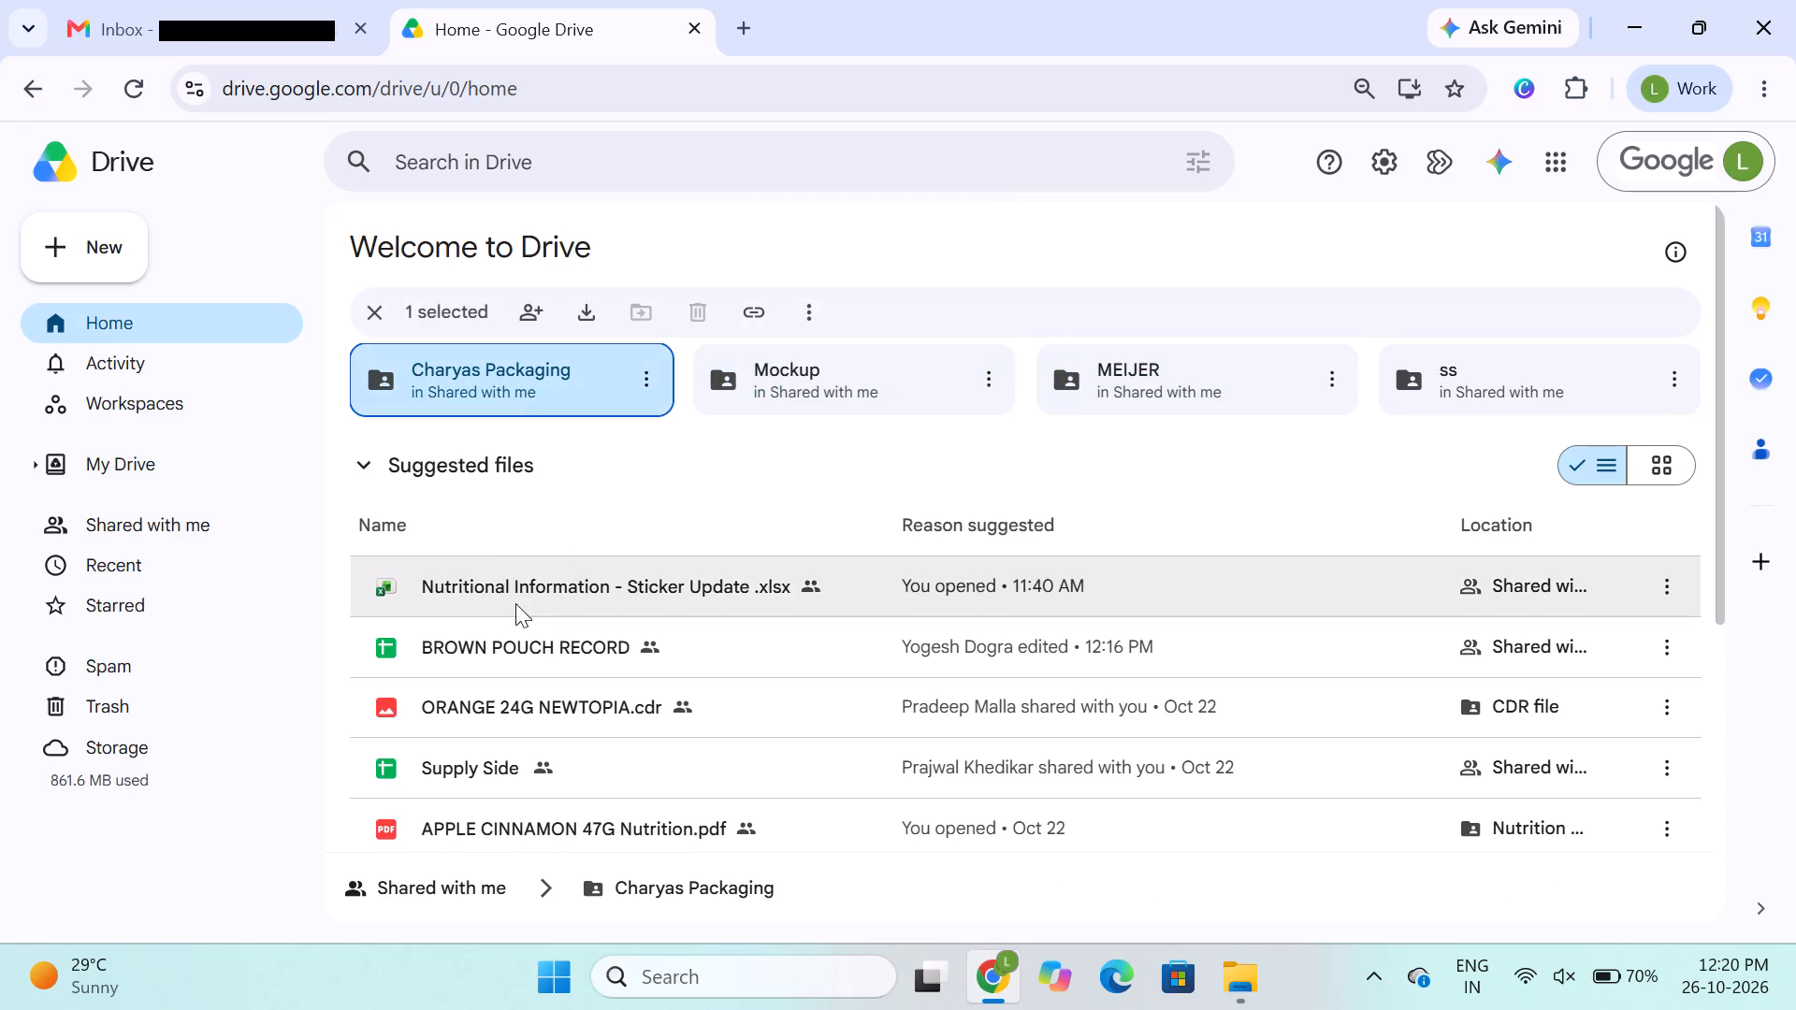
double_click(658, 642)
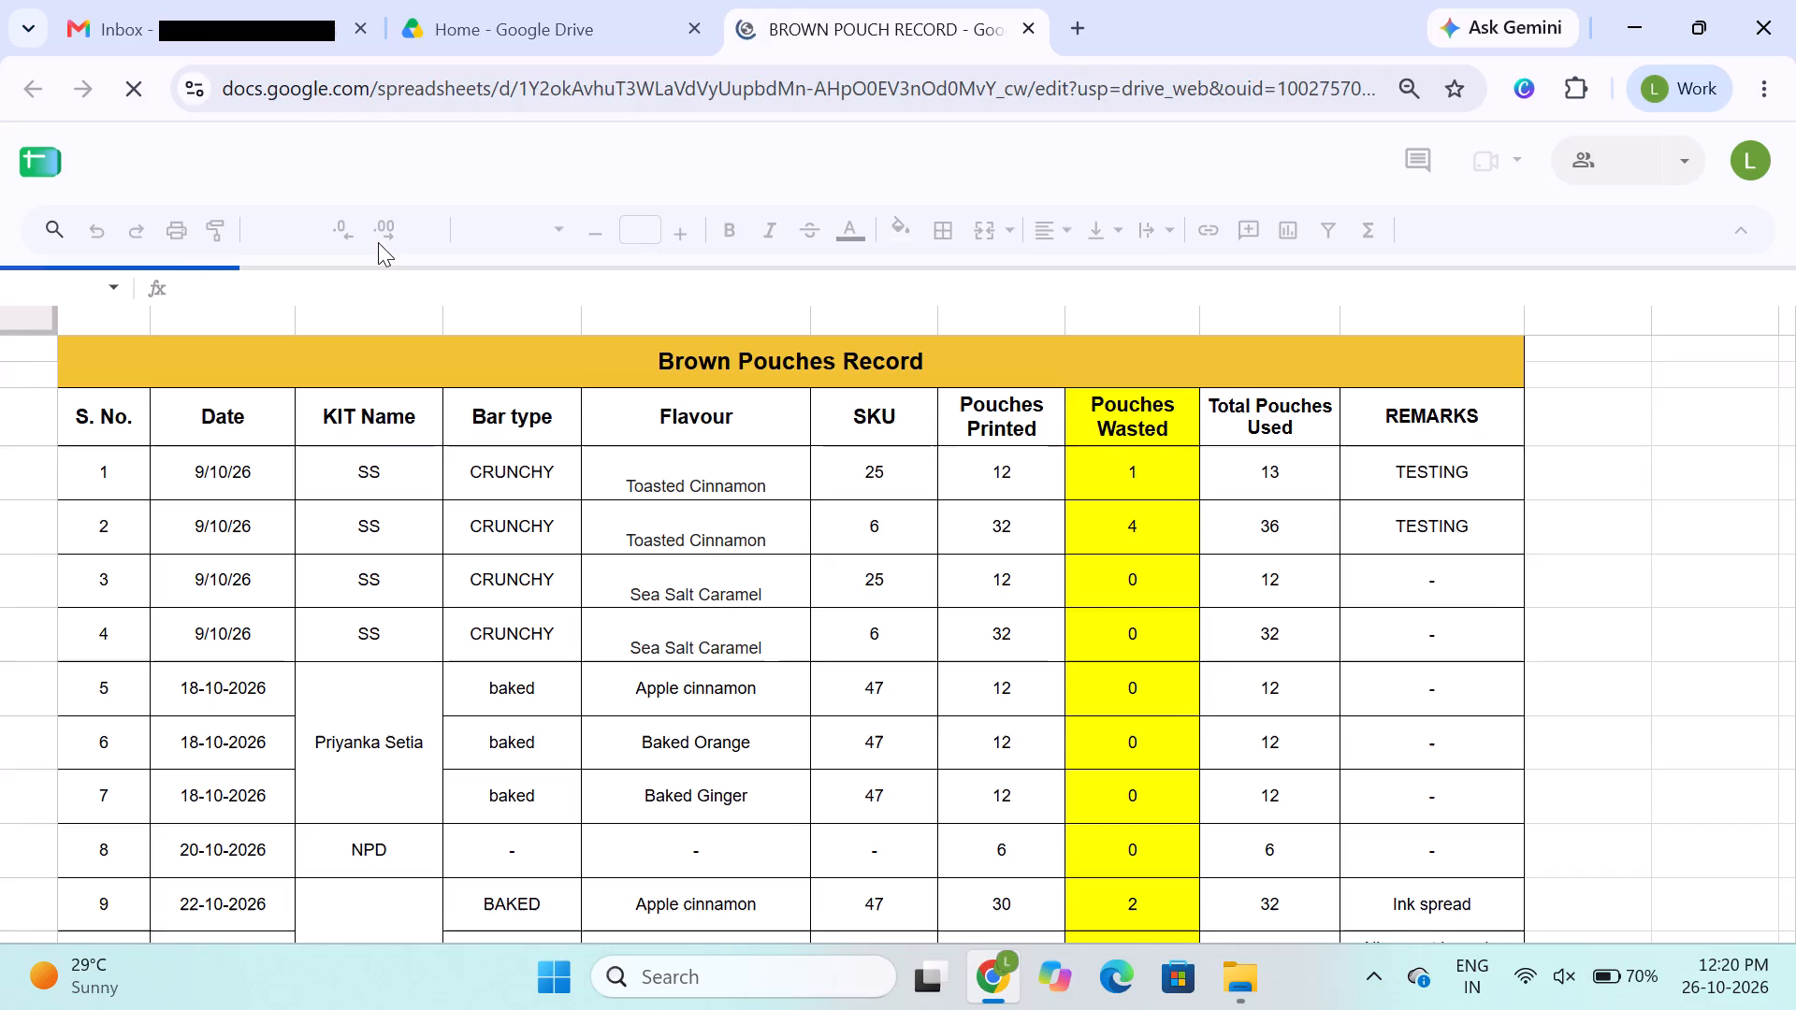
Enter 26-10-2026 as the date for record no. 15 on the BROWN POUCH sheet.
scroll(380, 455, "down", 4)
scroll(380, 455, "left", 1)
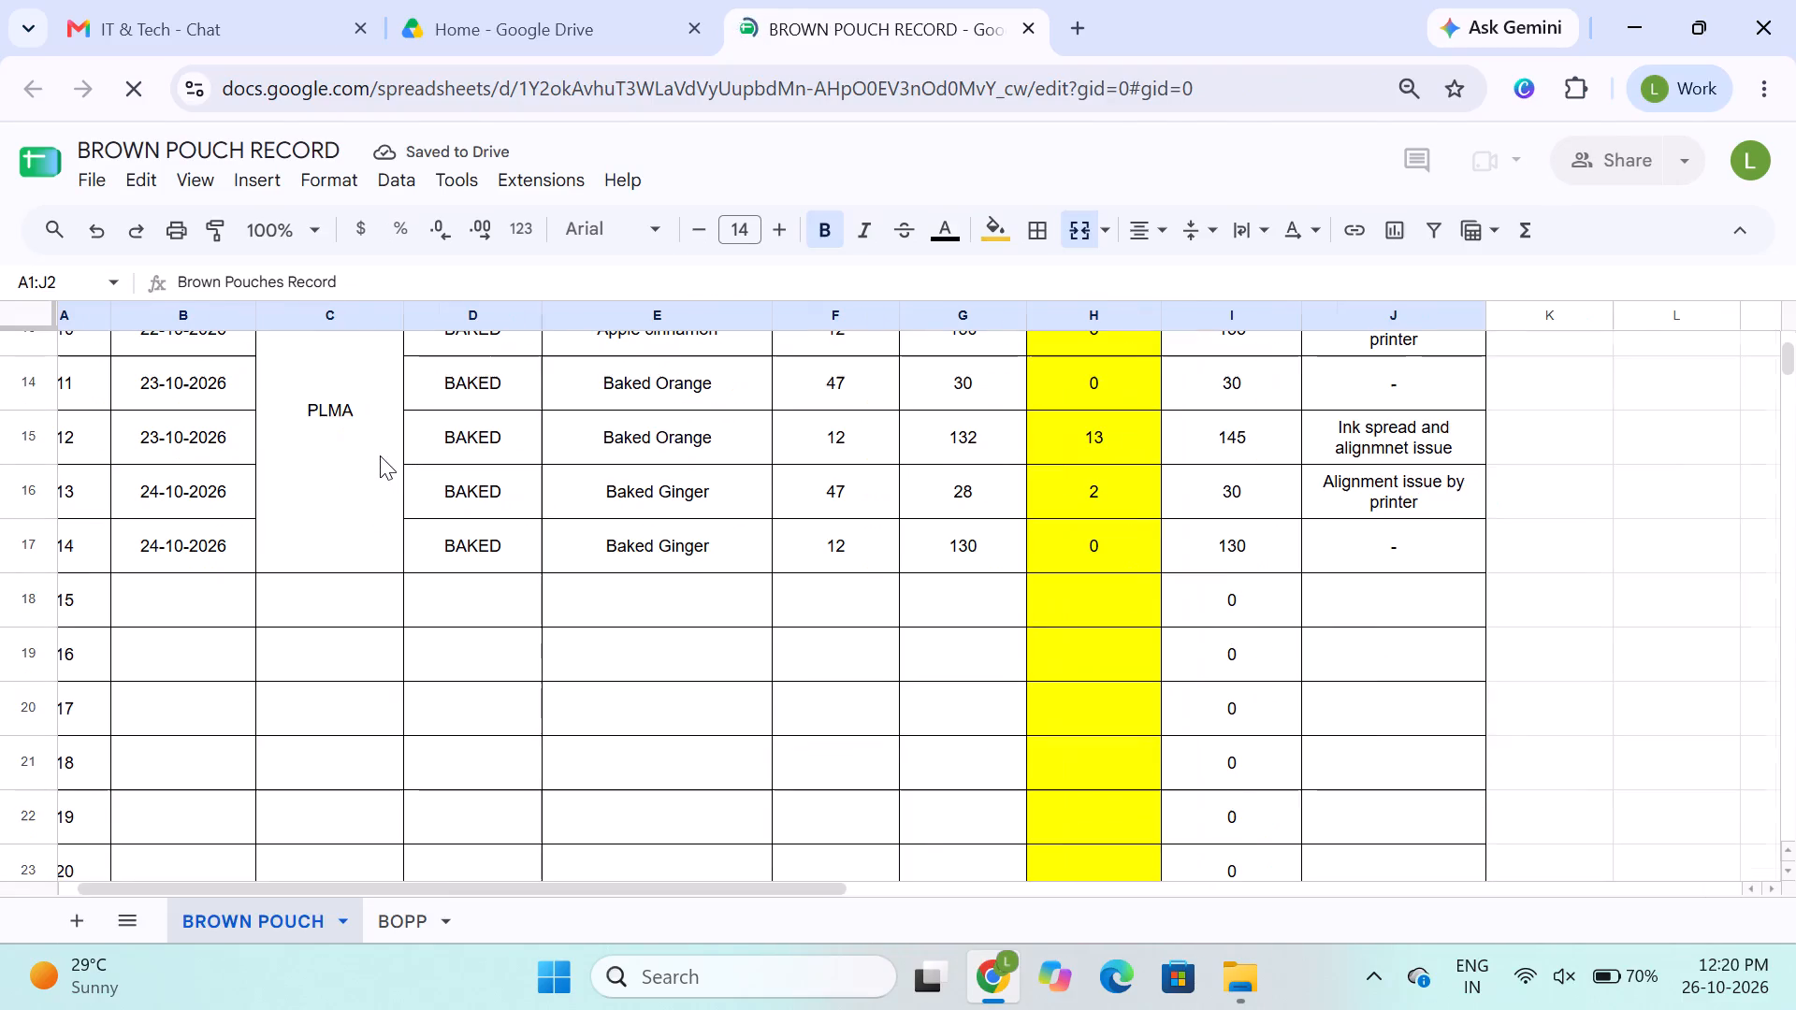
left_click(152, 609)
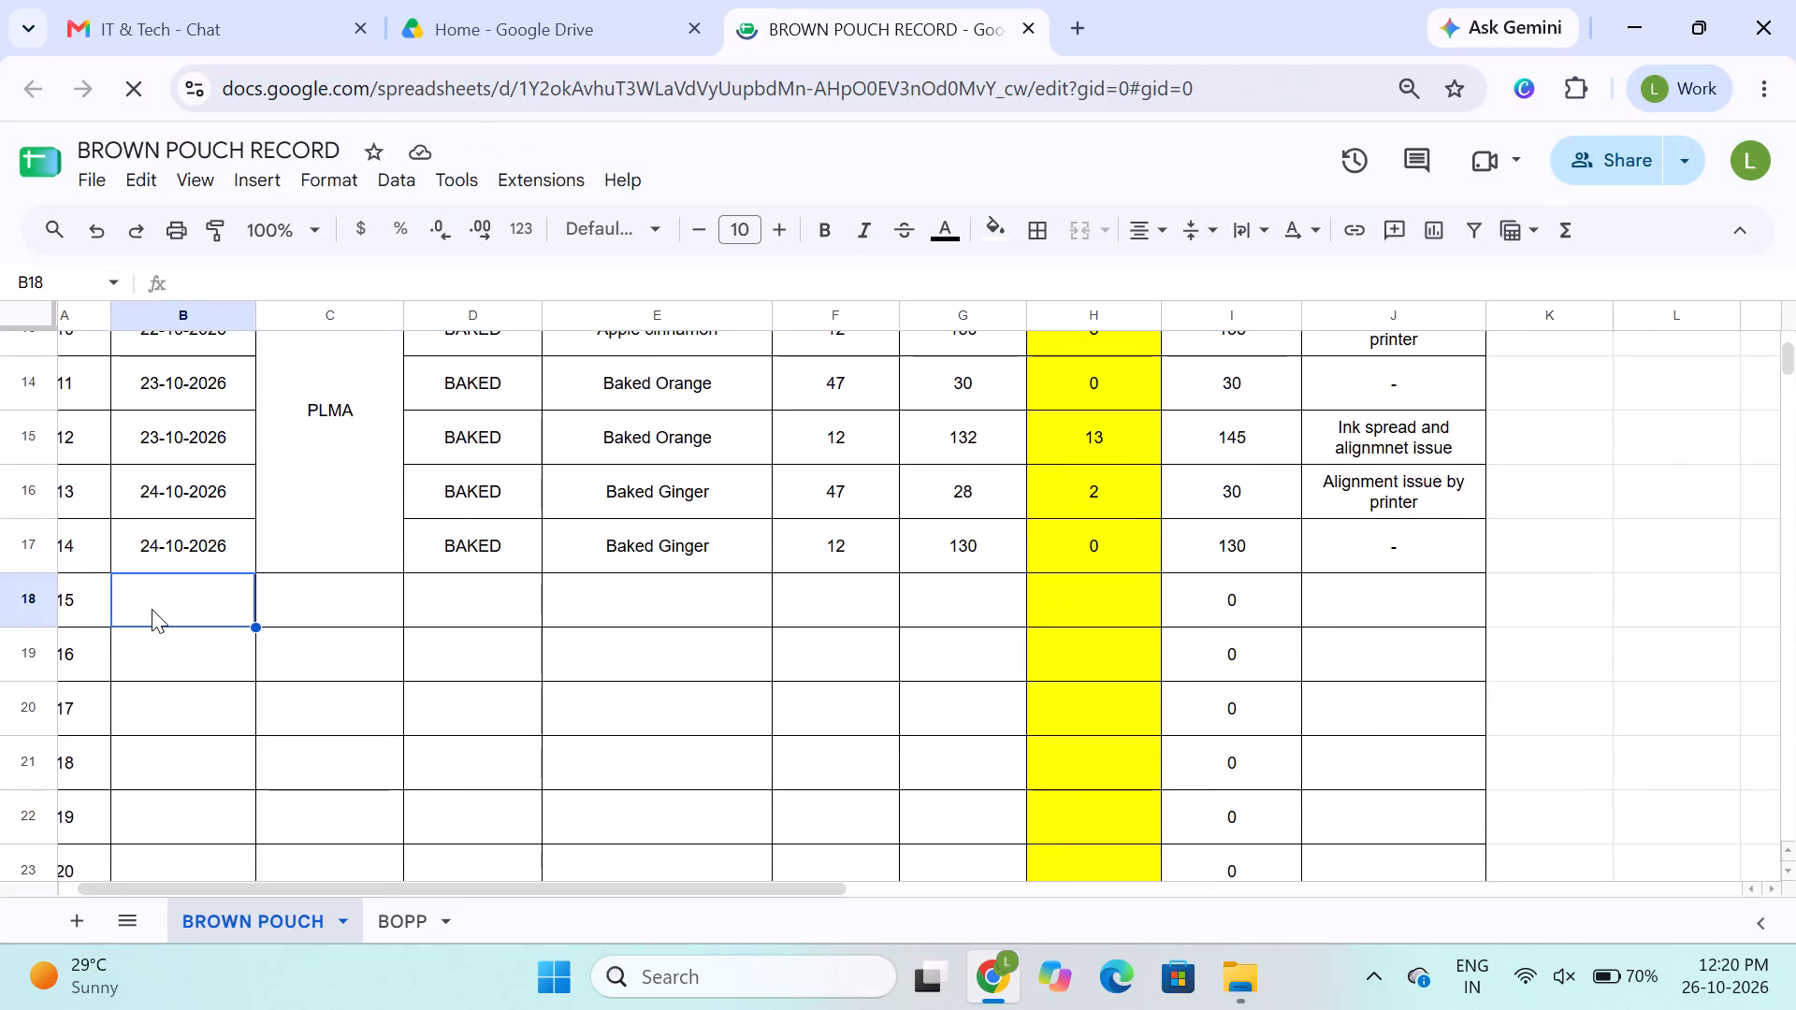
type("26")
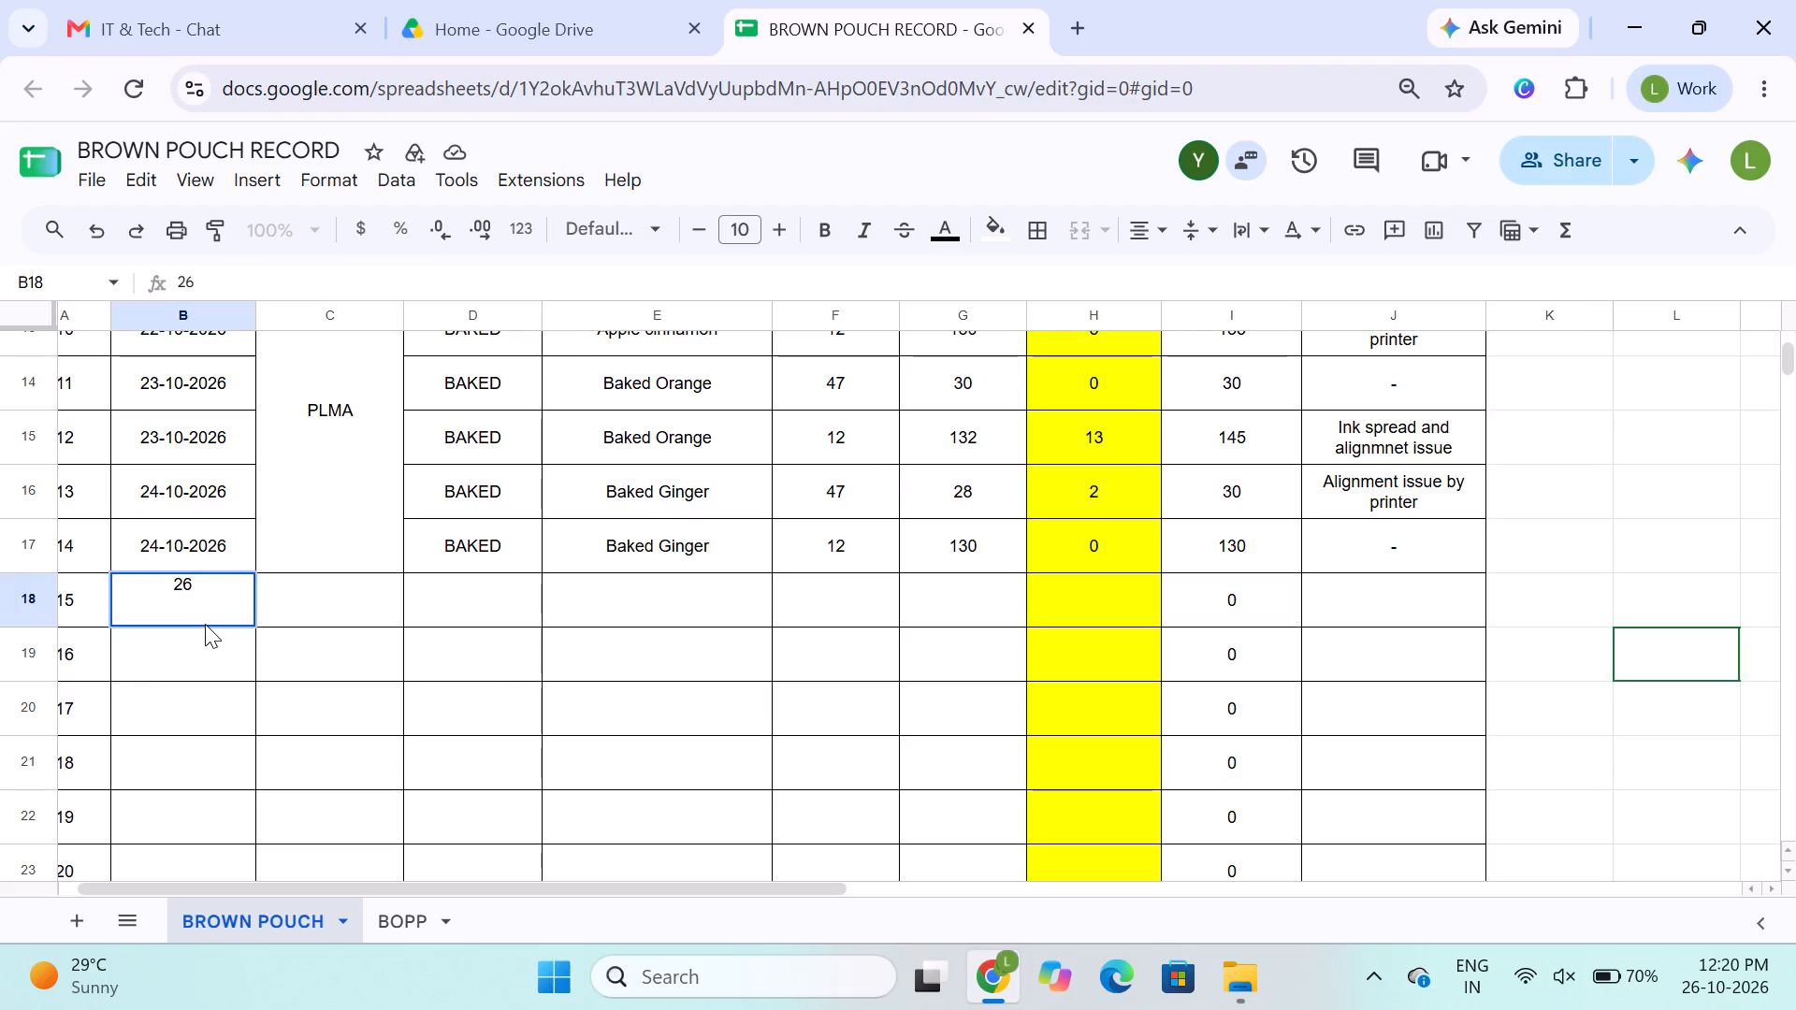
type("-10")
key("minus")
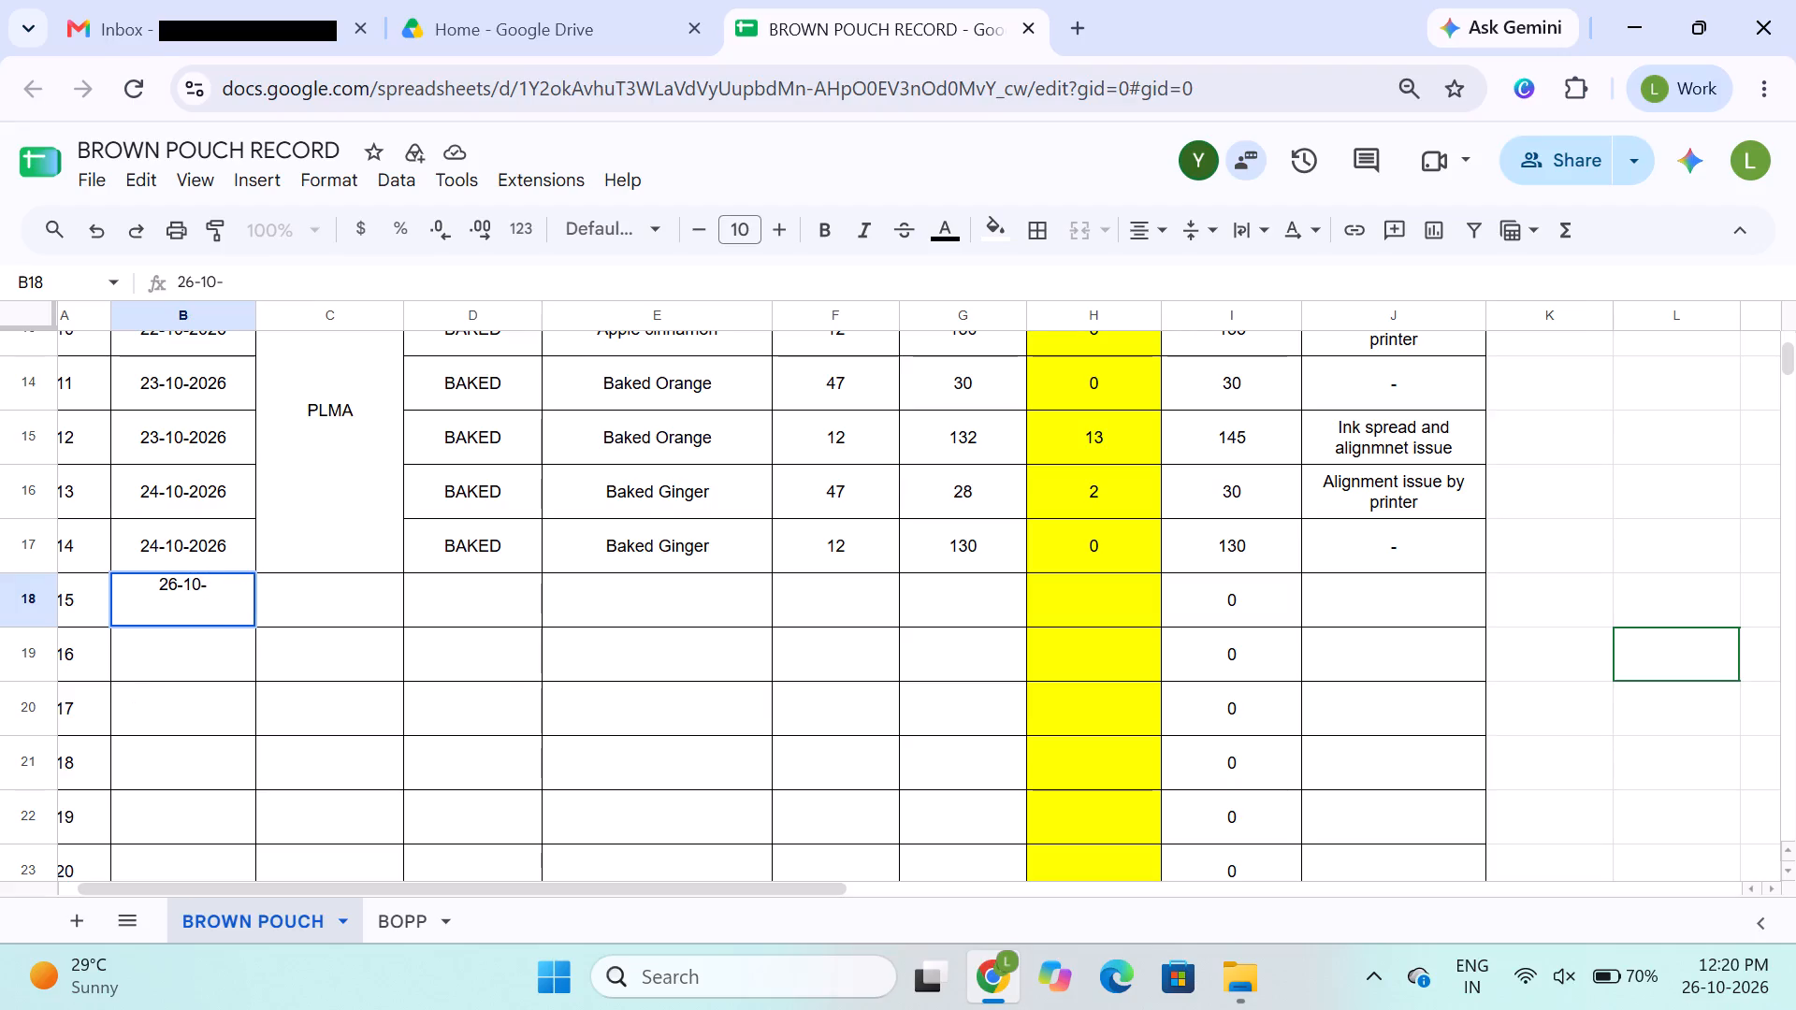
key("2")
type("026")
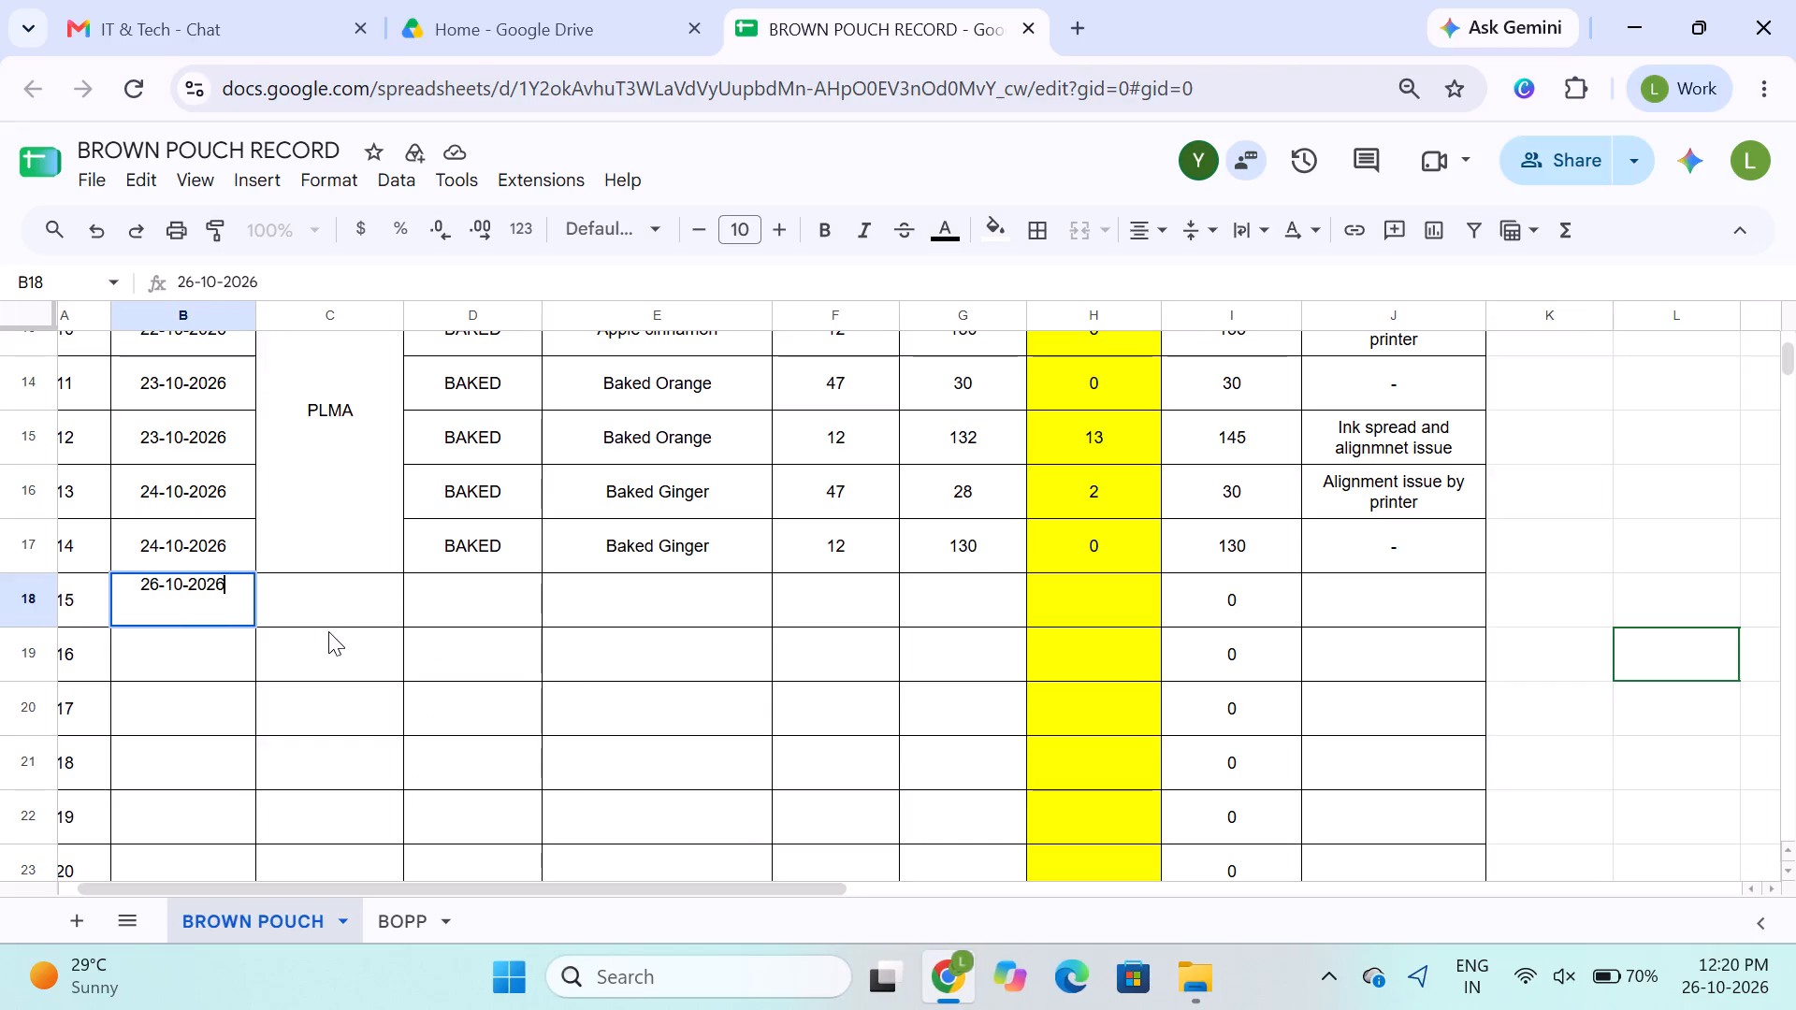
Enter NPD as the KIT Name for record no. 15.
left_click(323, 620)
type("npd")
key("BackSpace")
key("BackSpace")
key("BackSpace")
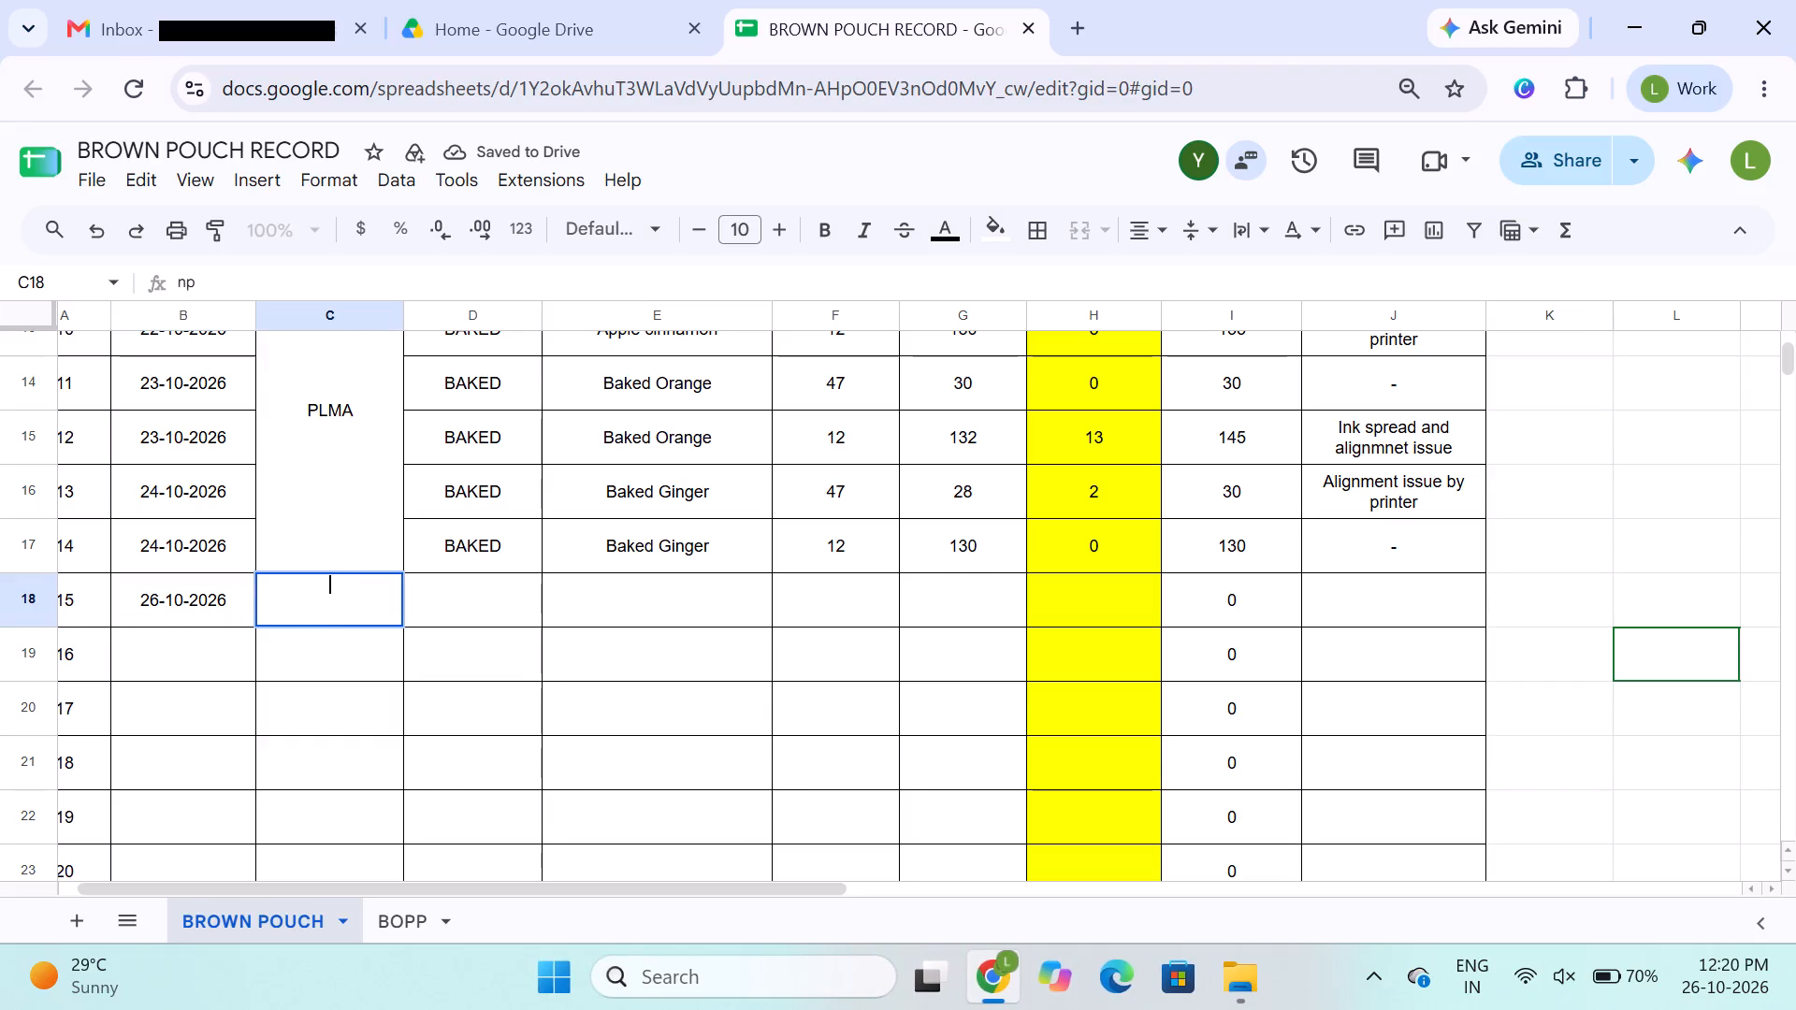
type("NPD")
left_click(450, 607)
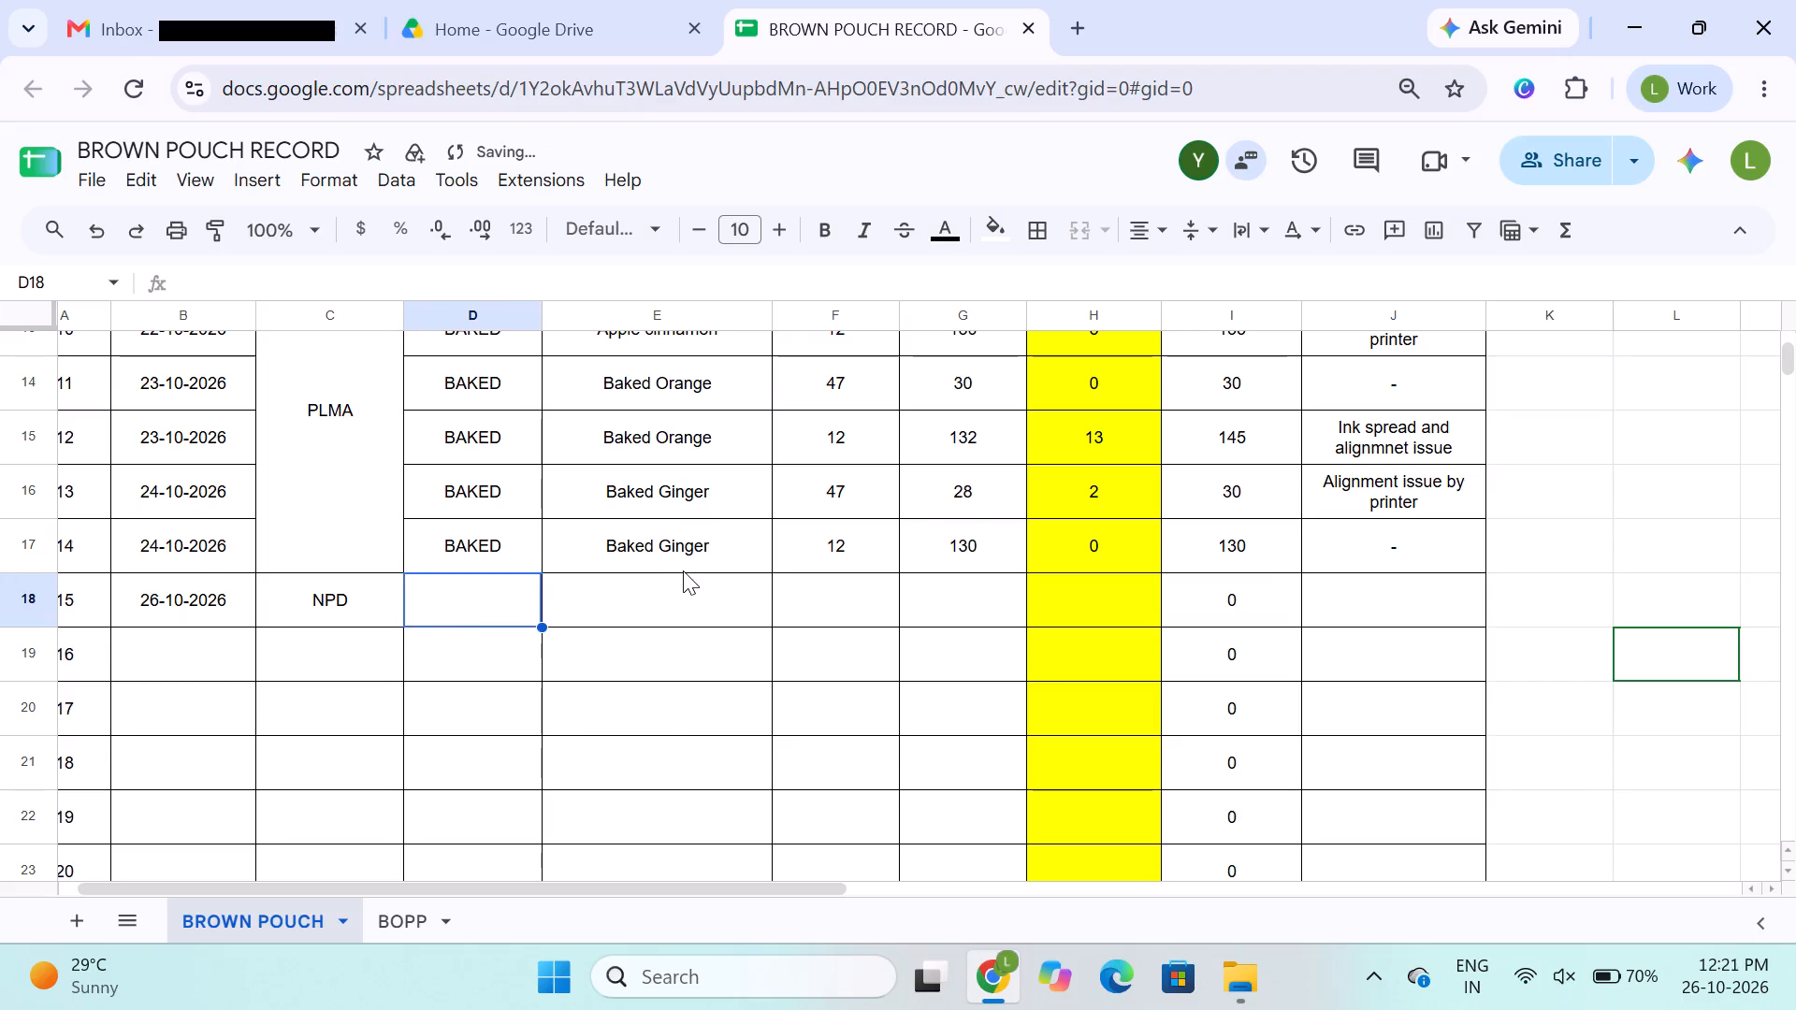
left_click(683, 570)
left_click(667, 600)
left_click(862, 613)
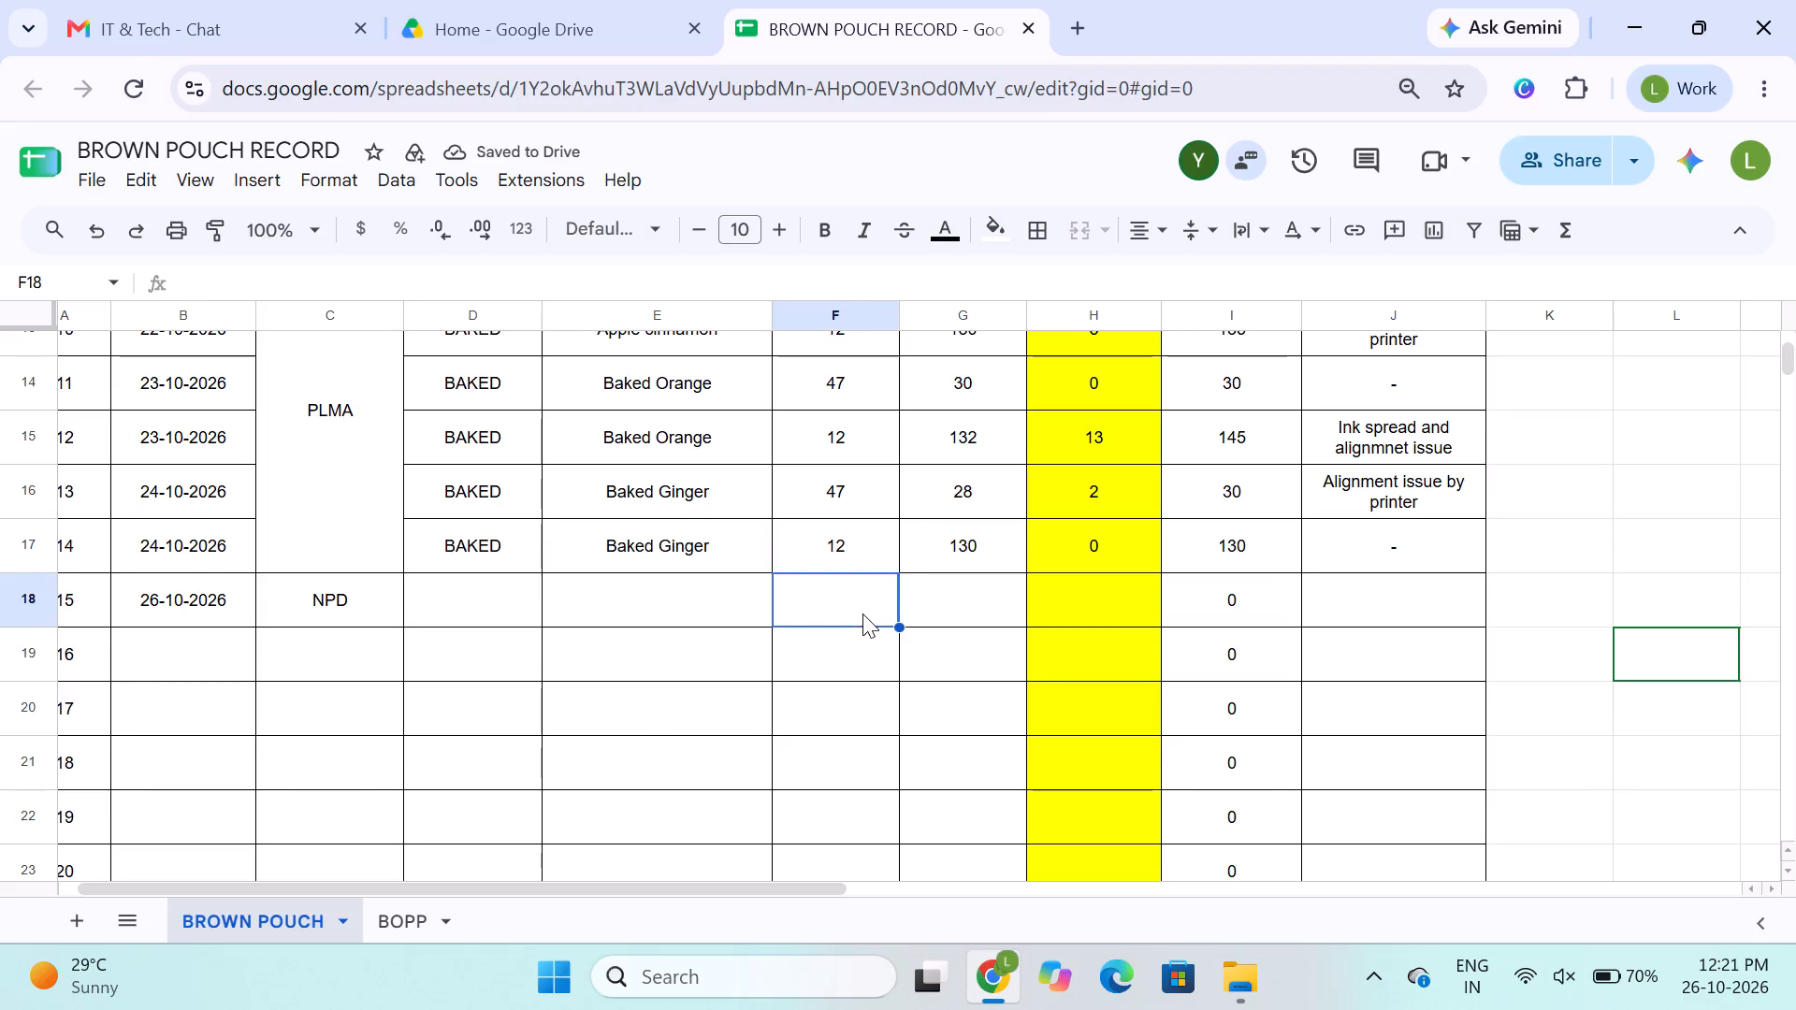
Open the Granolla and filled bar Back Nutrition Panel (1) PDF from Downloads and examine the nutrition panels on both pages.
left_click(1230, 983)
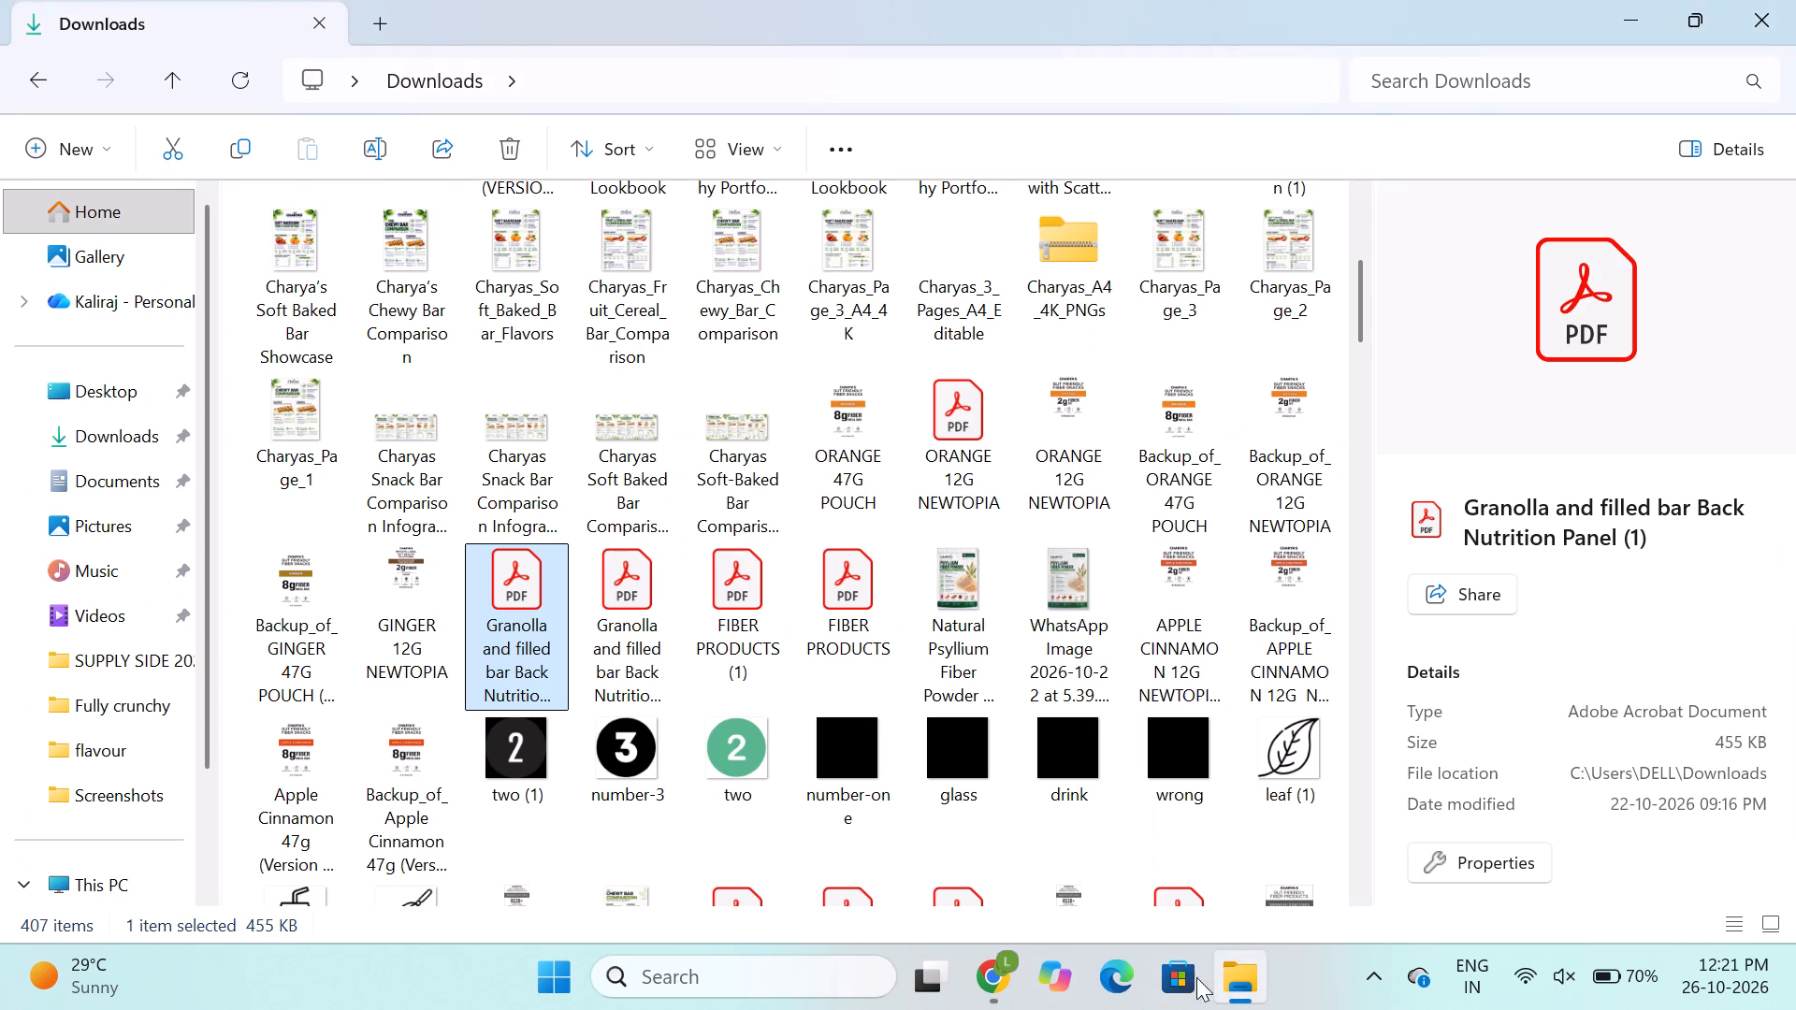
double_click(516, 656)
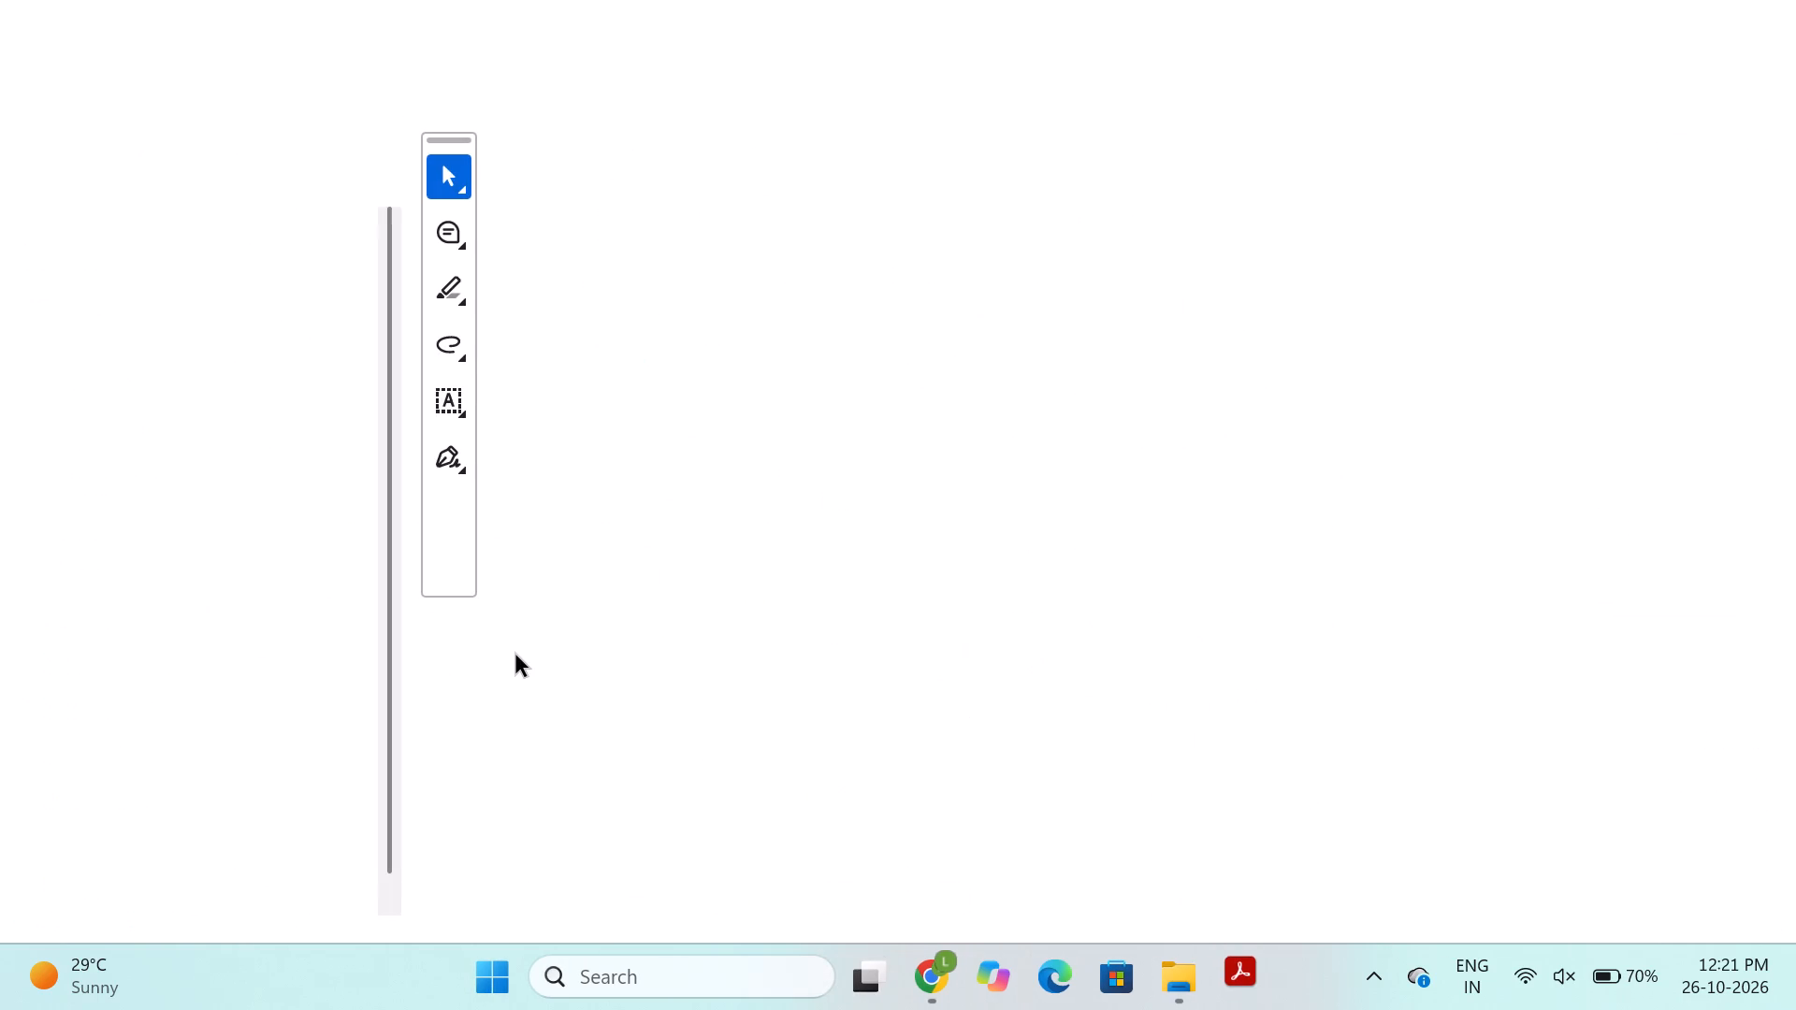
scroll(1158, 506, "down", 1)
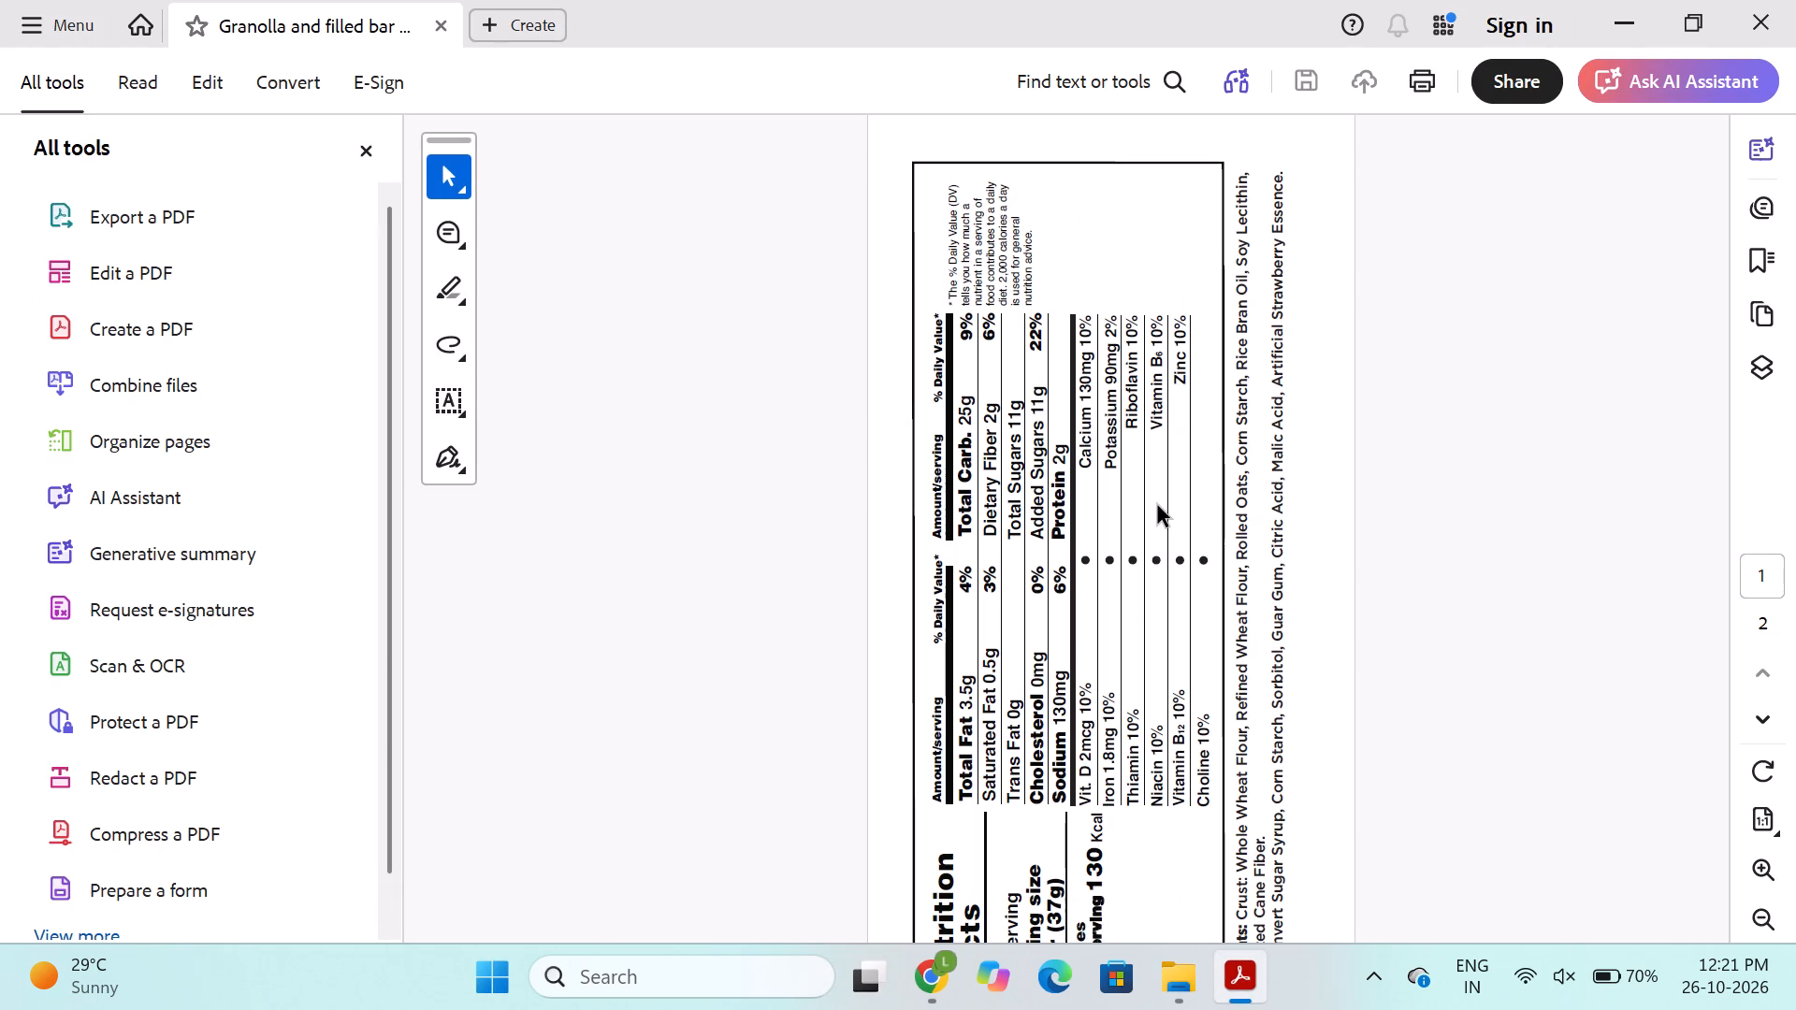
scroll(1158, 506, "down", 2)
scroll(1092, 649, "down", 2)
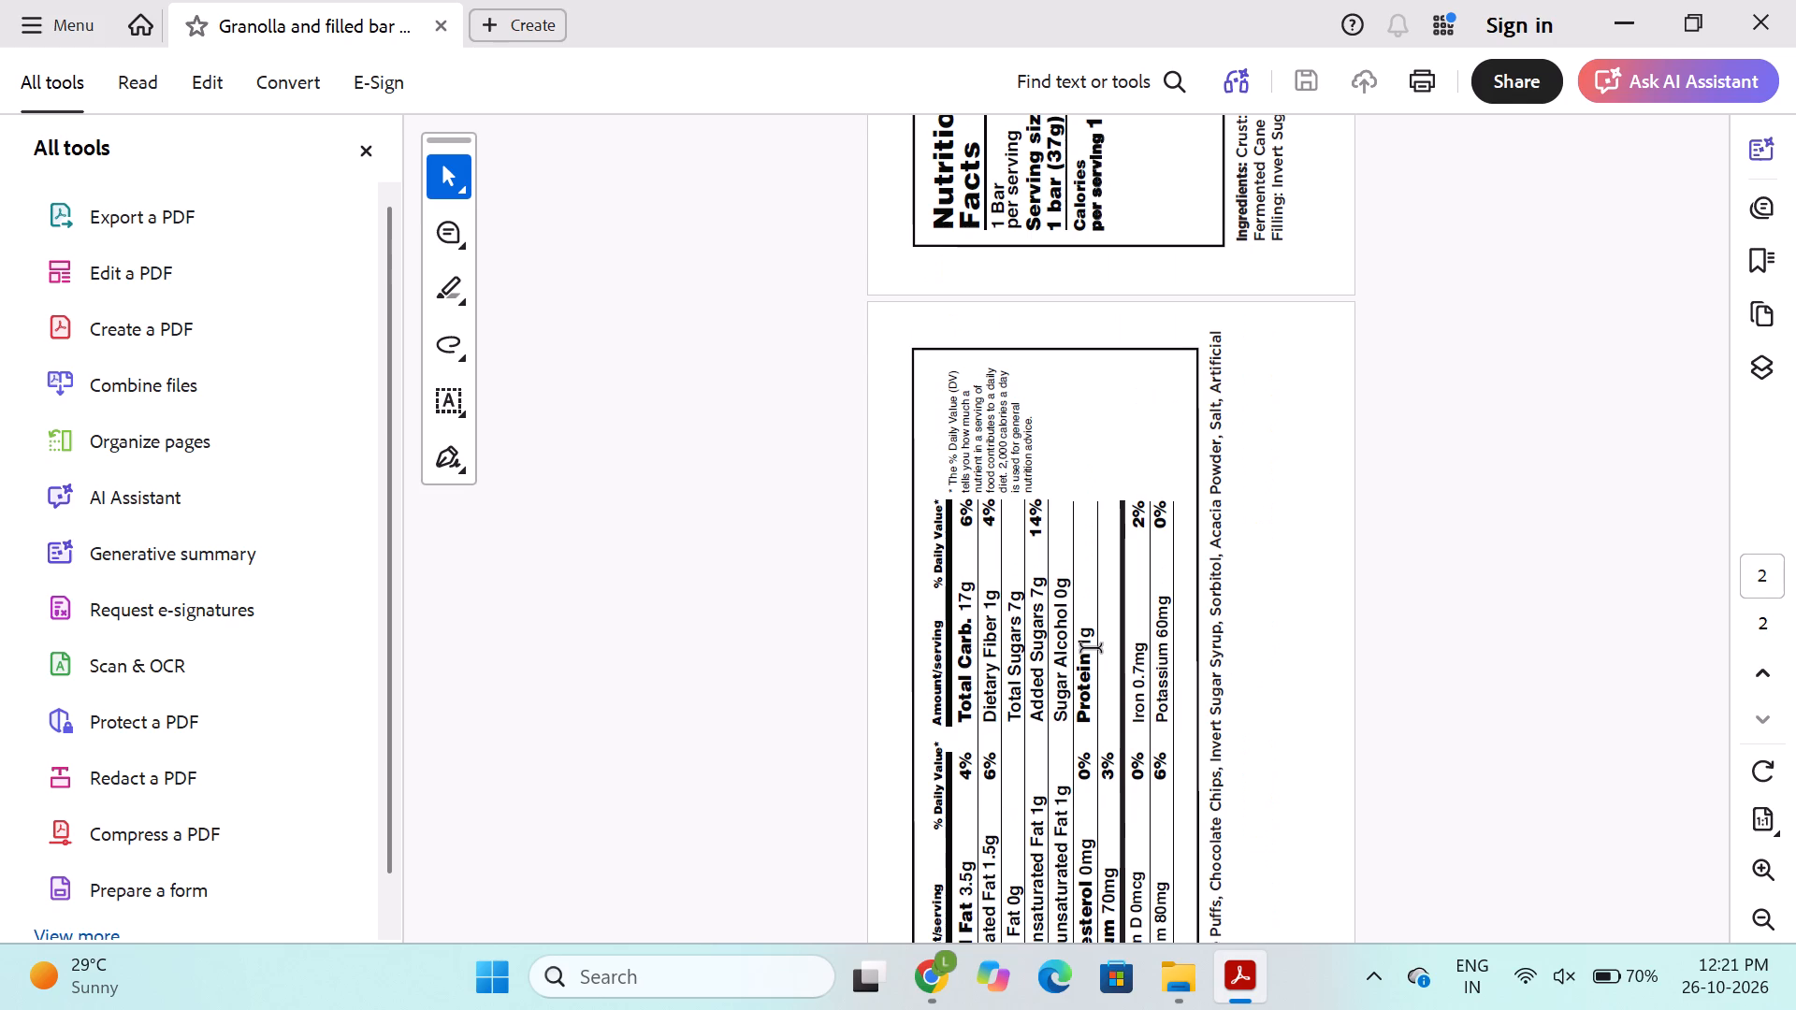
scroll(1092, 649, "up", 1)
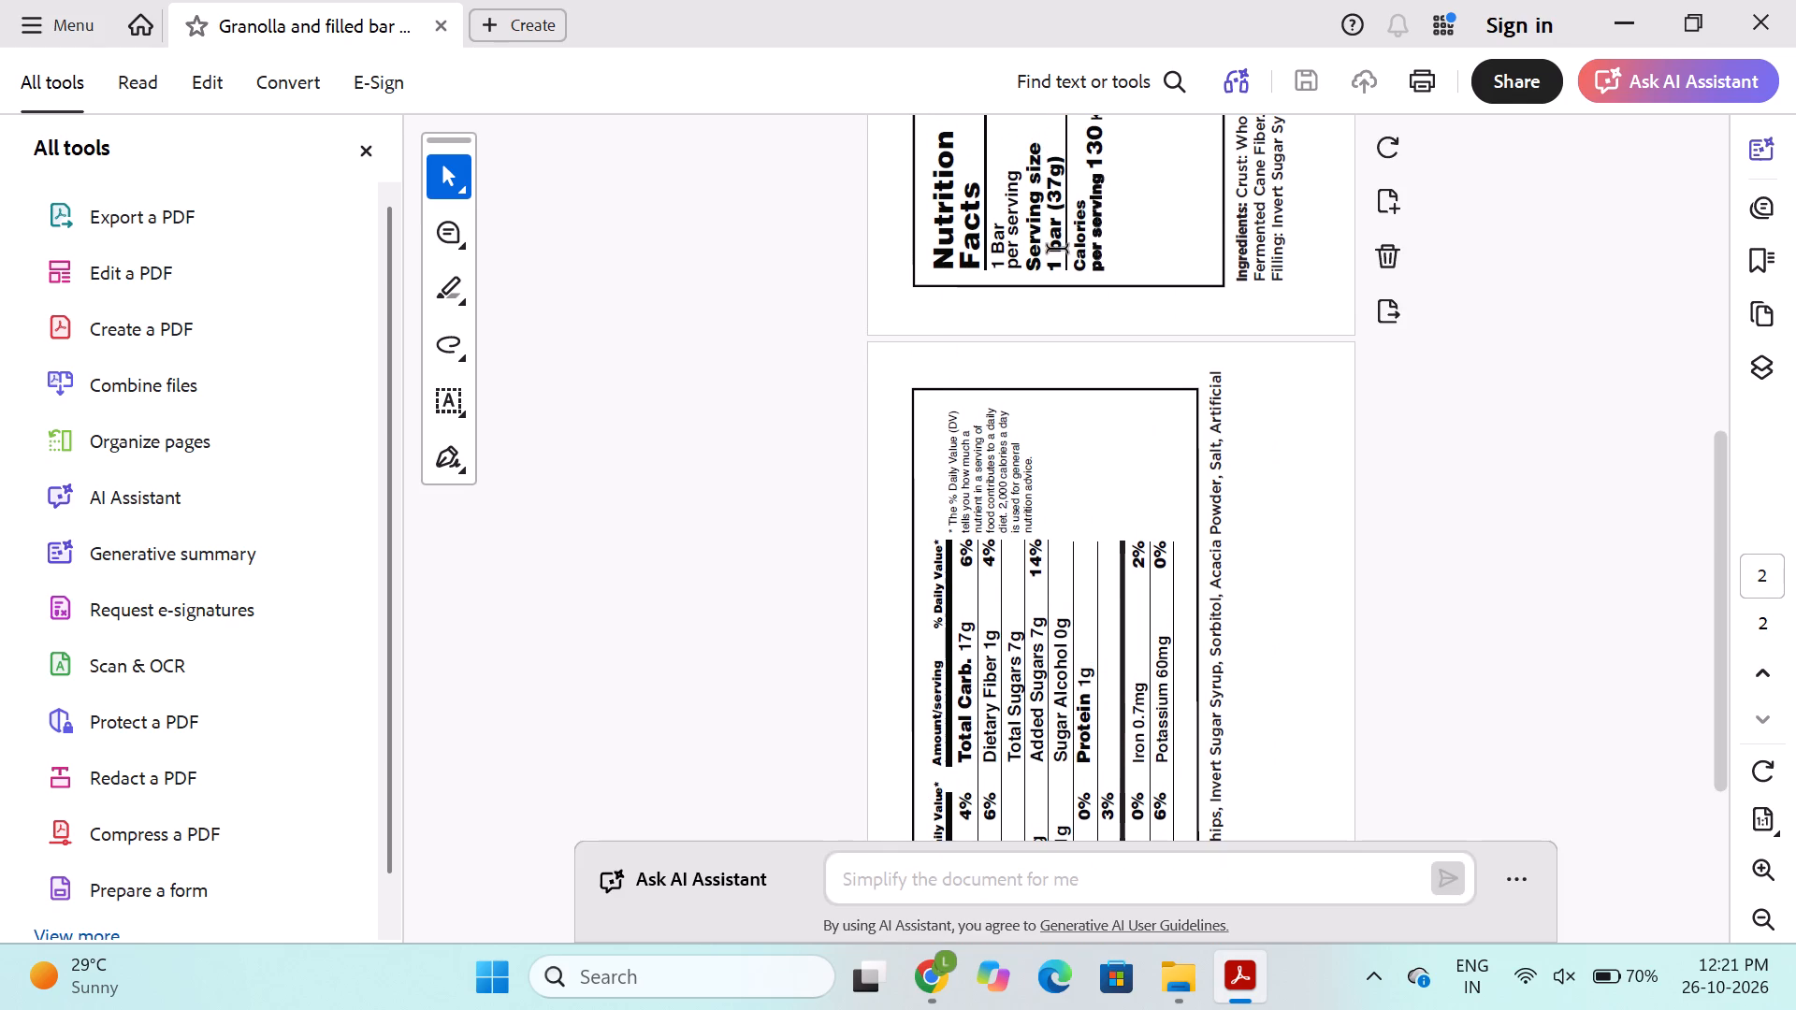
scroll(1046, 397, "down", 2)
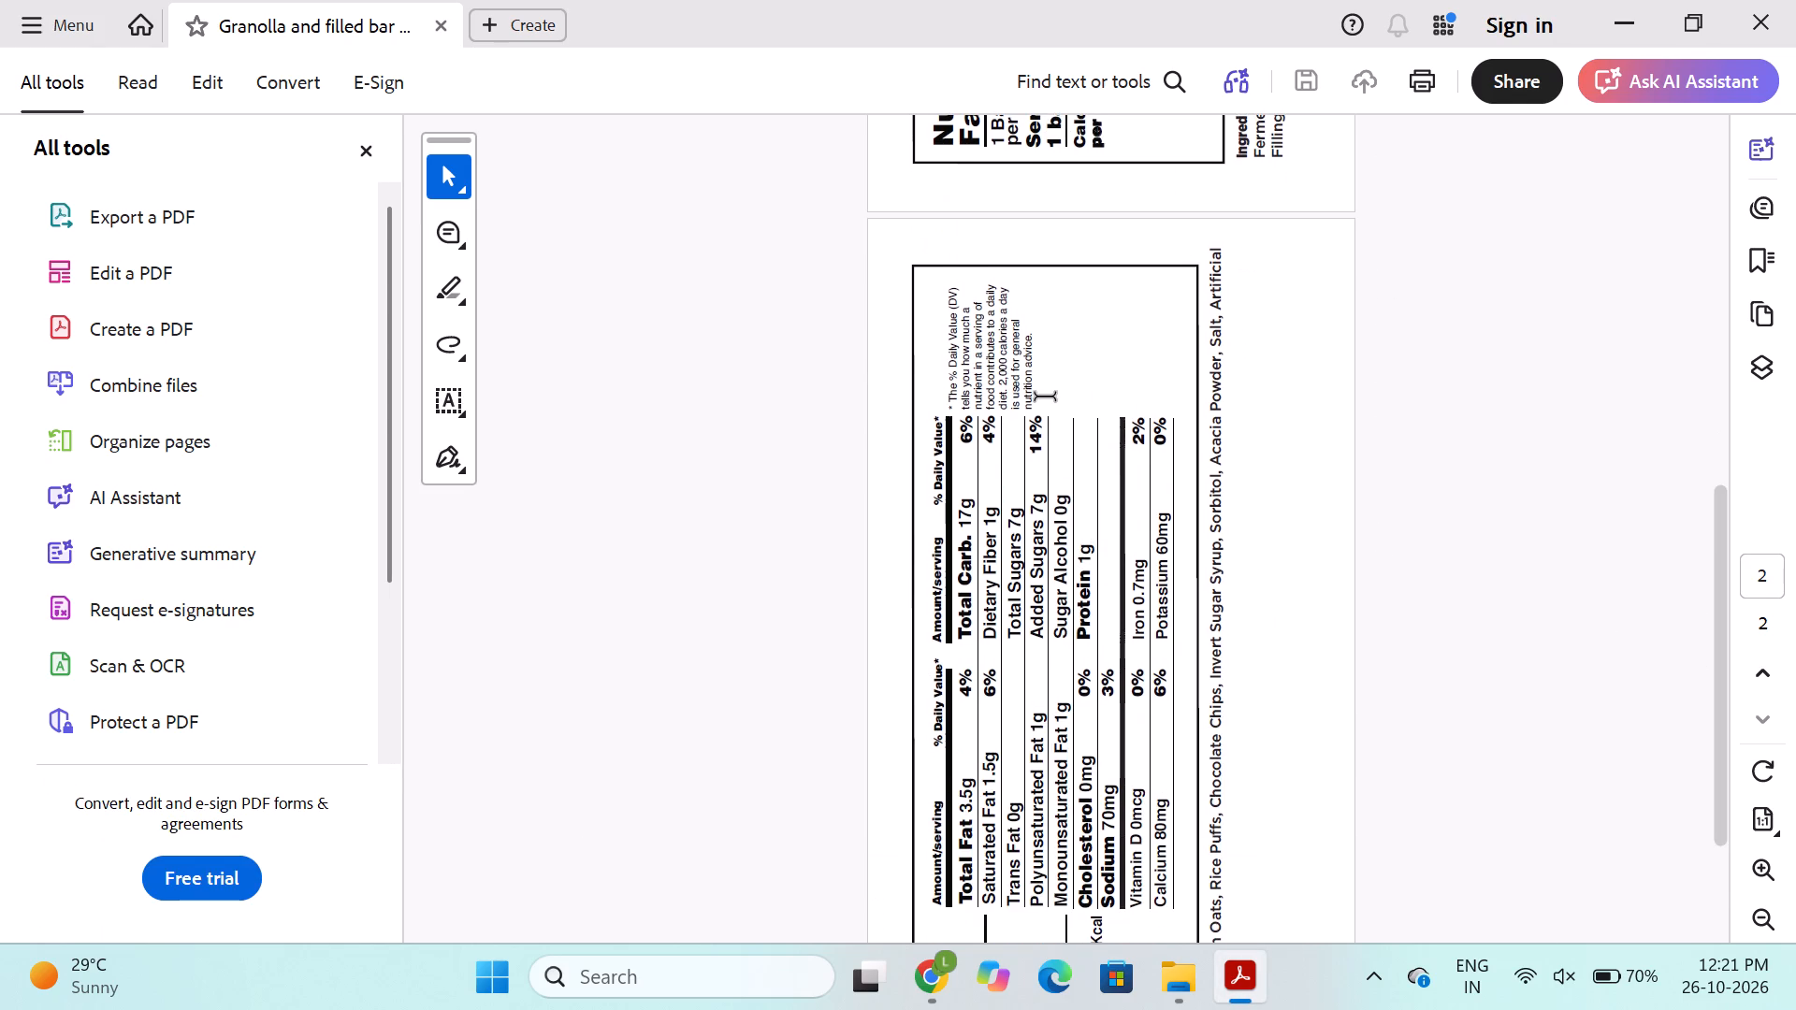
scroll(1046, 397, "down", 3)
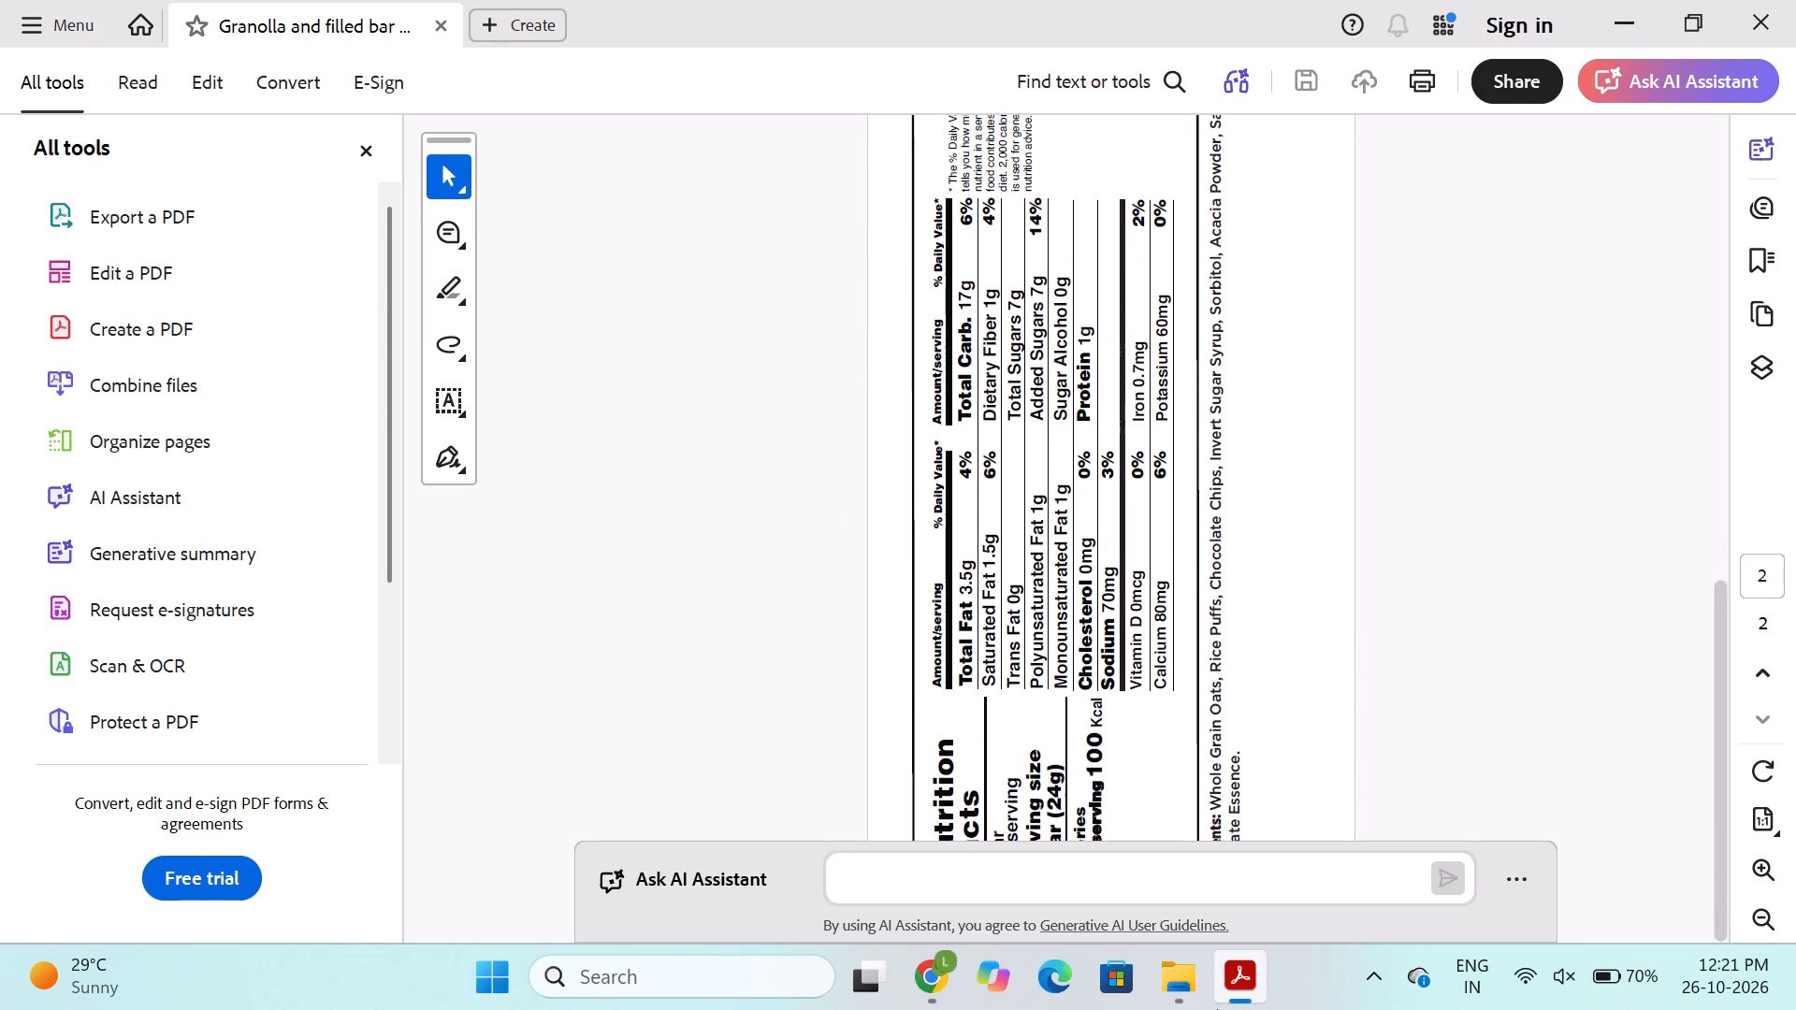
scroll(1166, 593, "down", 1)
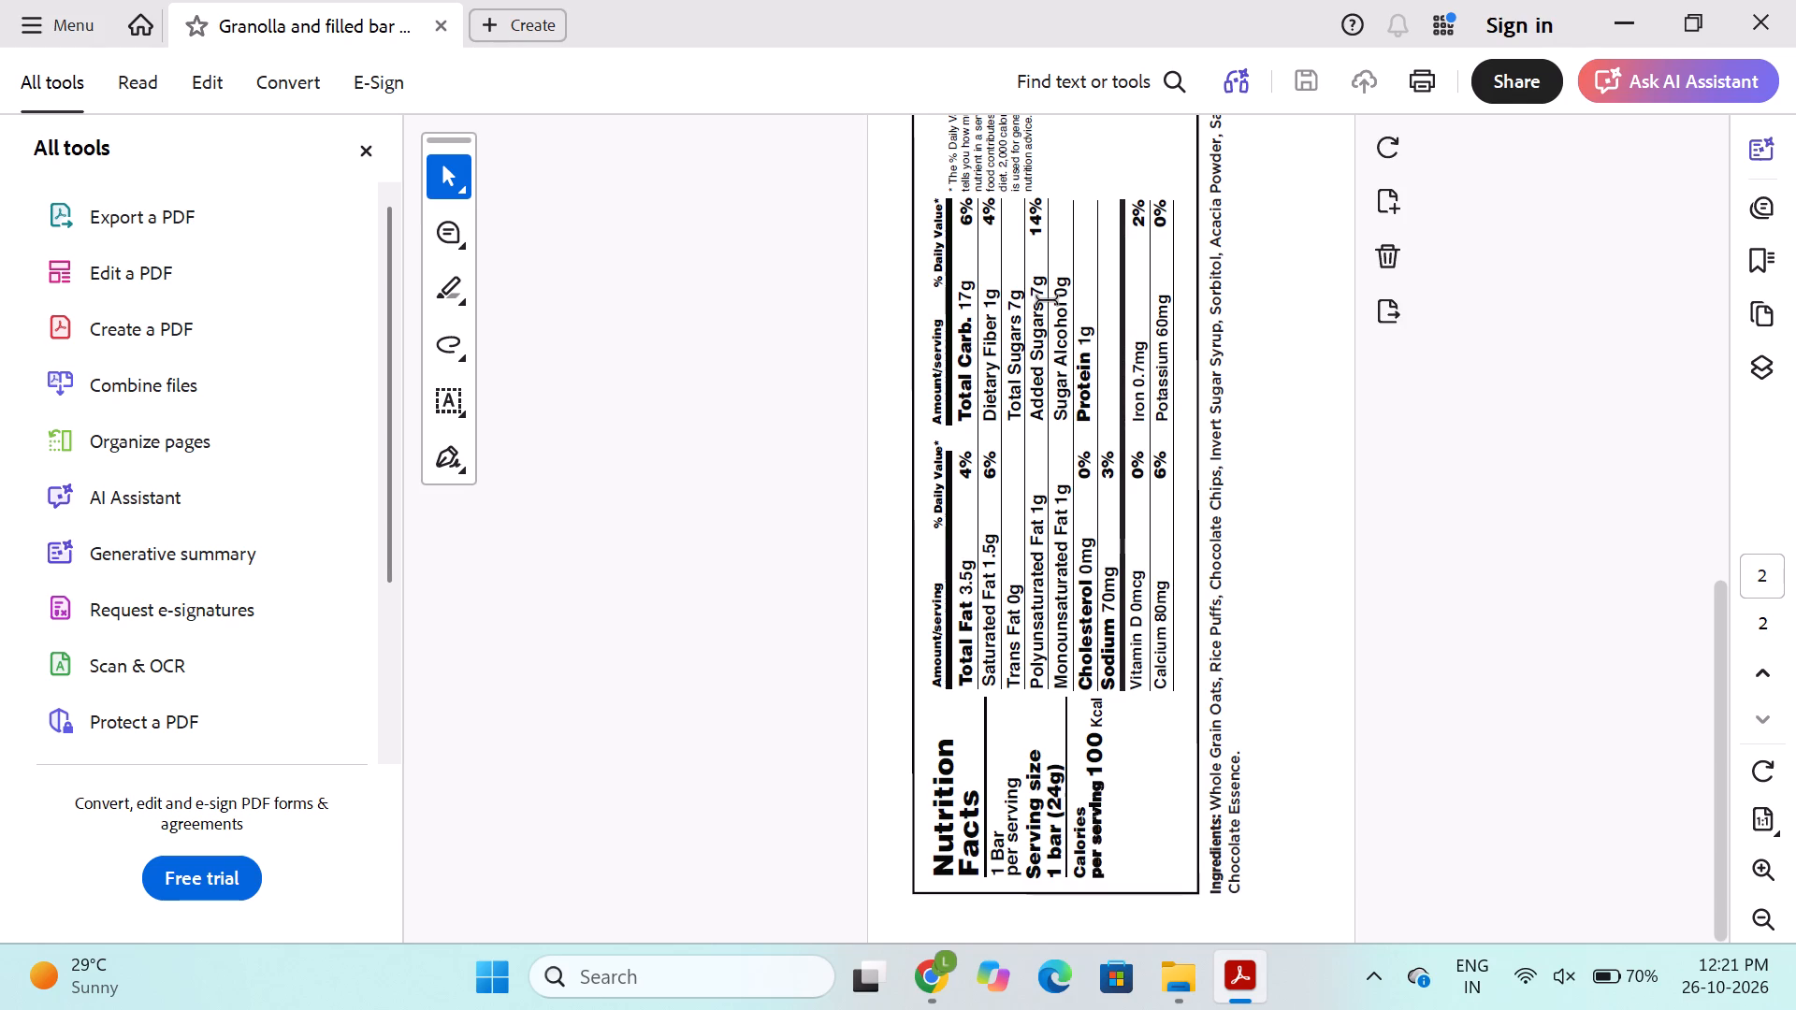
scroll(1048, 301, "up", 1)
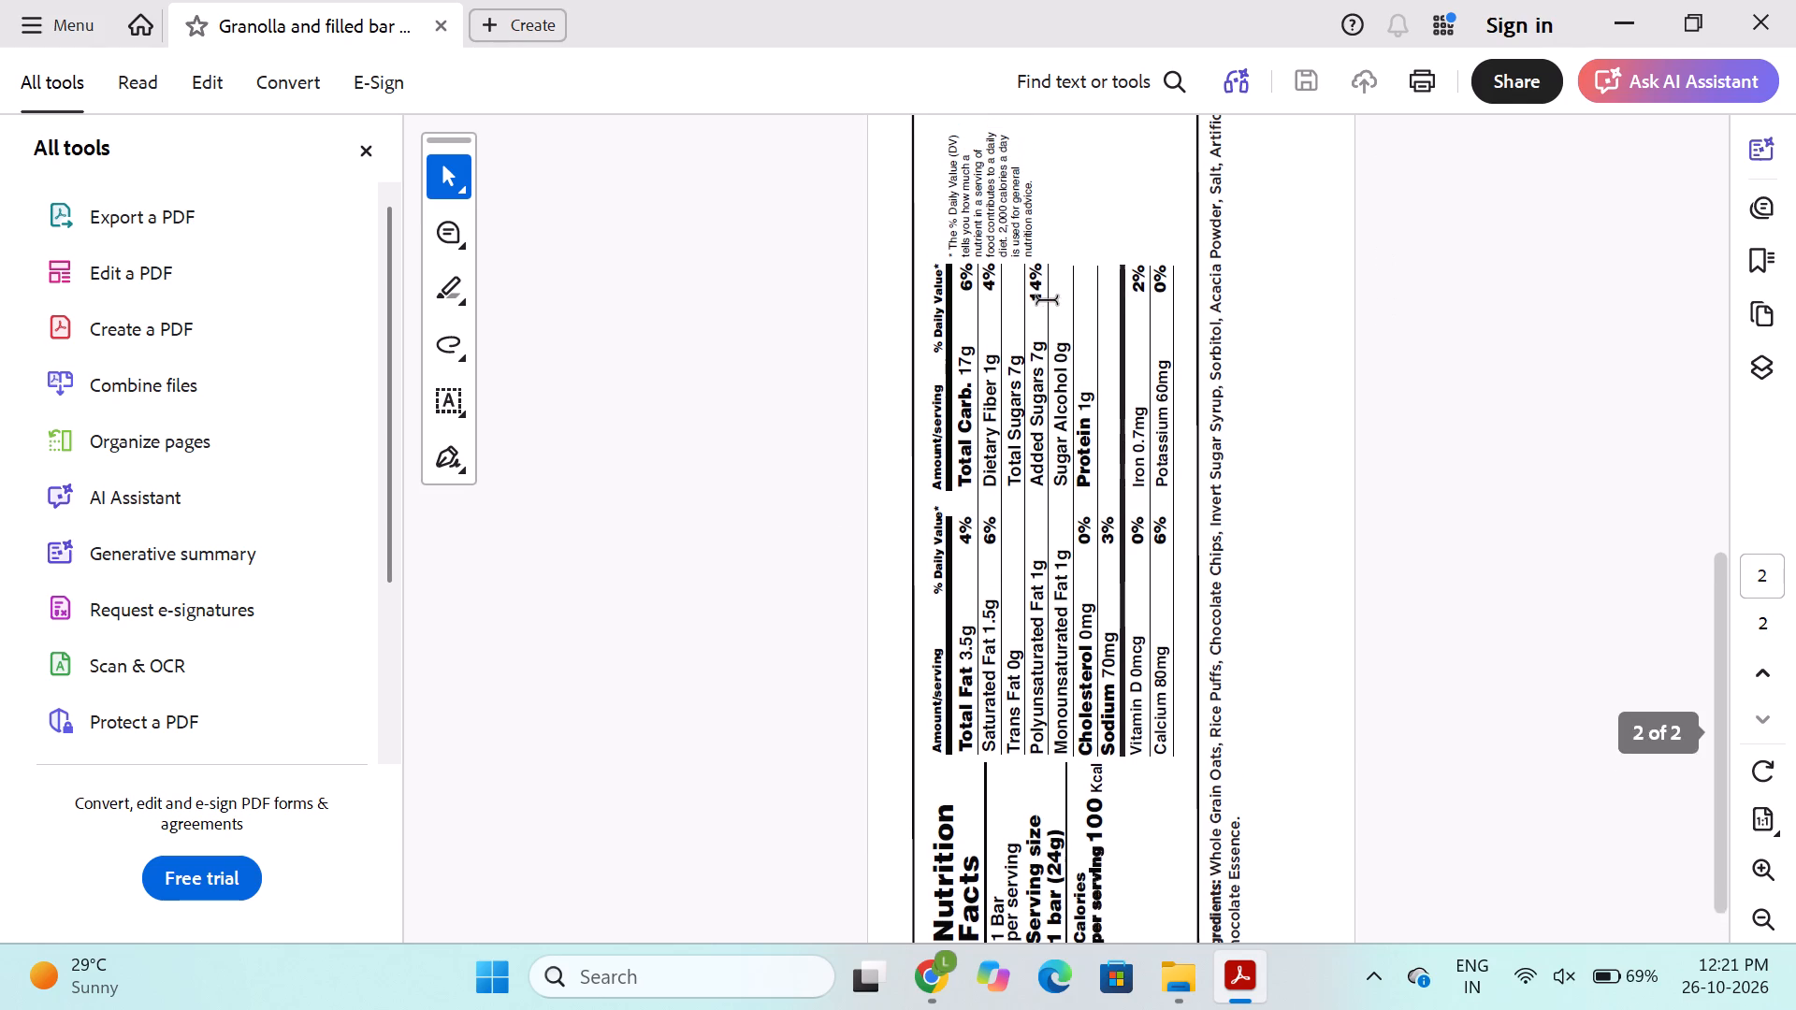
scroll(1048, 301, "up", 5)
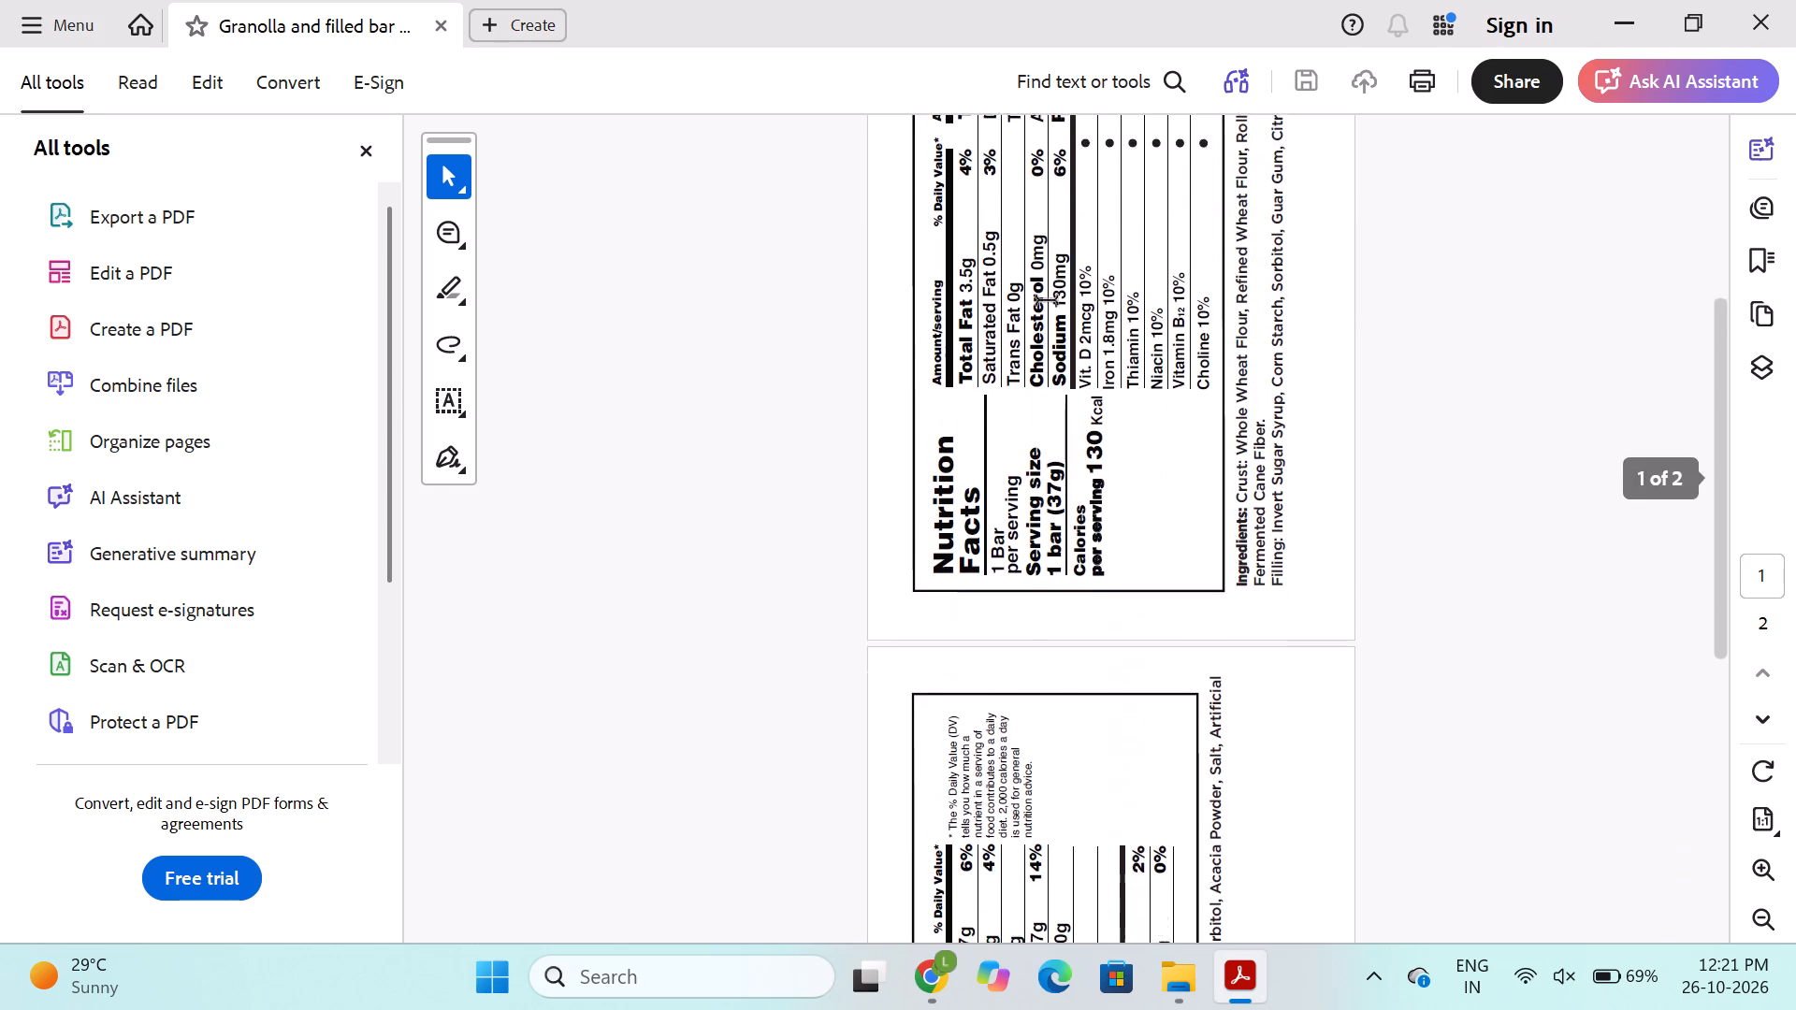
scroll(1048, 301, "up", 1)
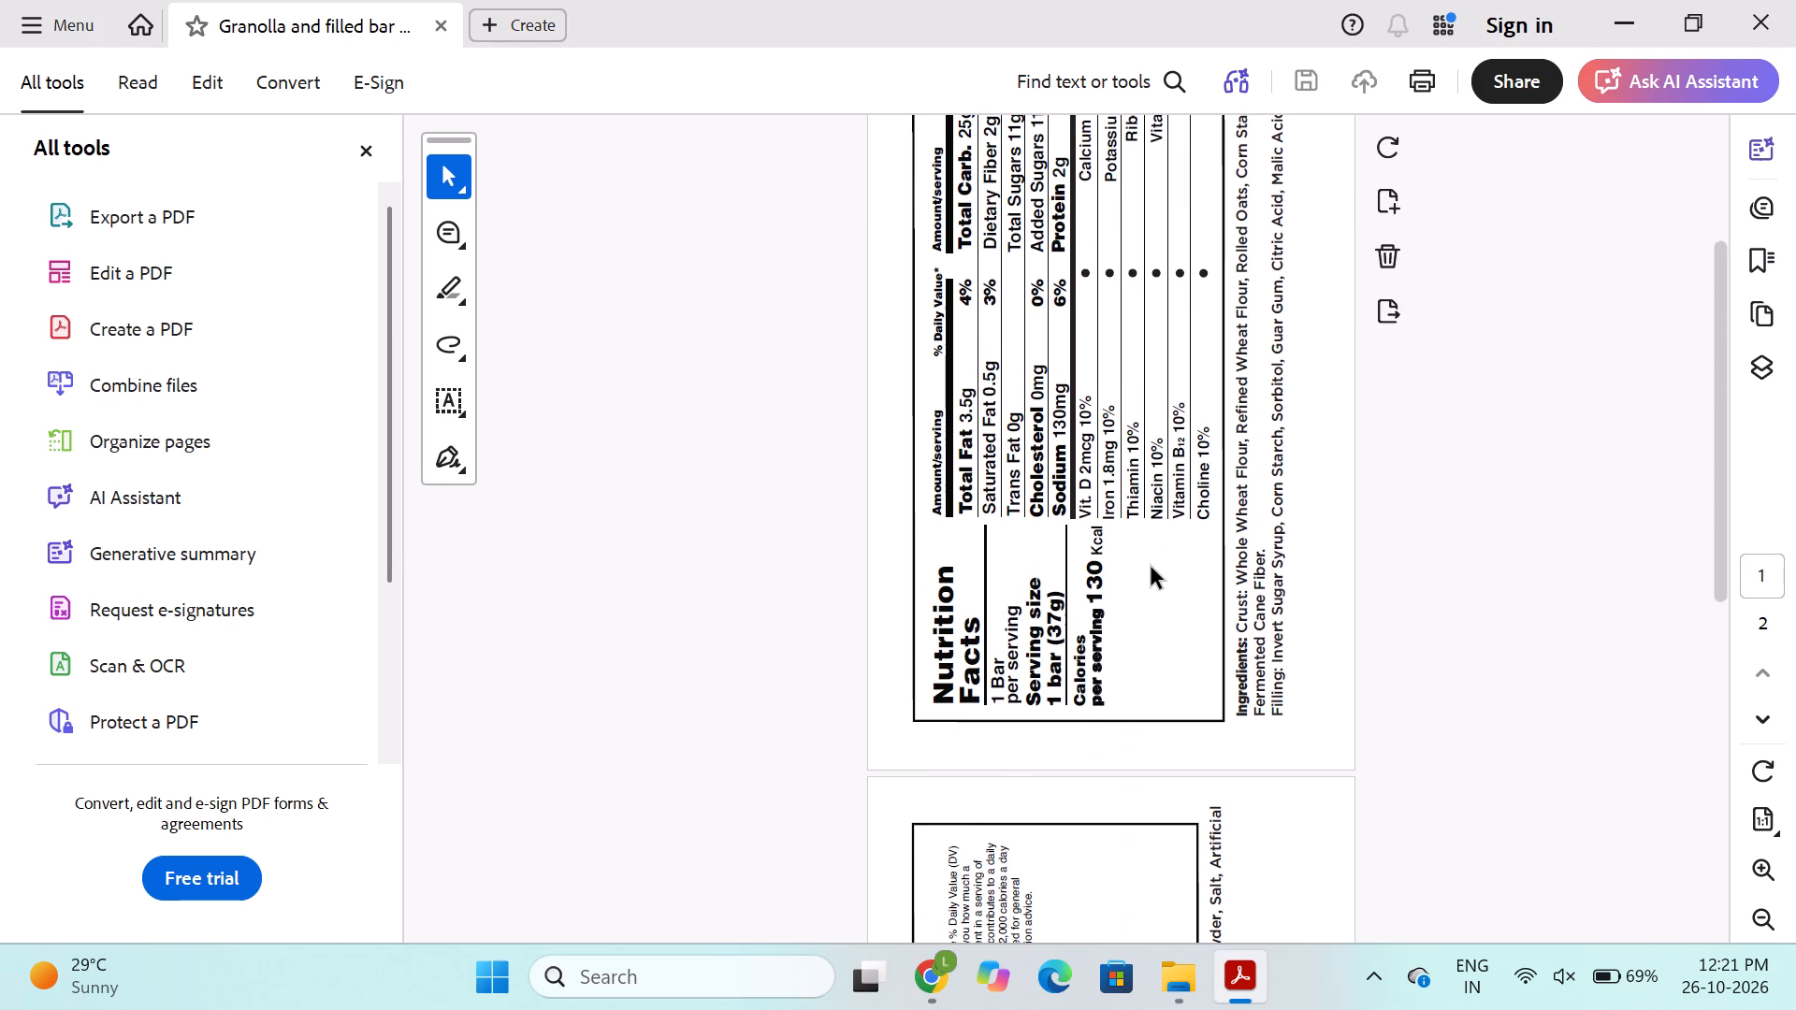
scroll(1151, 568, "up", 3)
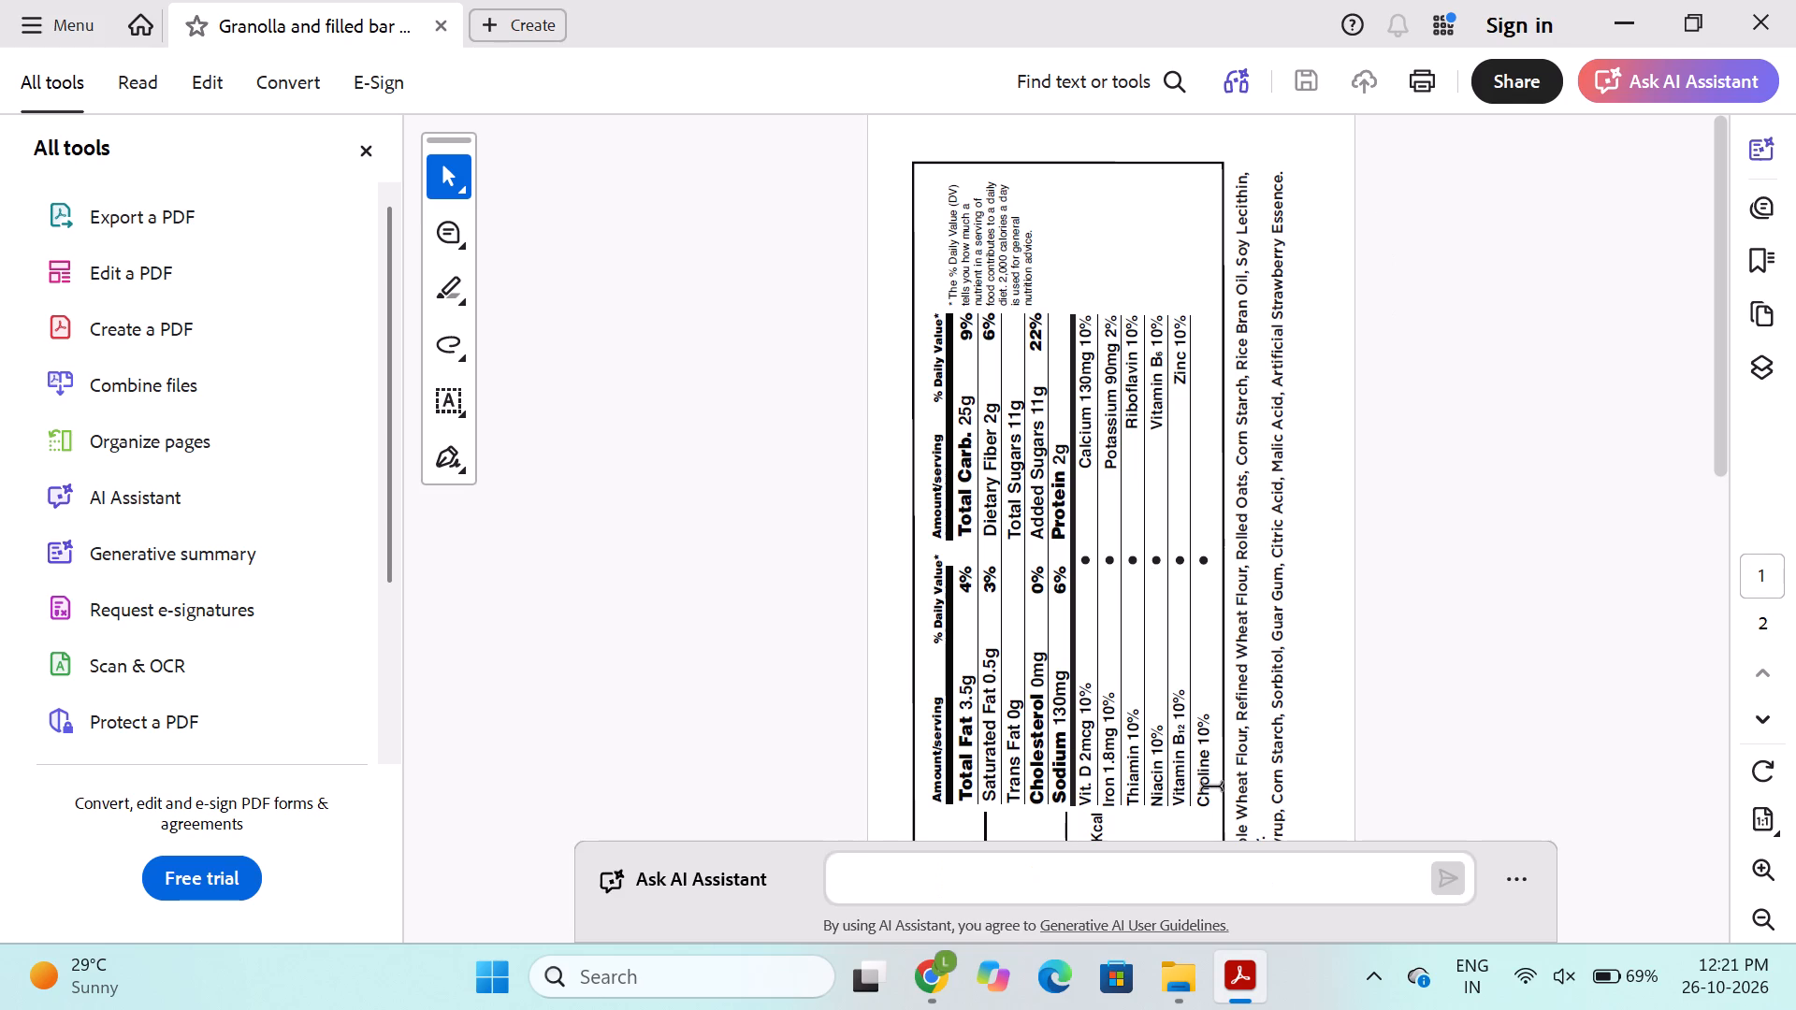
Switch back to the BROWN POUCH RECORD sheet in Chrome and review how the column headings and earlier entries are filled in.
left_click(1195, 988)
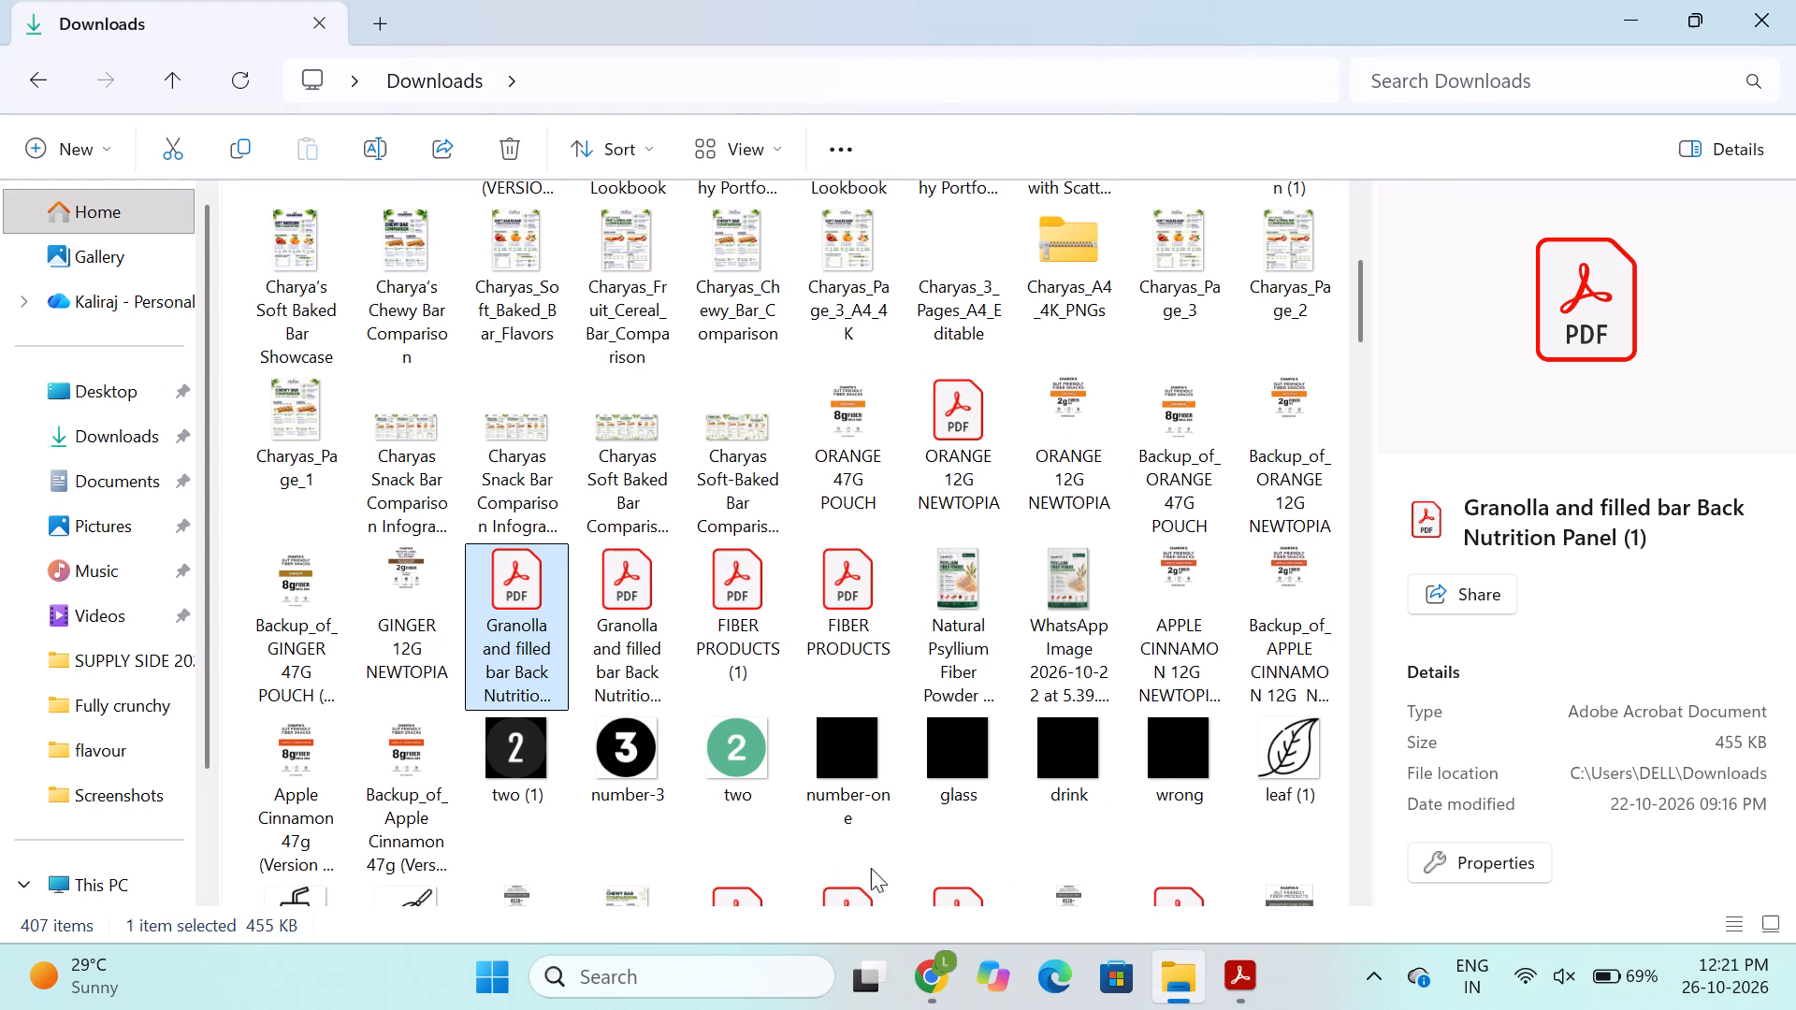
left_click(938, 995)
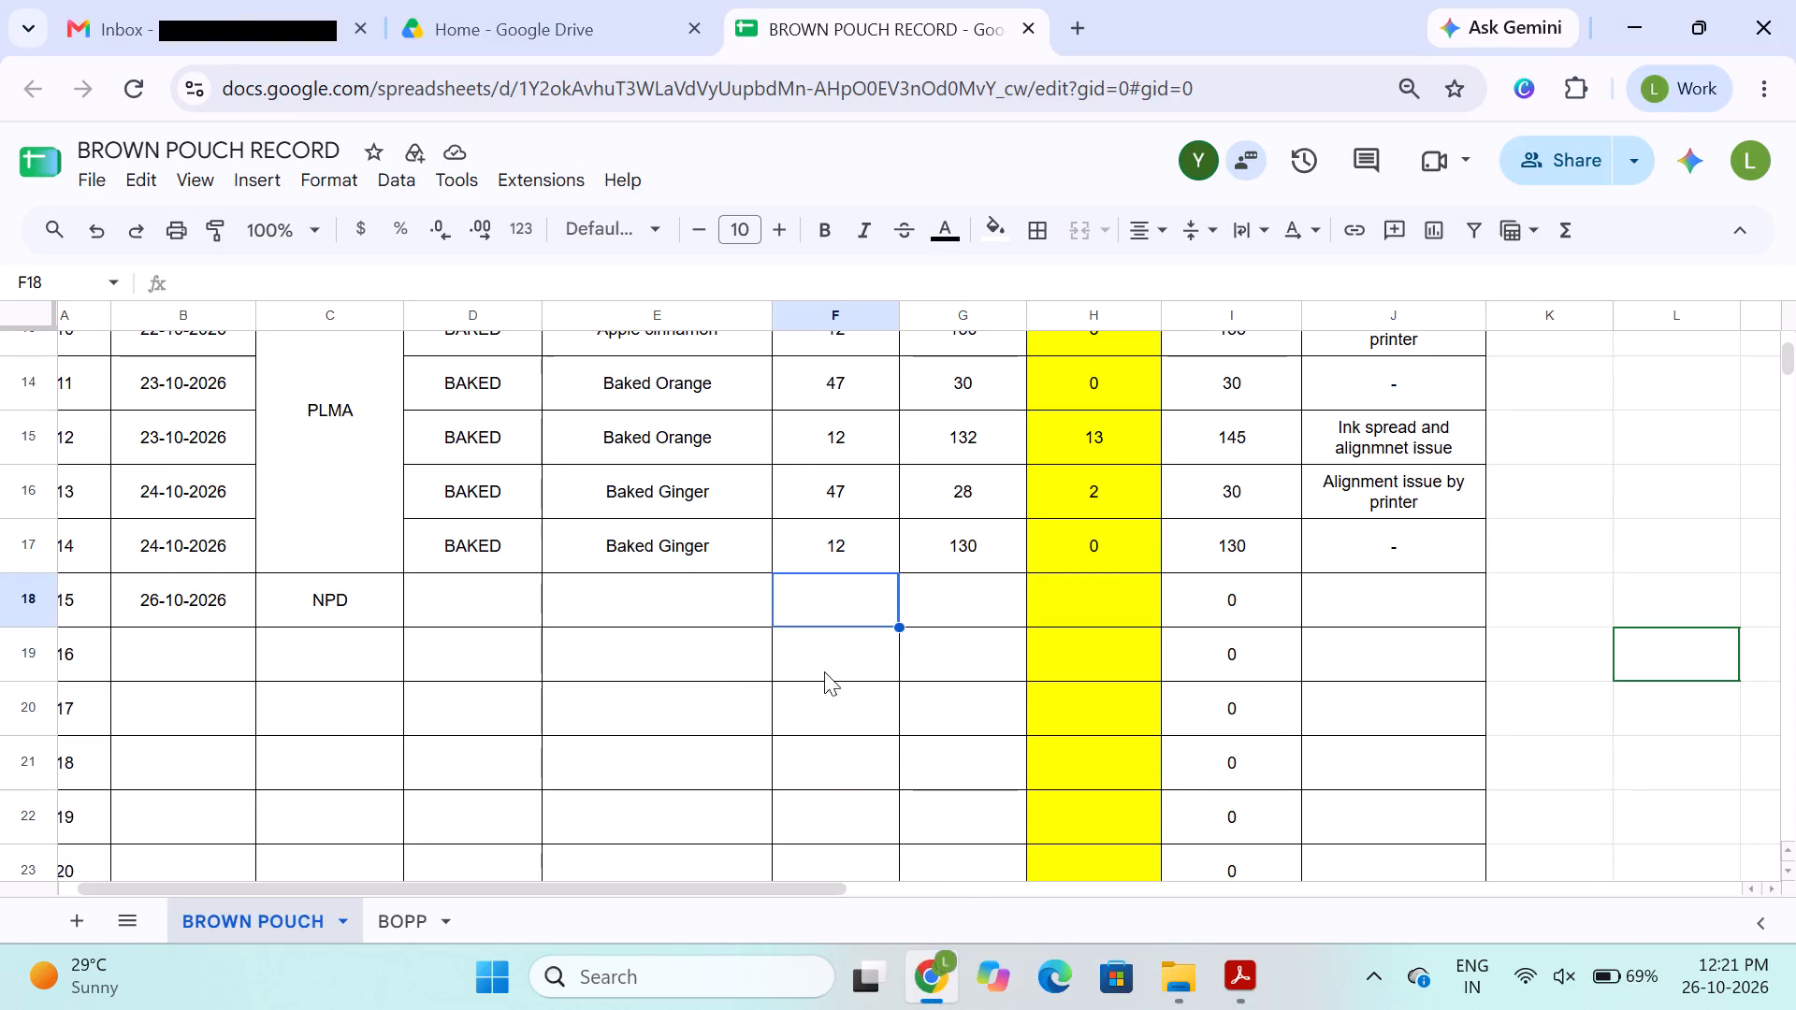
scroll(826, 639, "up", 3)
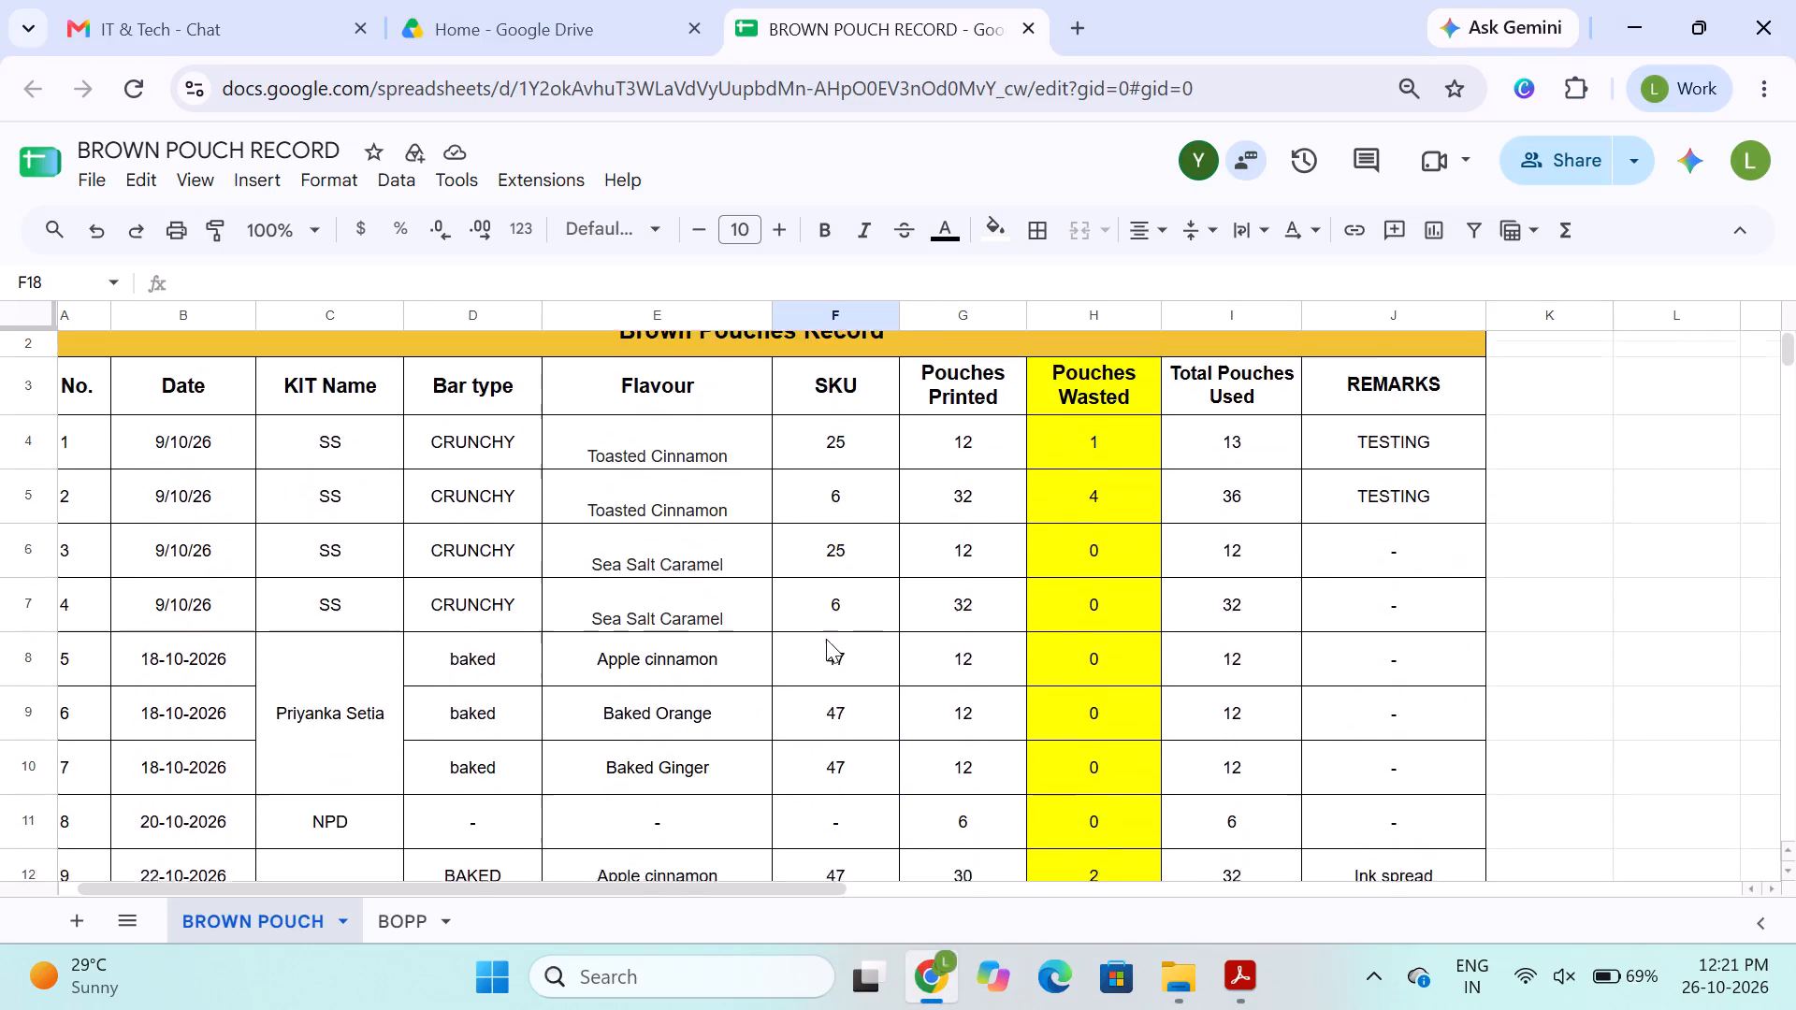
scroll(826, 639, "up", 1)
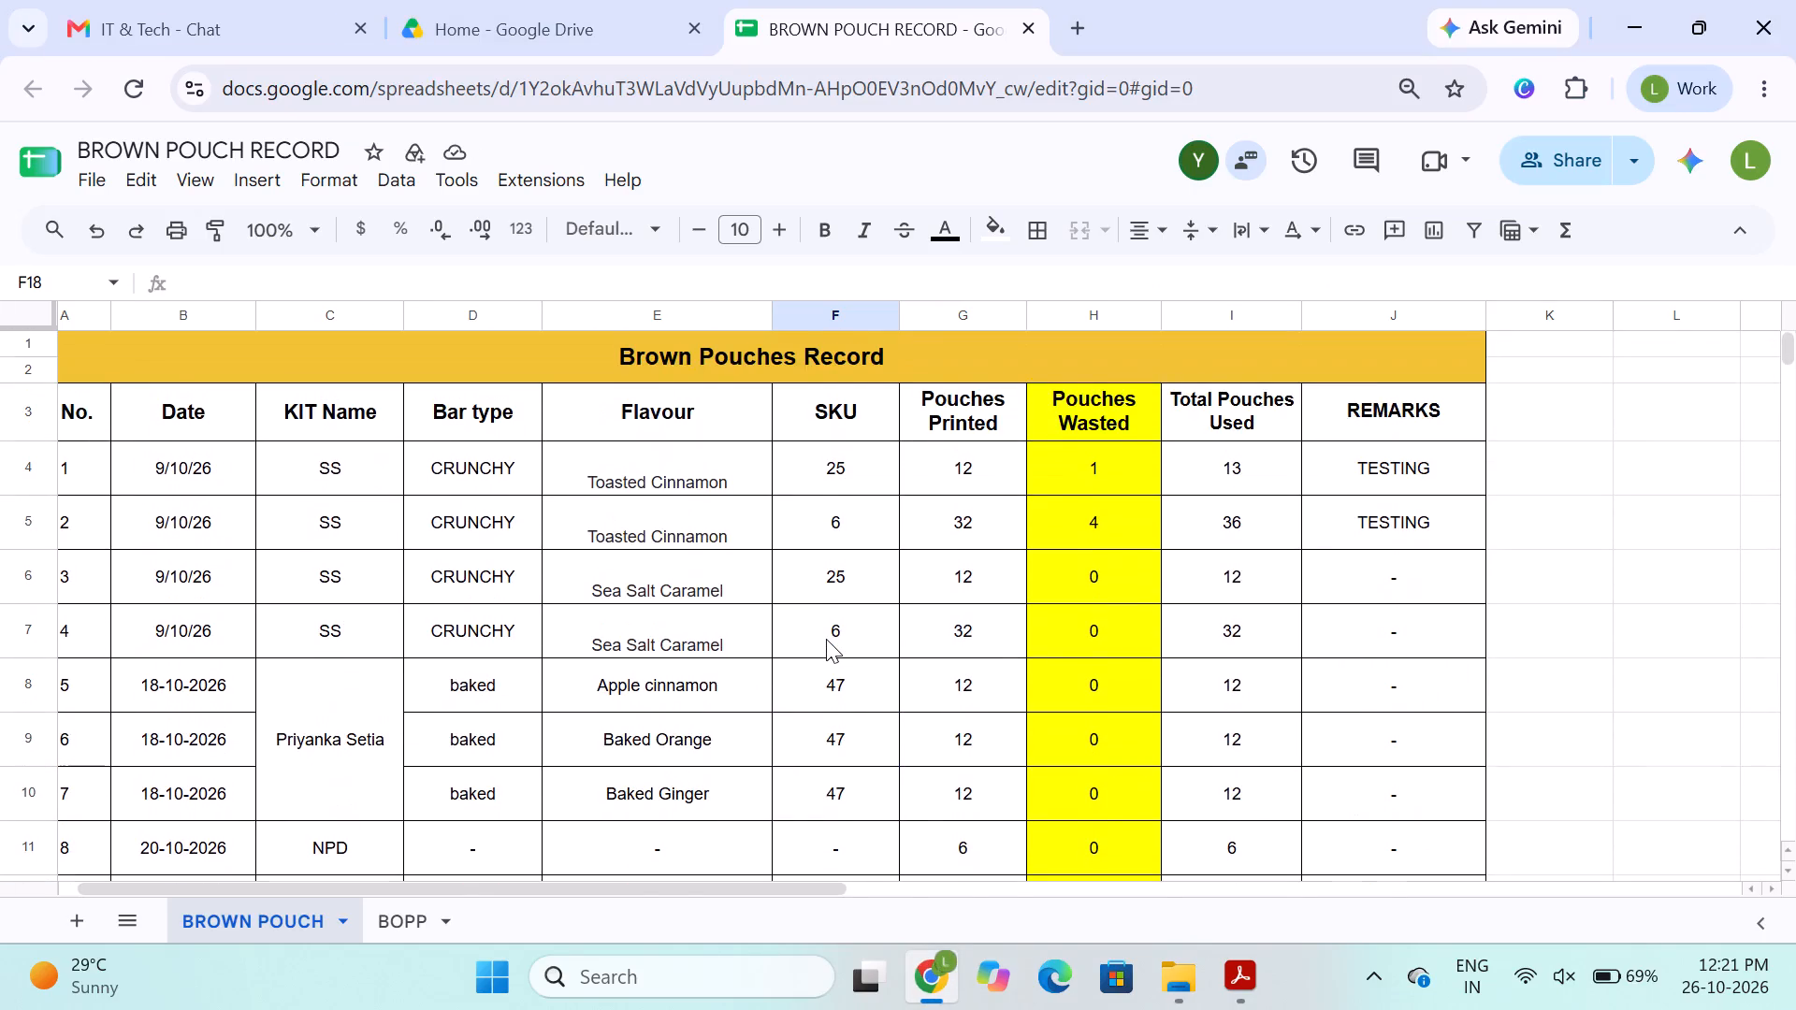
scroll(826, 639, "down", 4)
scroll(826, 639, "right", 1)
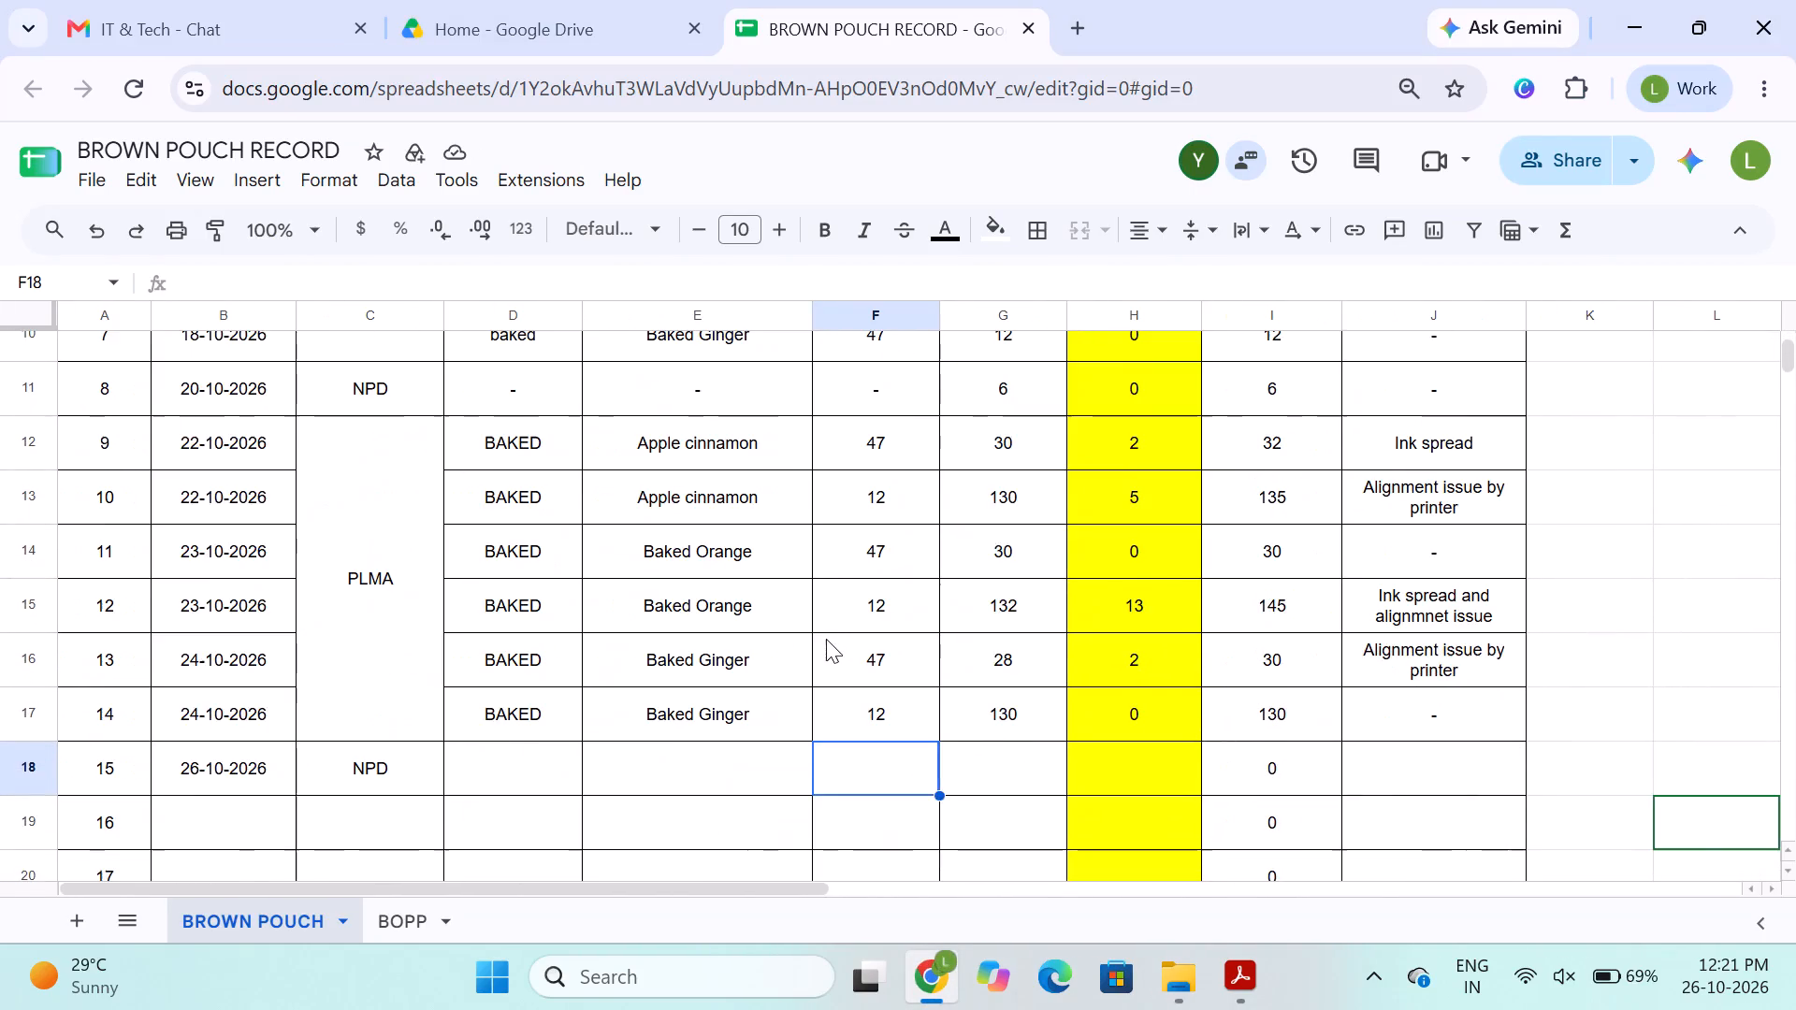
scroll(826, 639, "down", 1)
left_click(856, 642)
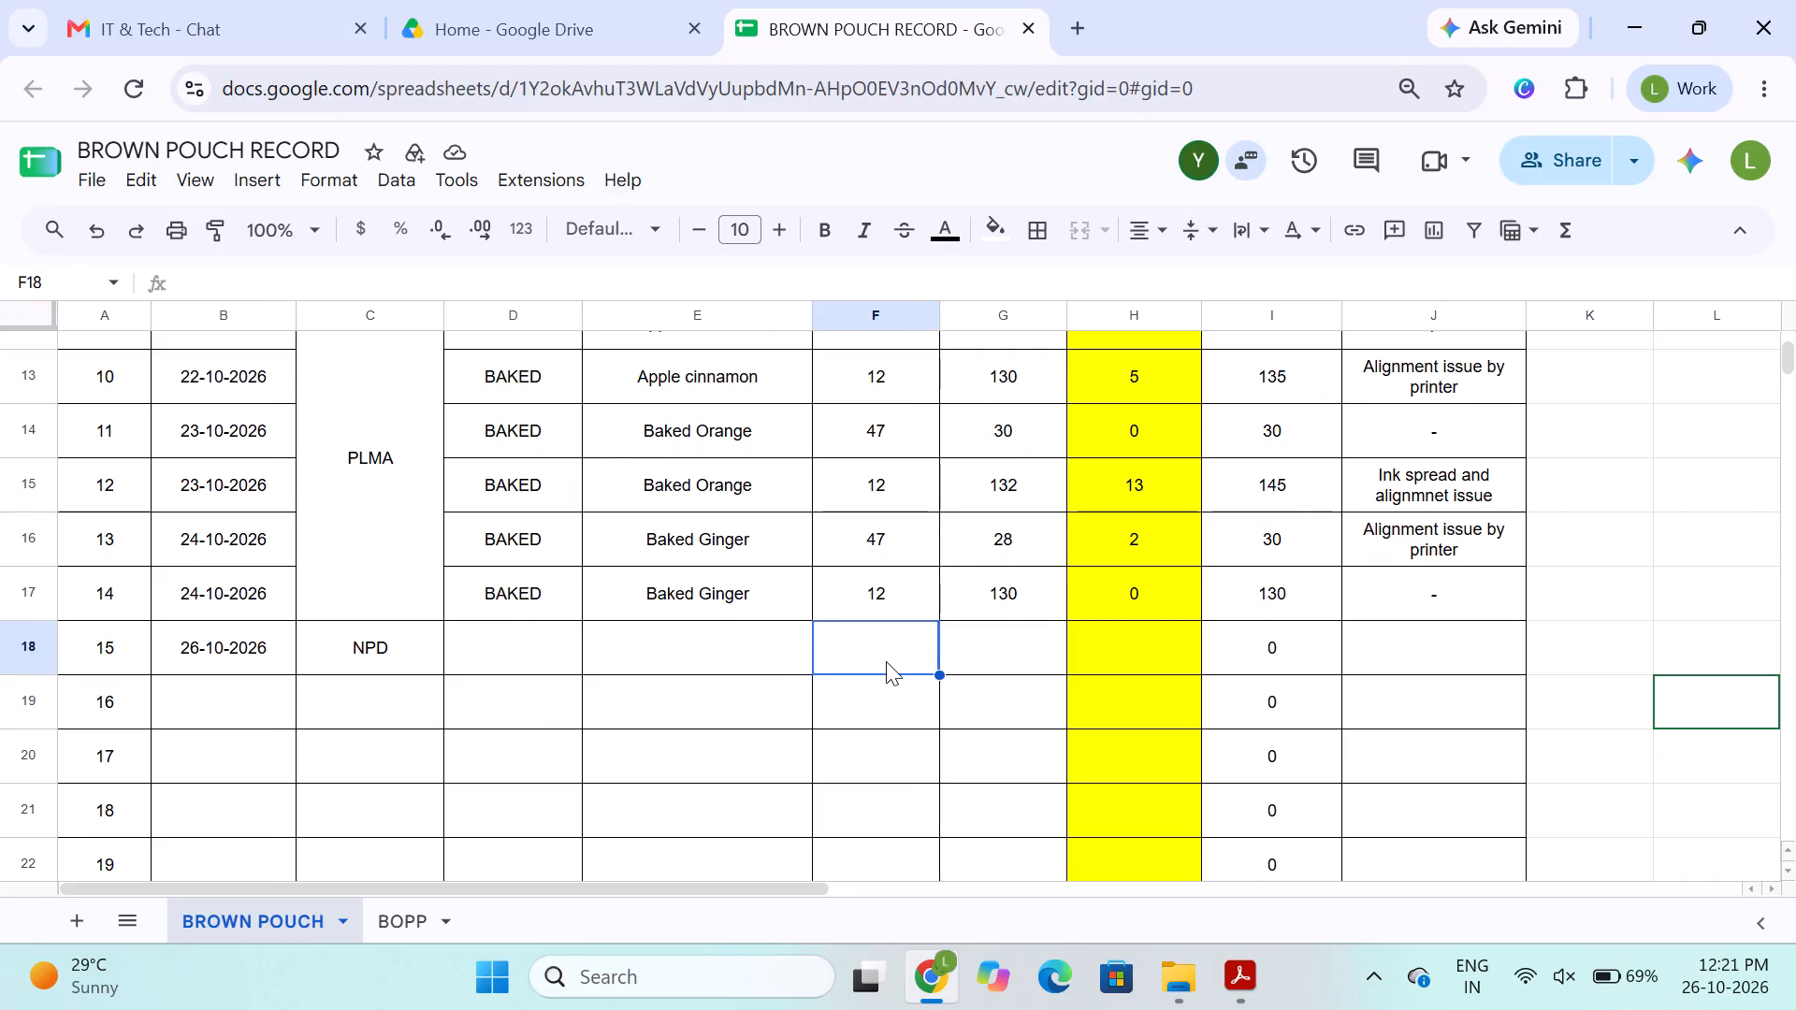
Switch to the granola and filled bar PDF in Acrobat and check the nutrition panel on page 2.
left_click(1187, 984)
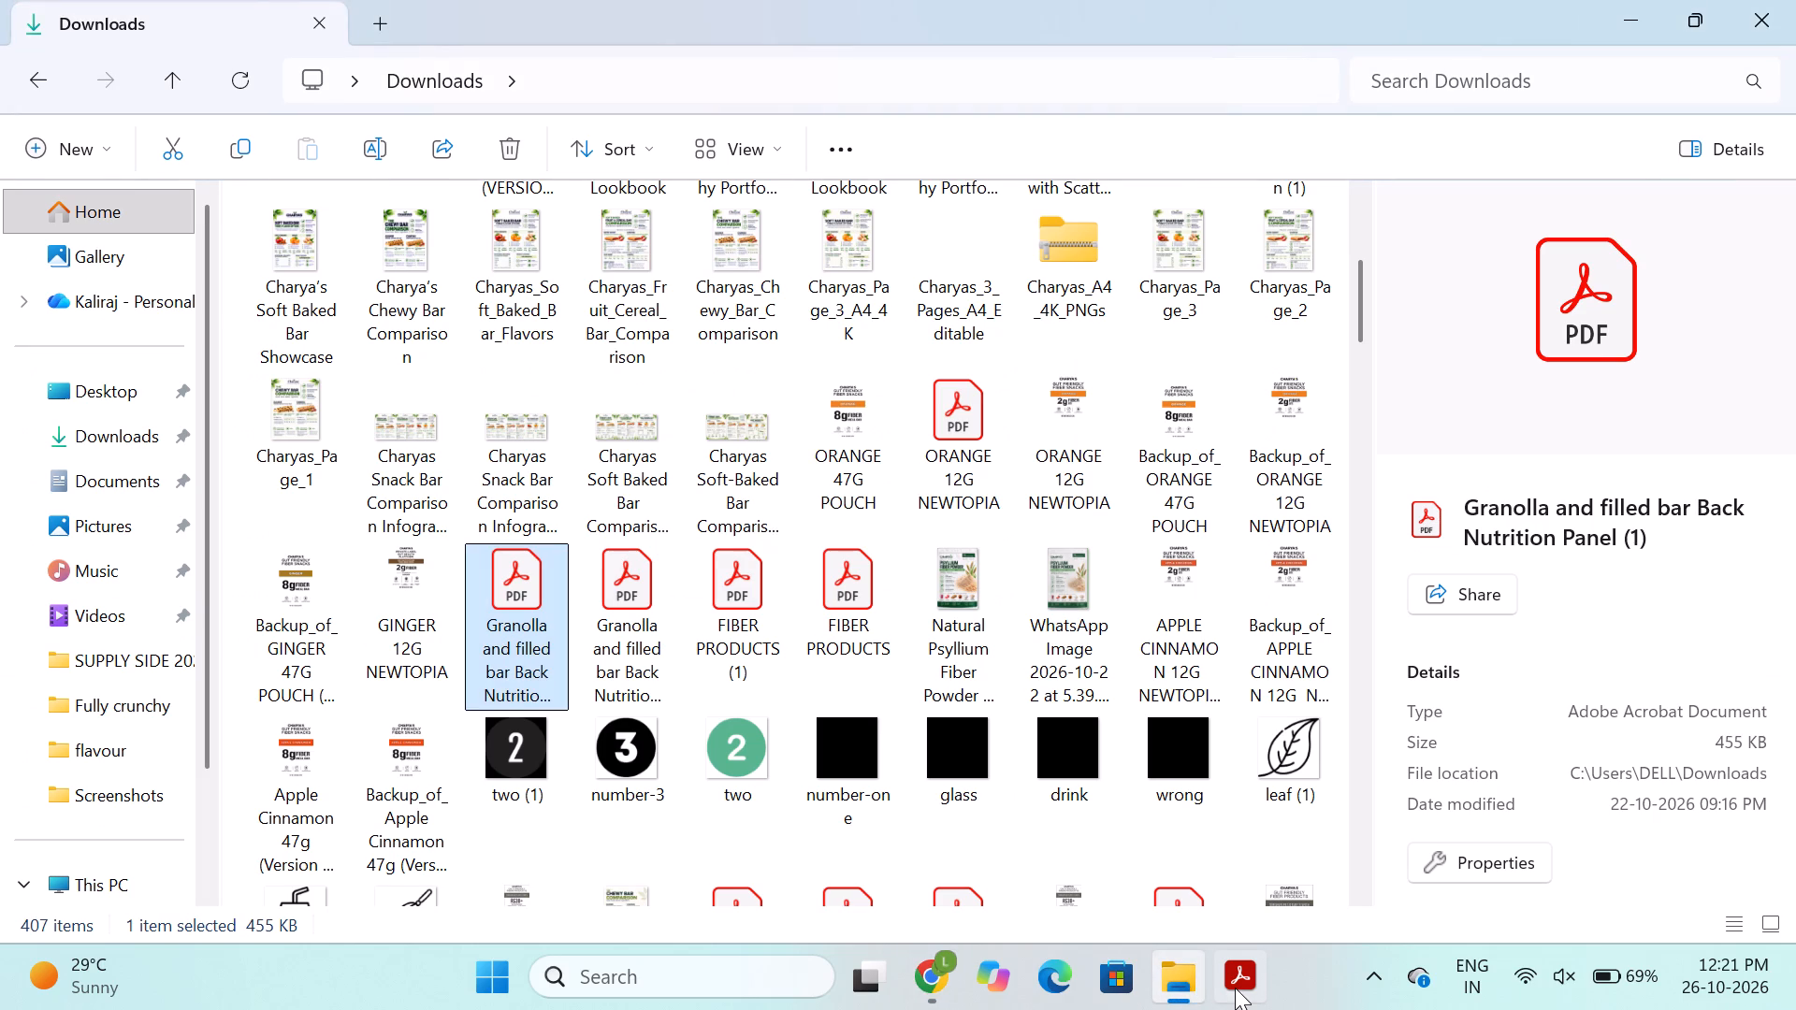
left_click(1235, 988)
scroll(1021, 647, "down", 4)
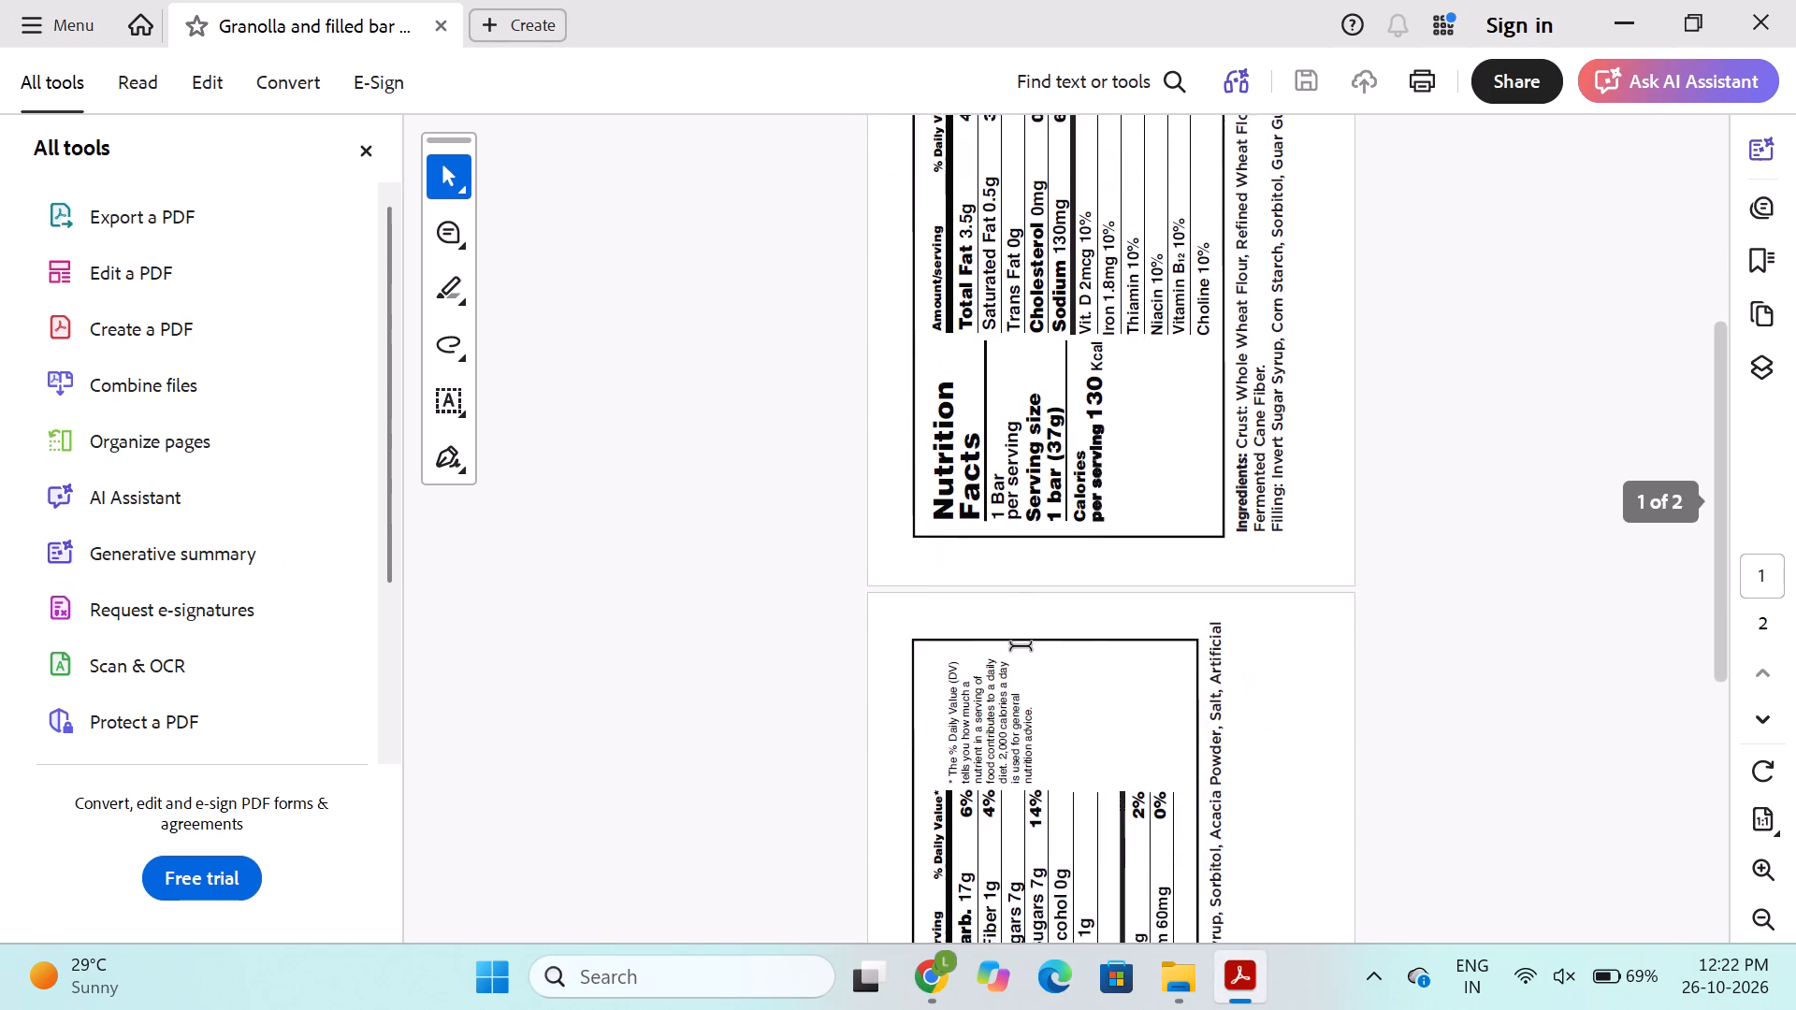
scroll(1021, 647, "down", 3)
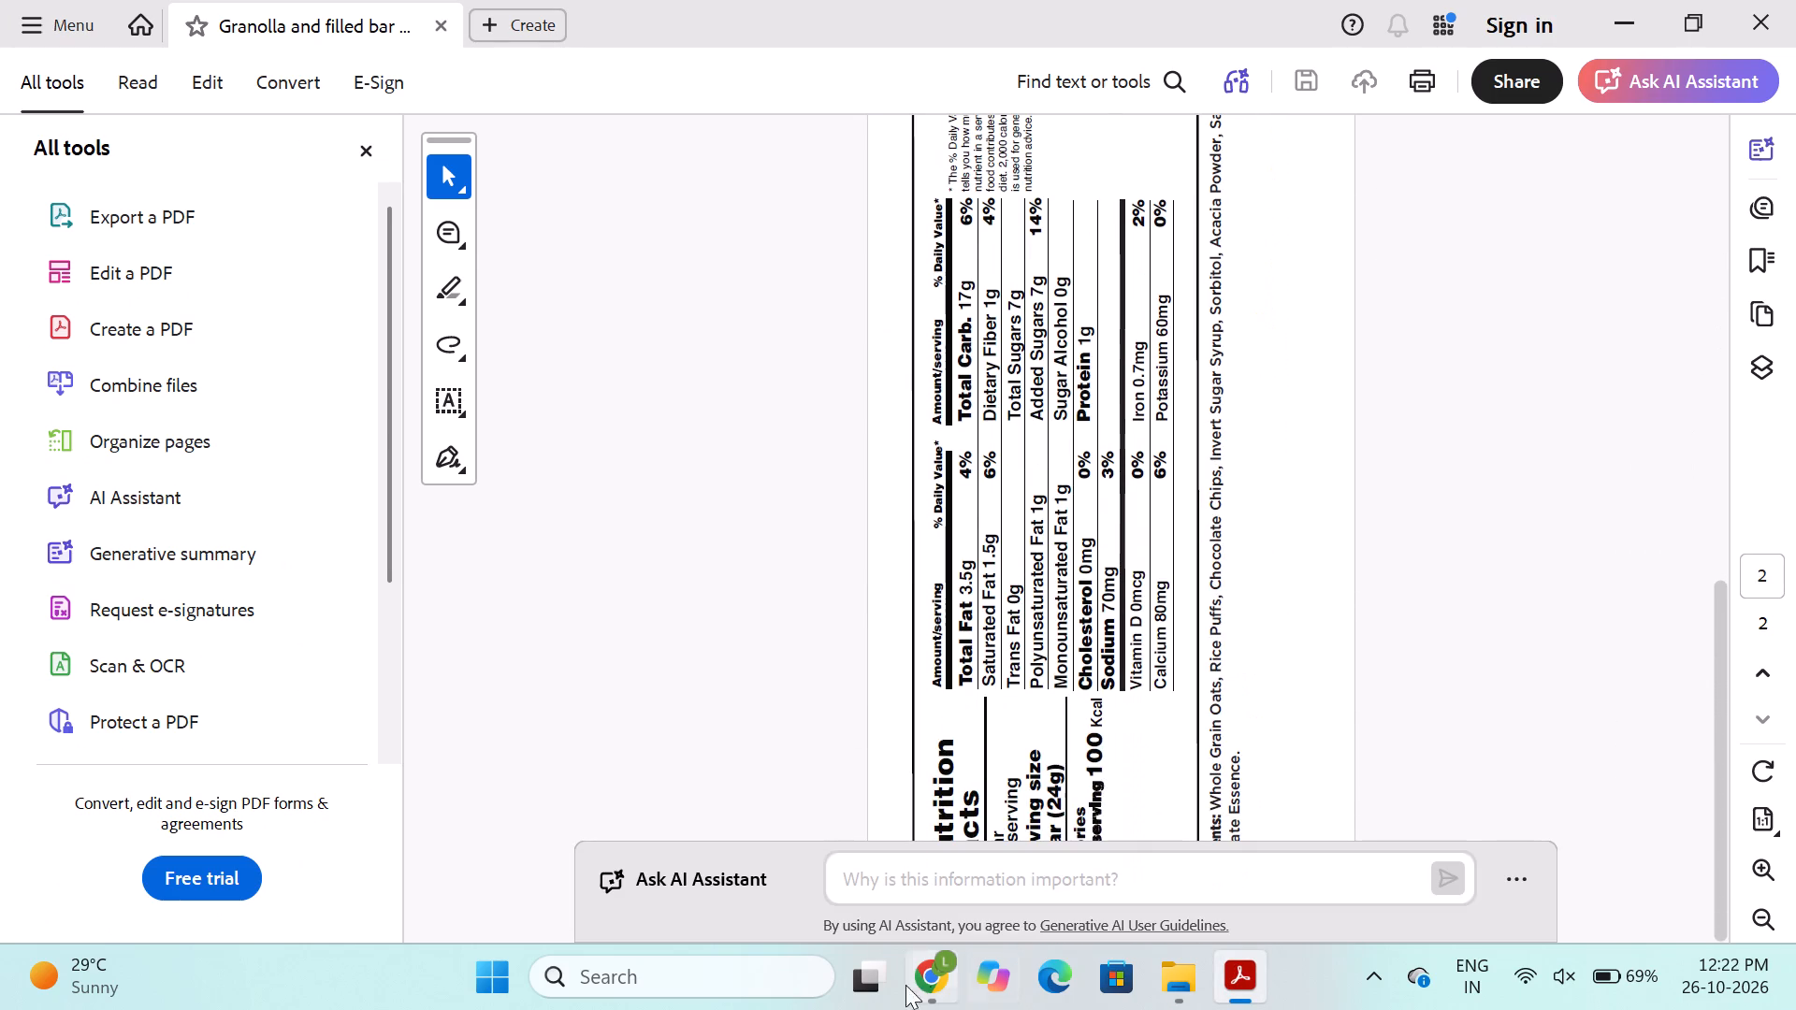
Switch back to the BROWN POUCH RECORD sheet in Chrome and enter 37/24 in column F and 25 in column G for record no. 15.
left_click(923, 968)
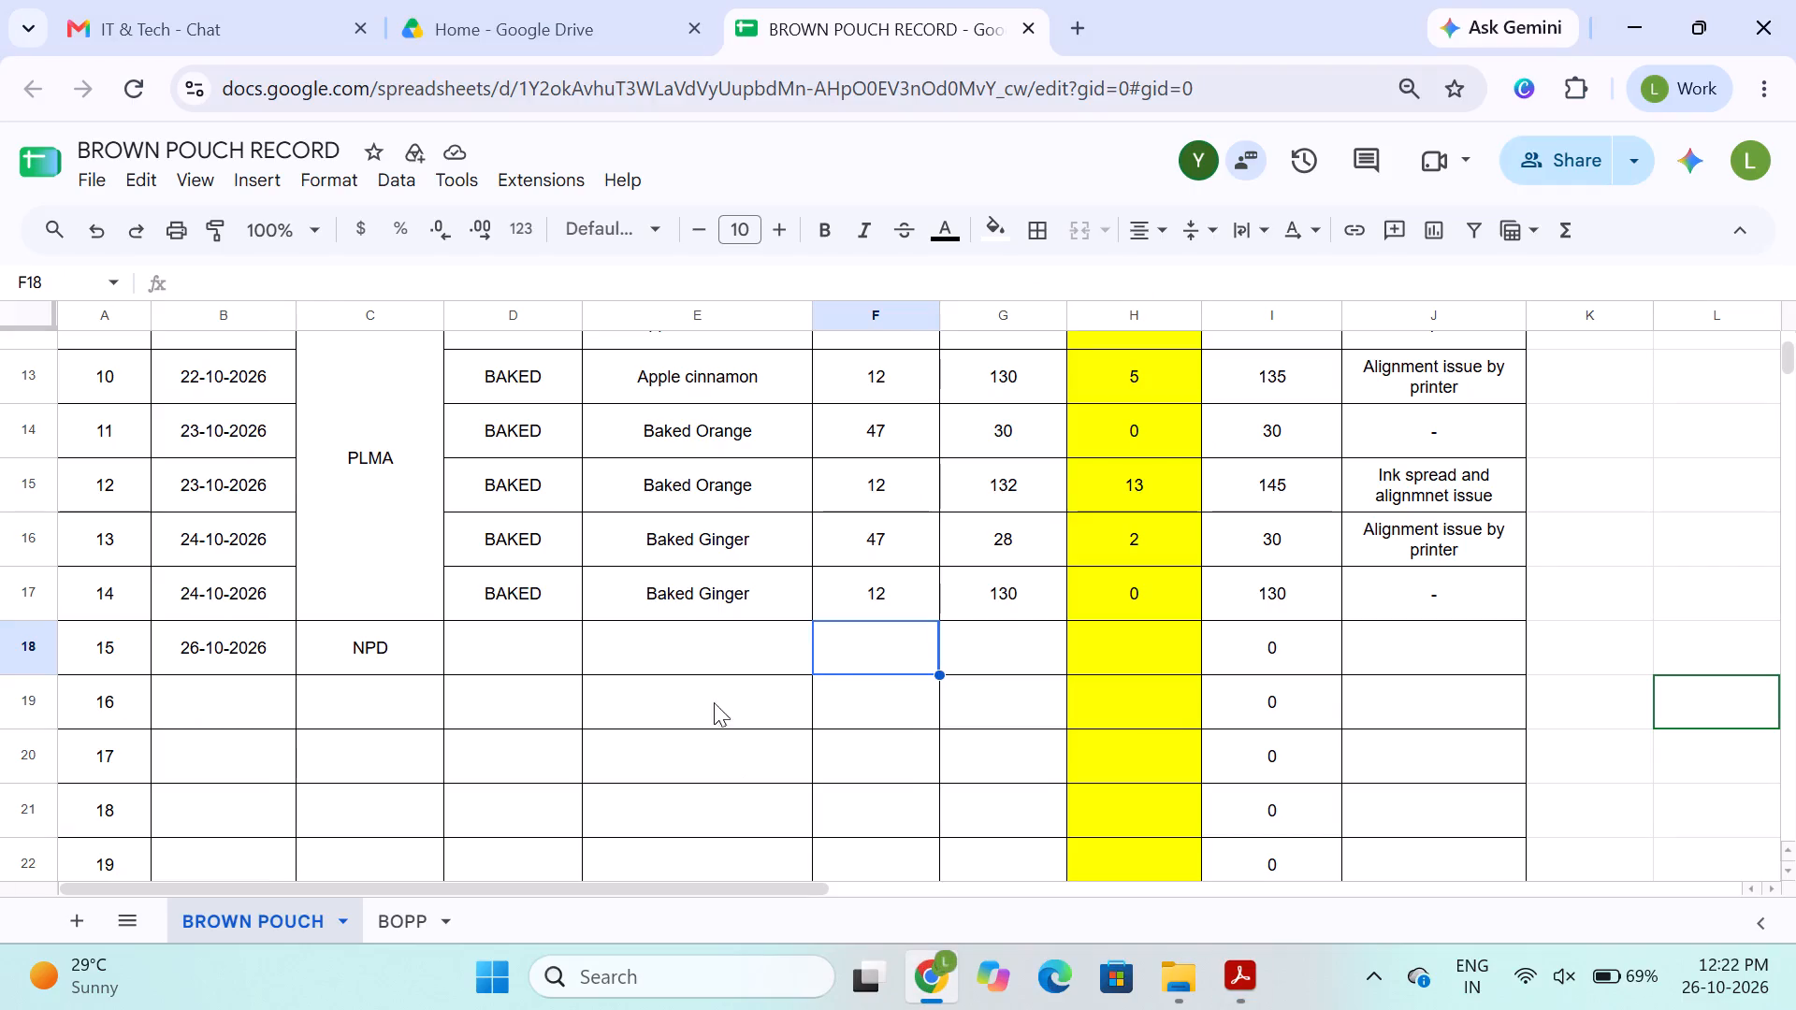
type("37")
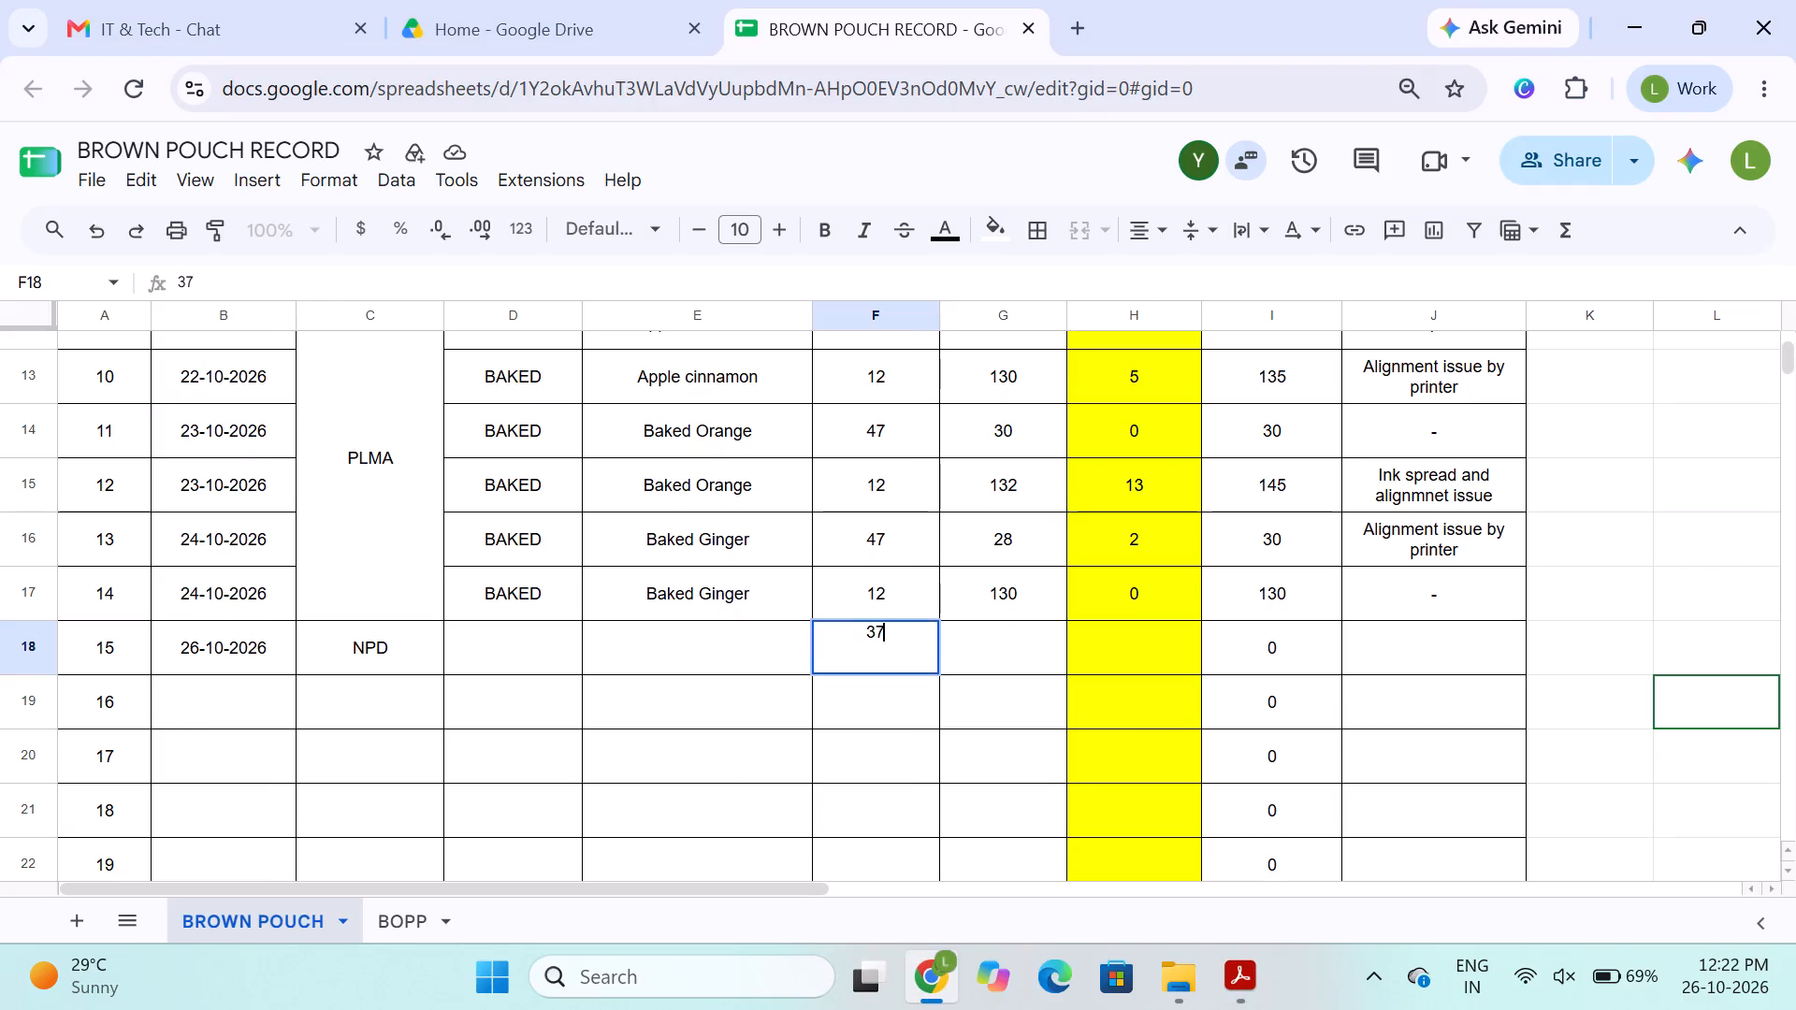
key("slash")
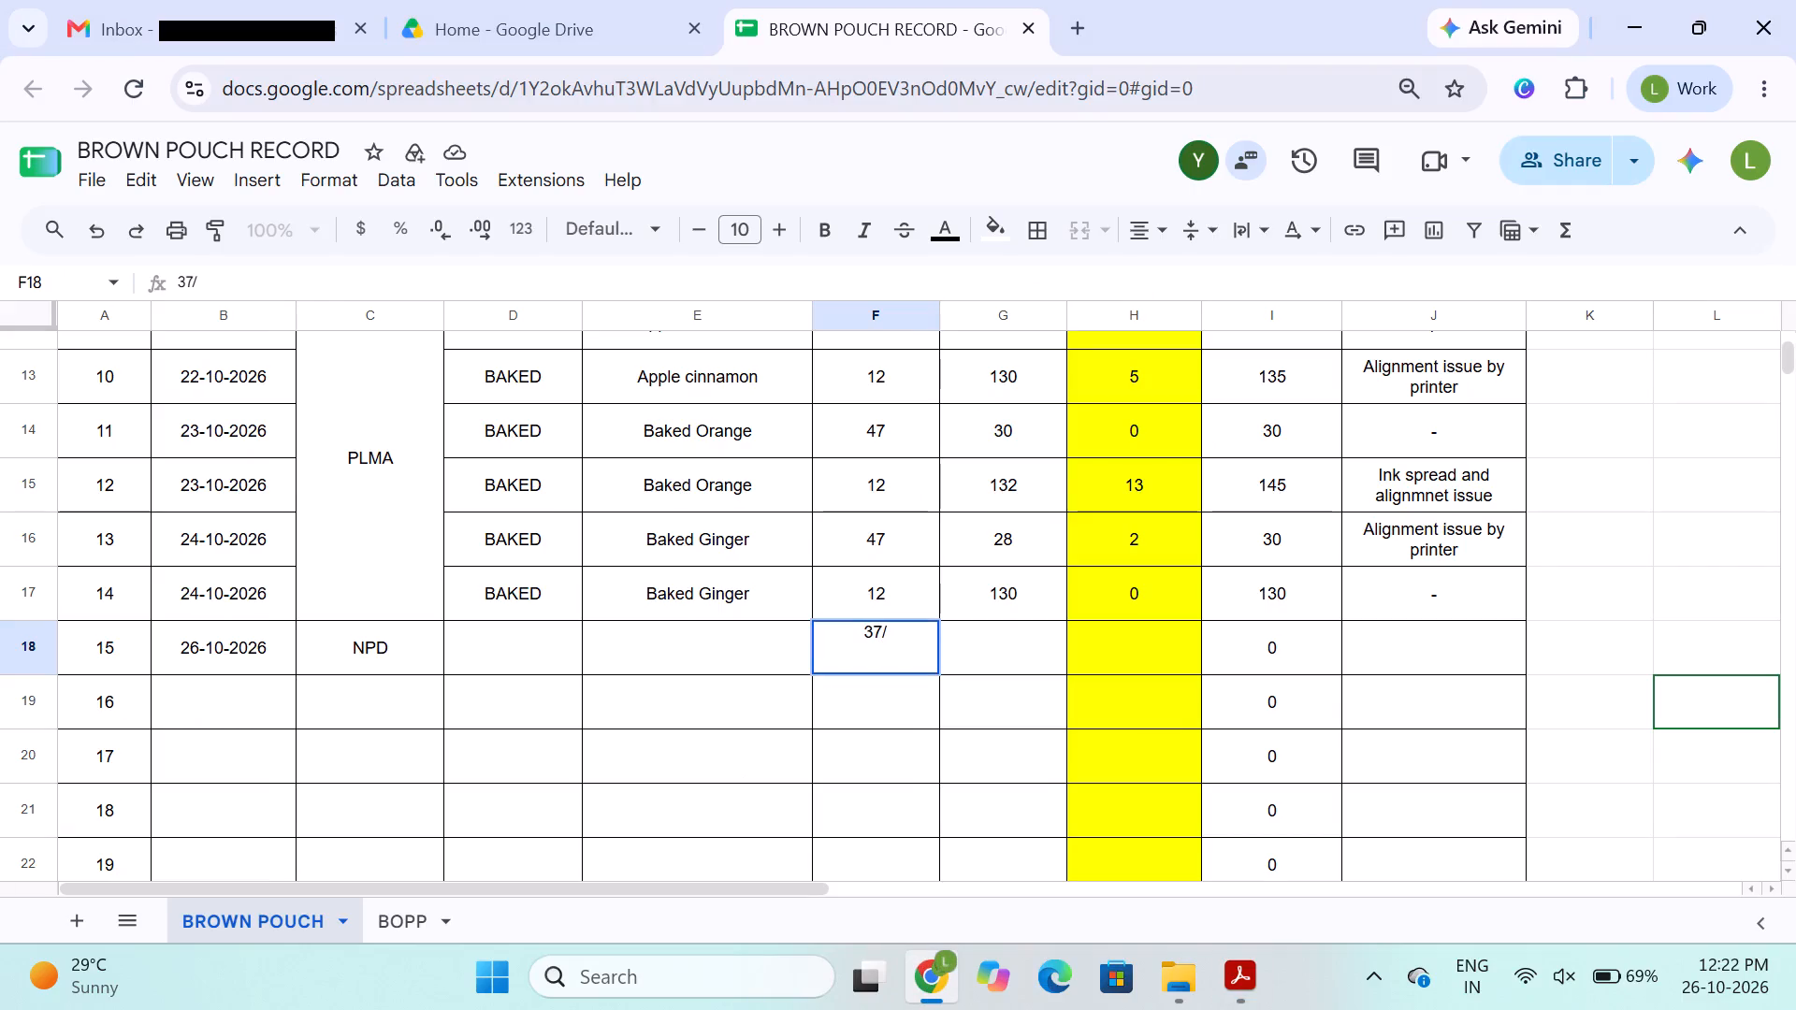
type("24")
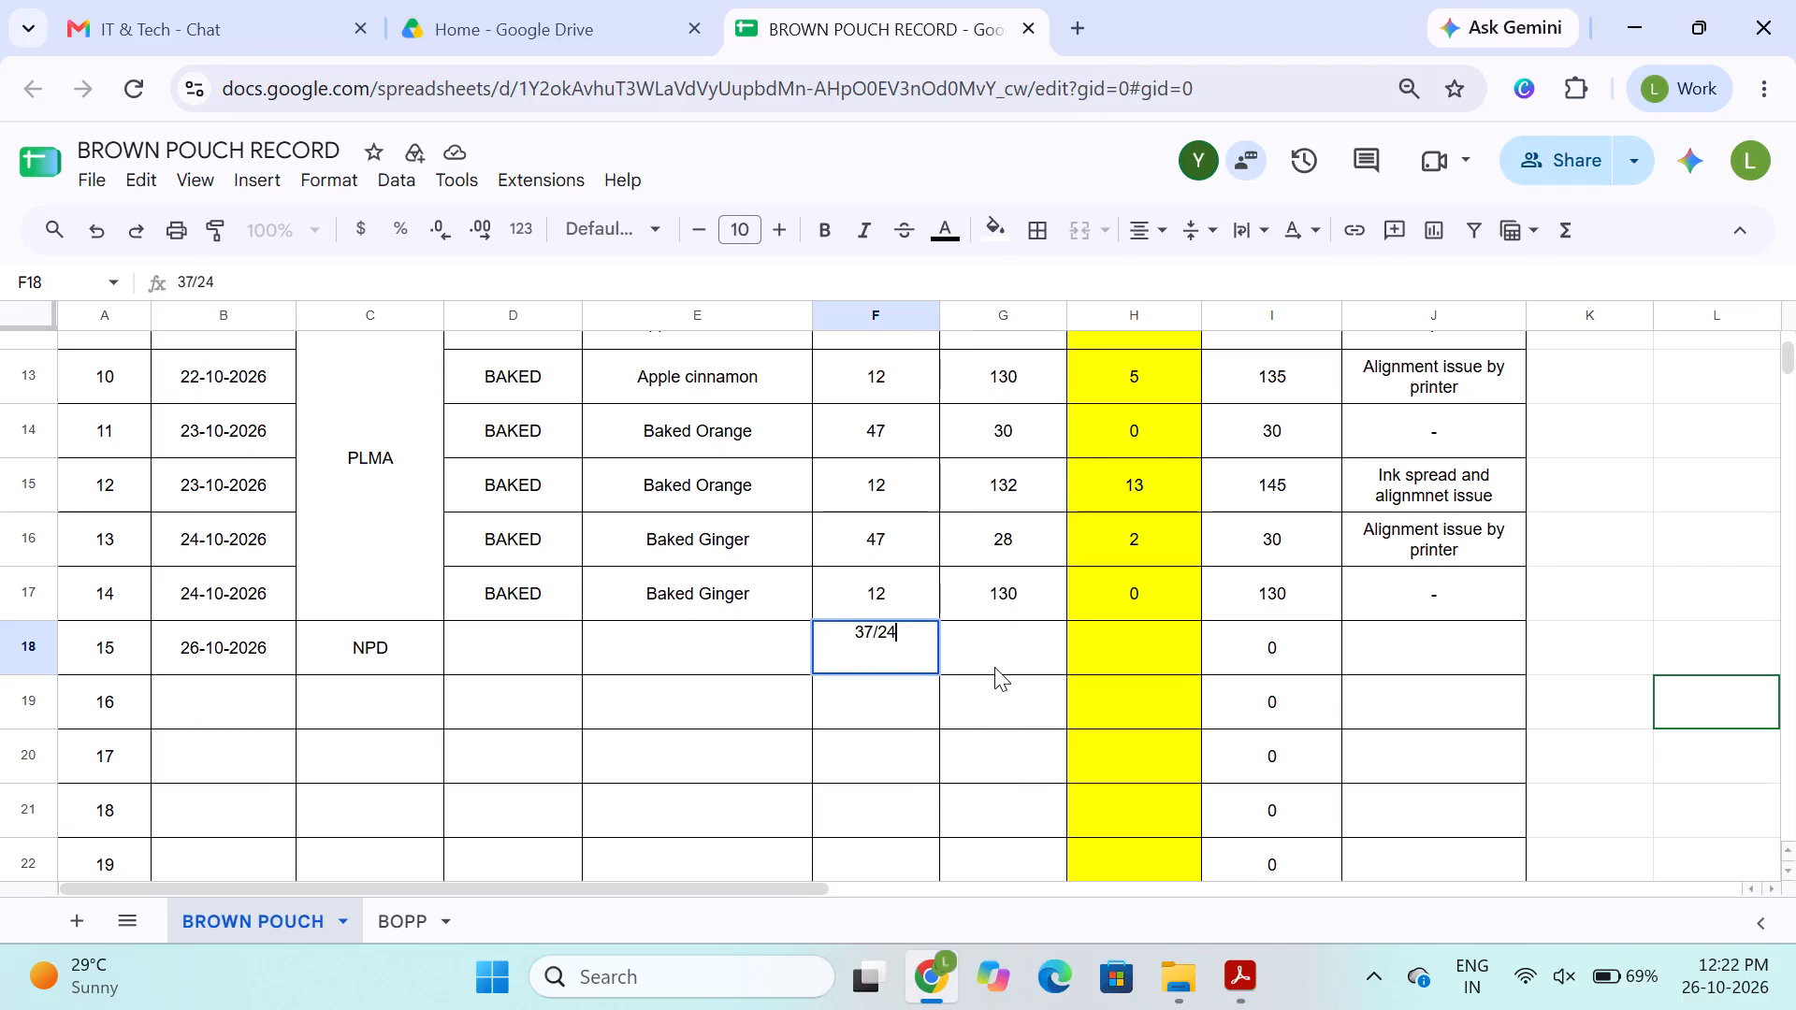
left_click(994, 667)
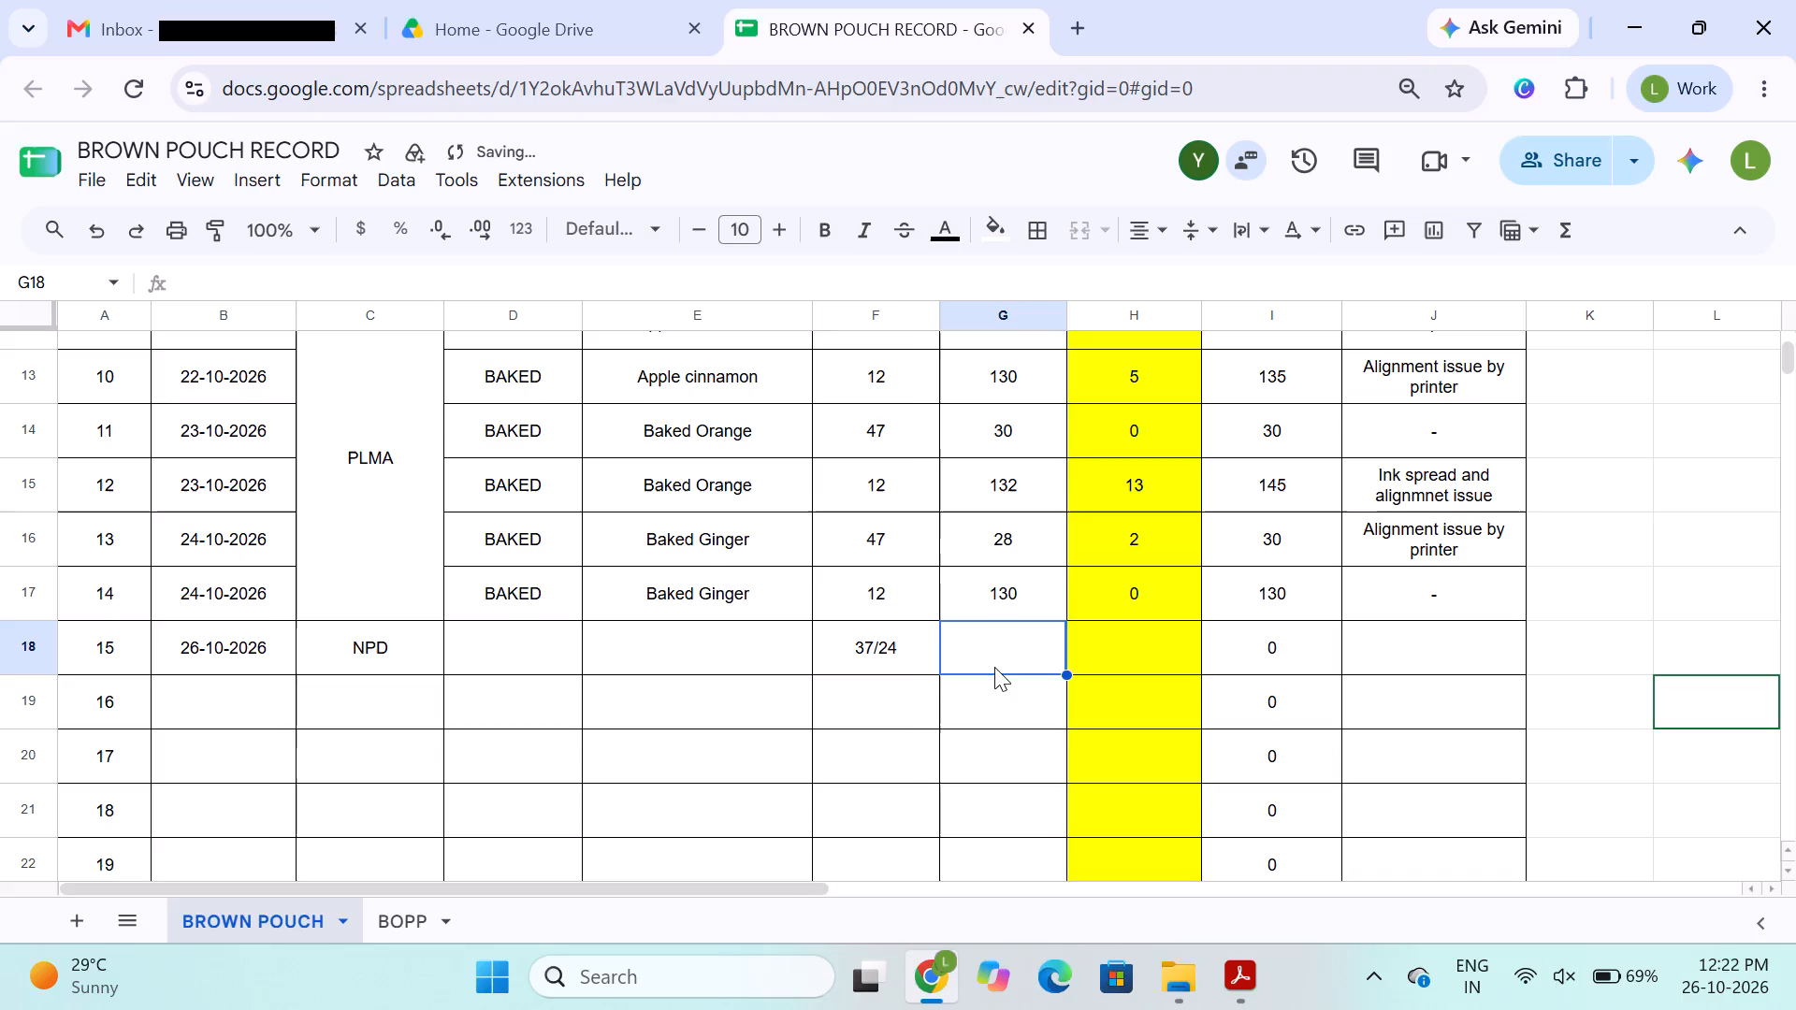
type("25")
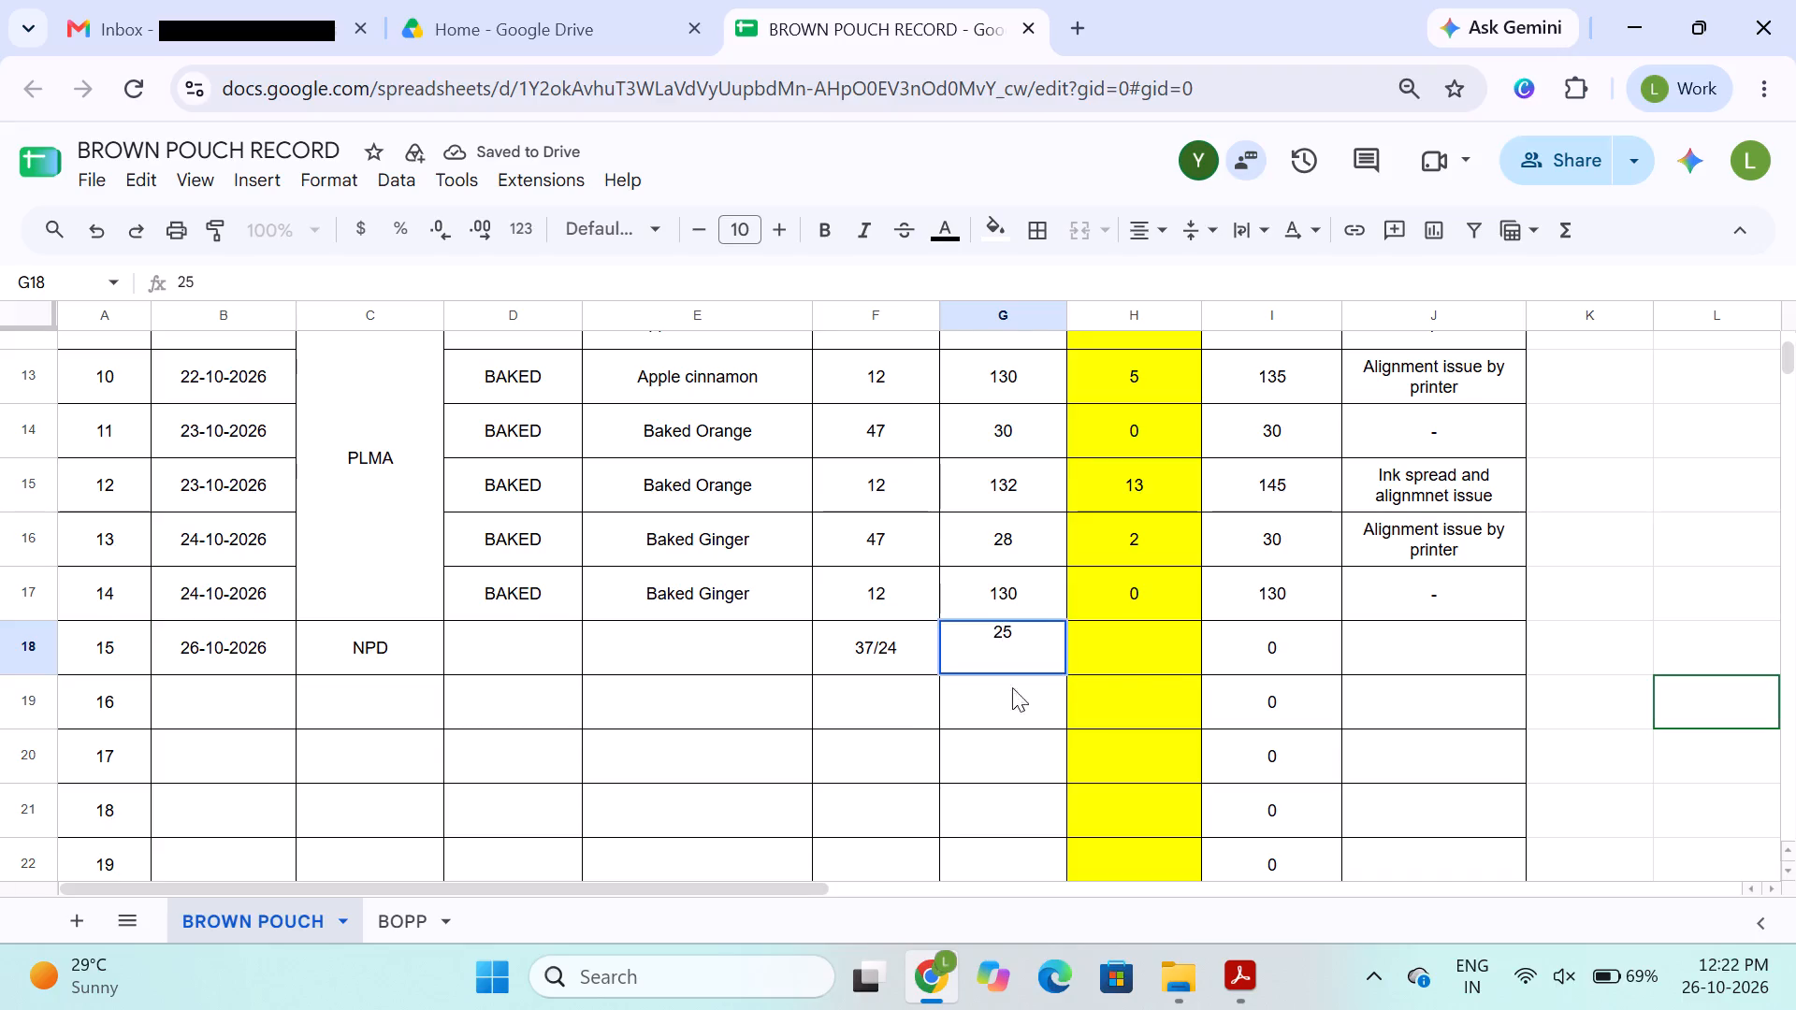
Enter 1 in the yellow column H for record no. 15.
left_click(1136, 658)
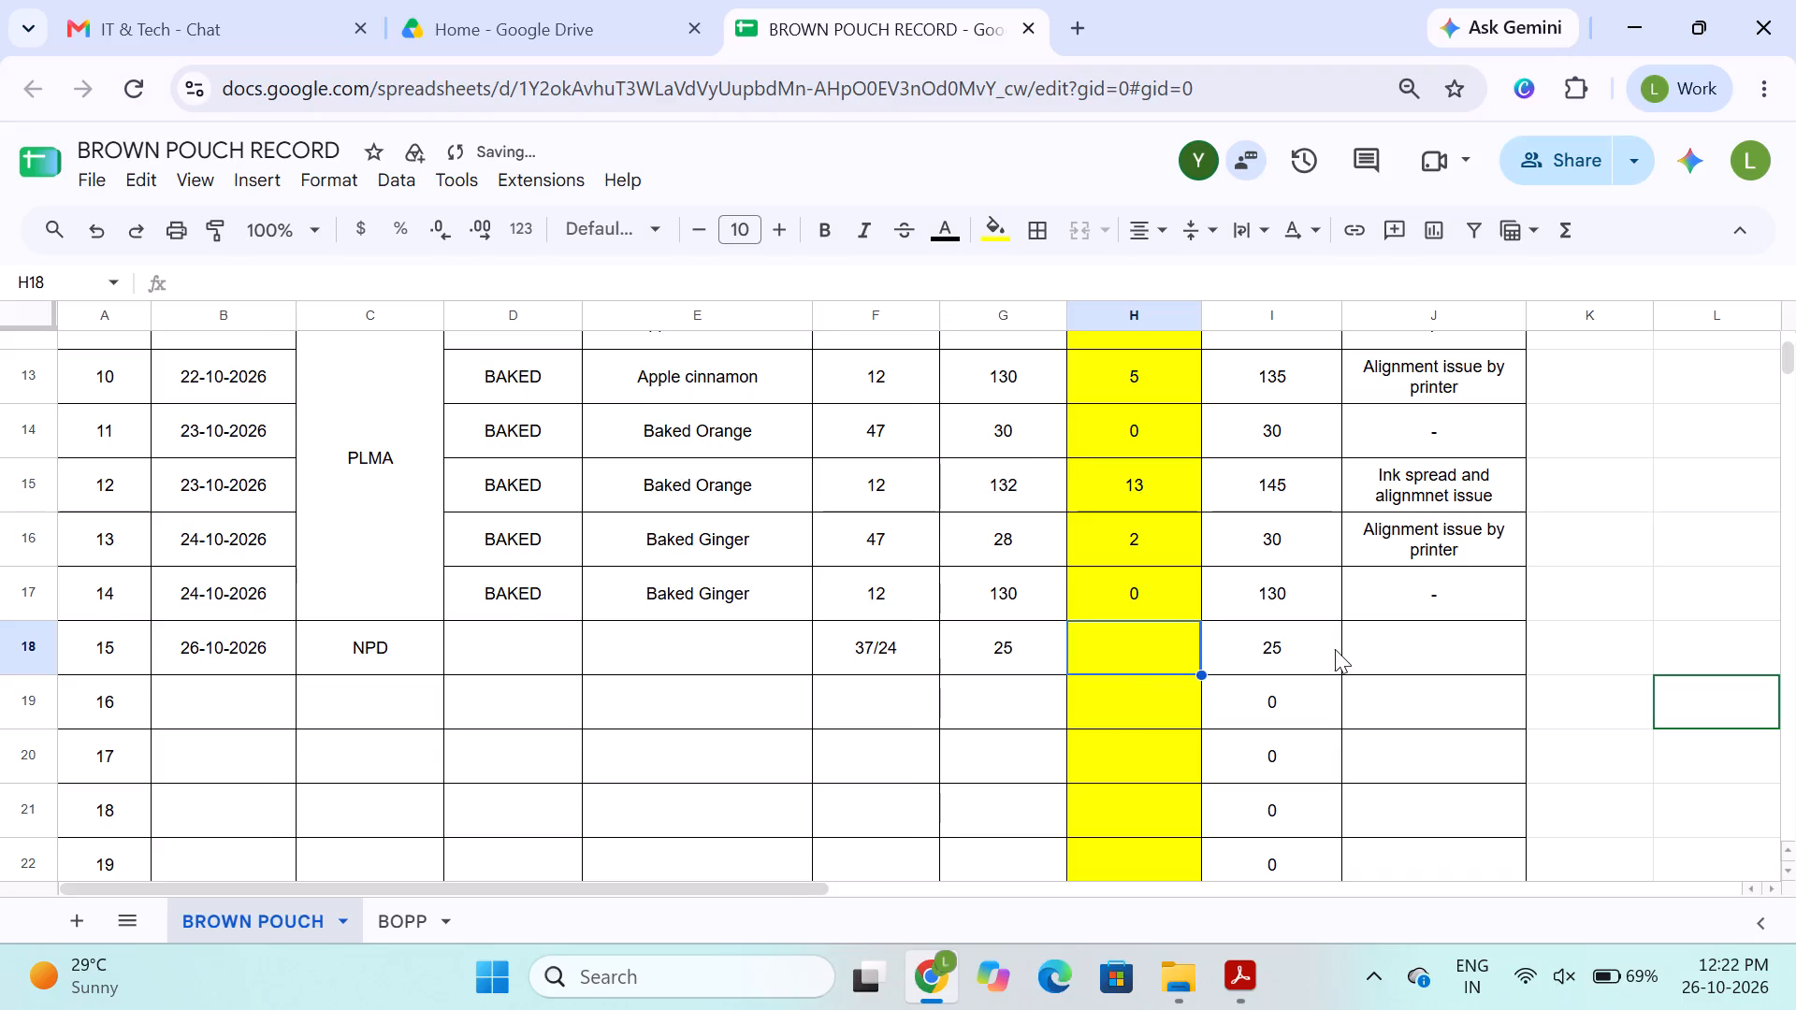
scroll(1102, 695, "up", 3)
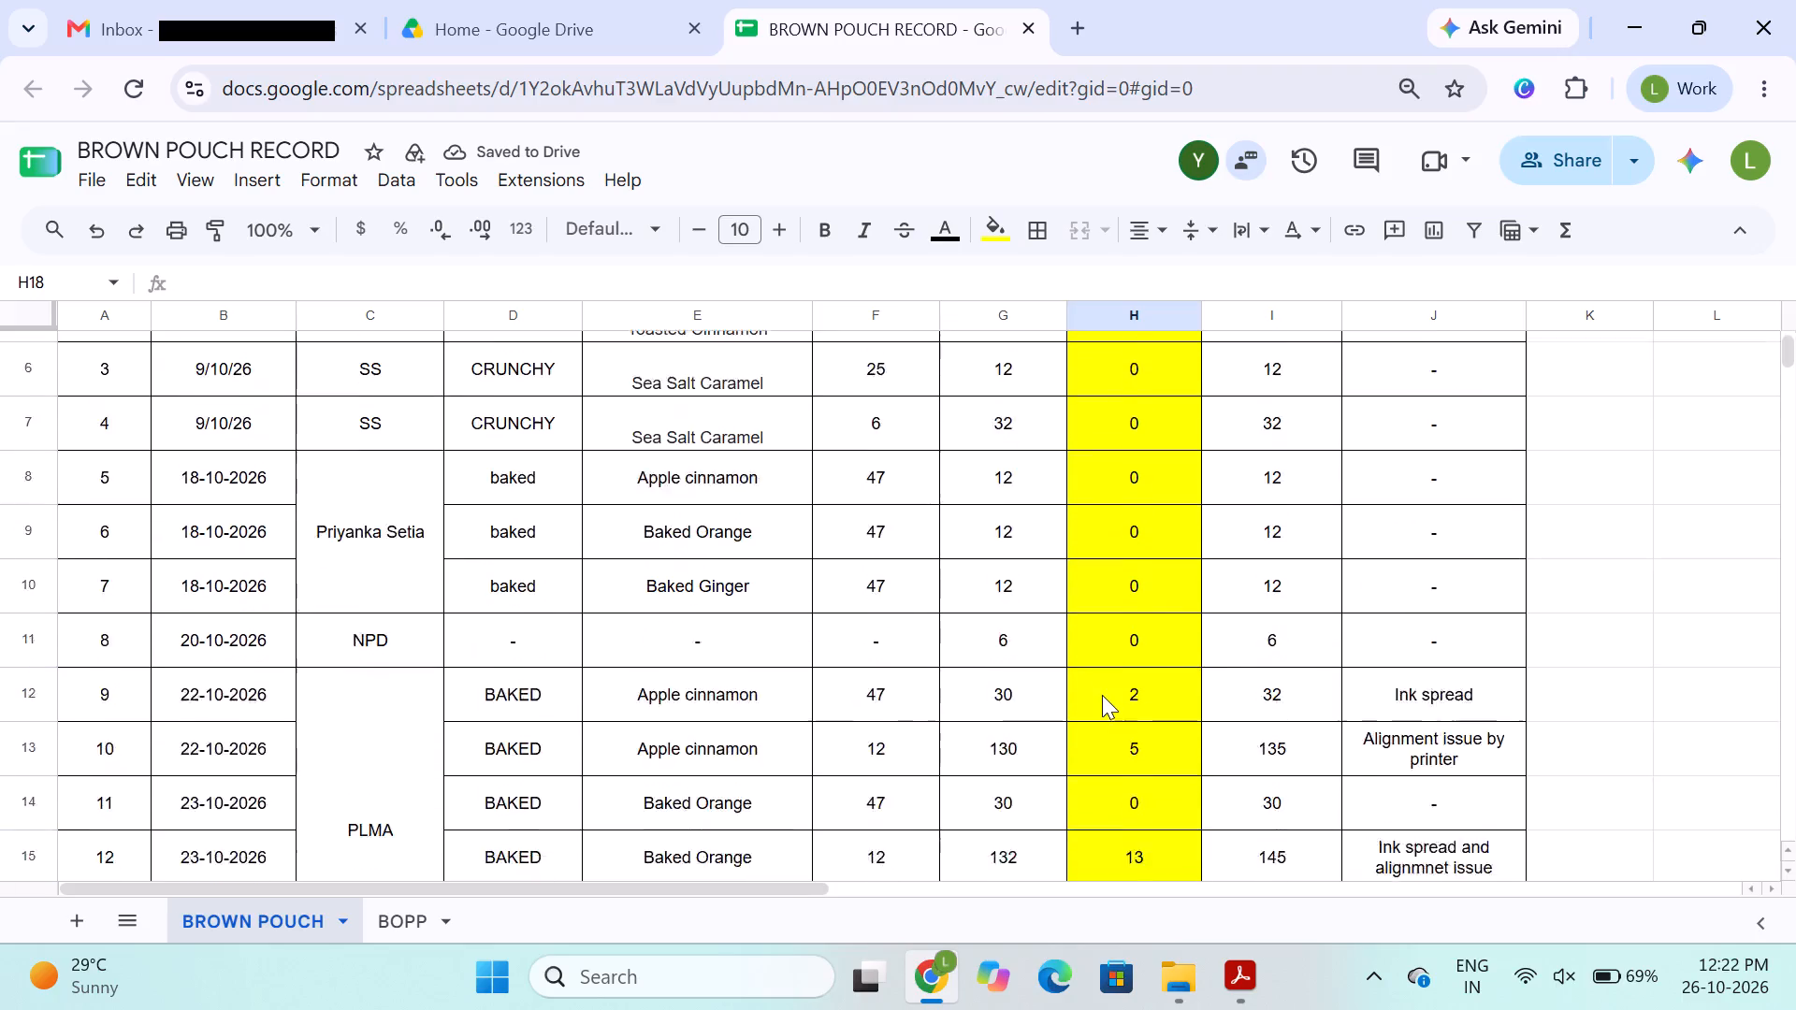
scroll(1102, 695, "up", 1)
scroll(1102, 695, "down", 4)
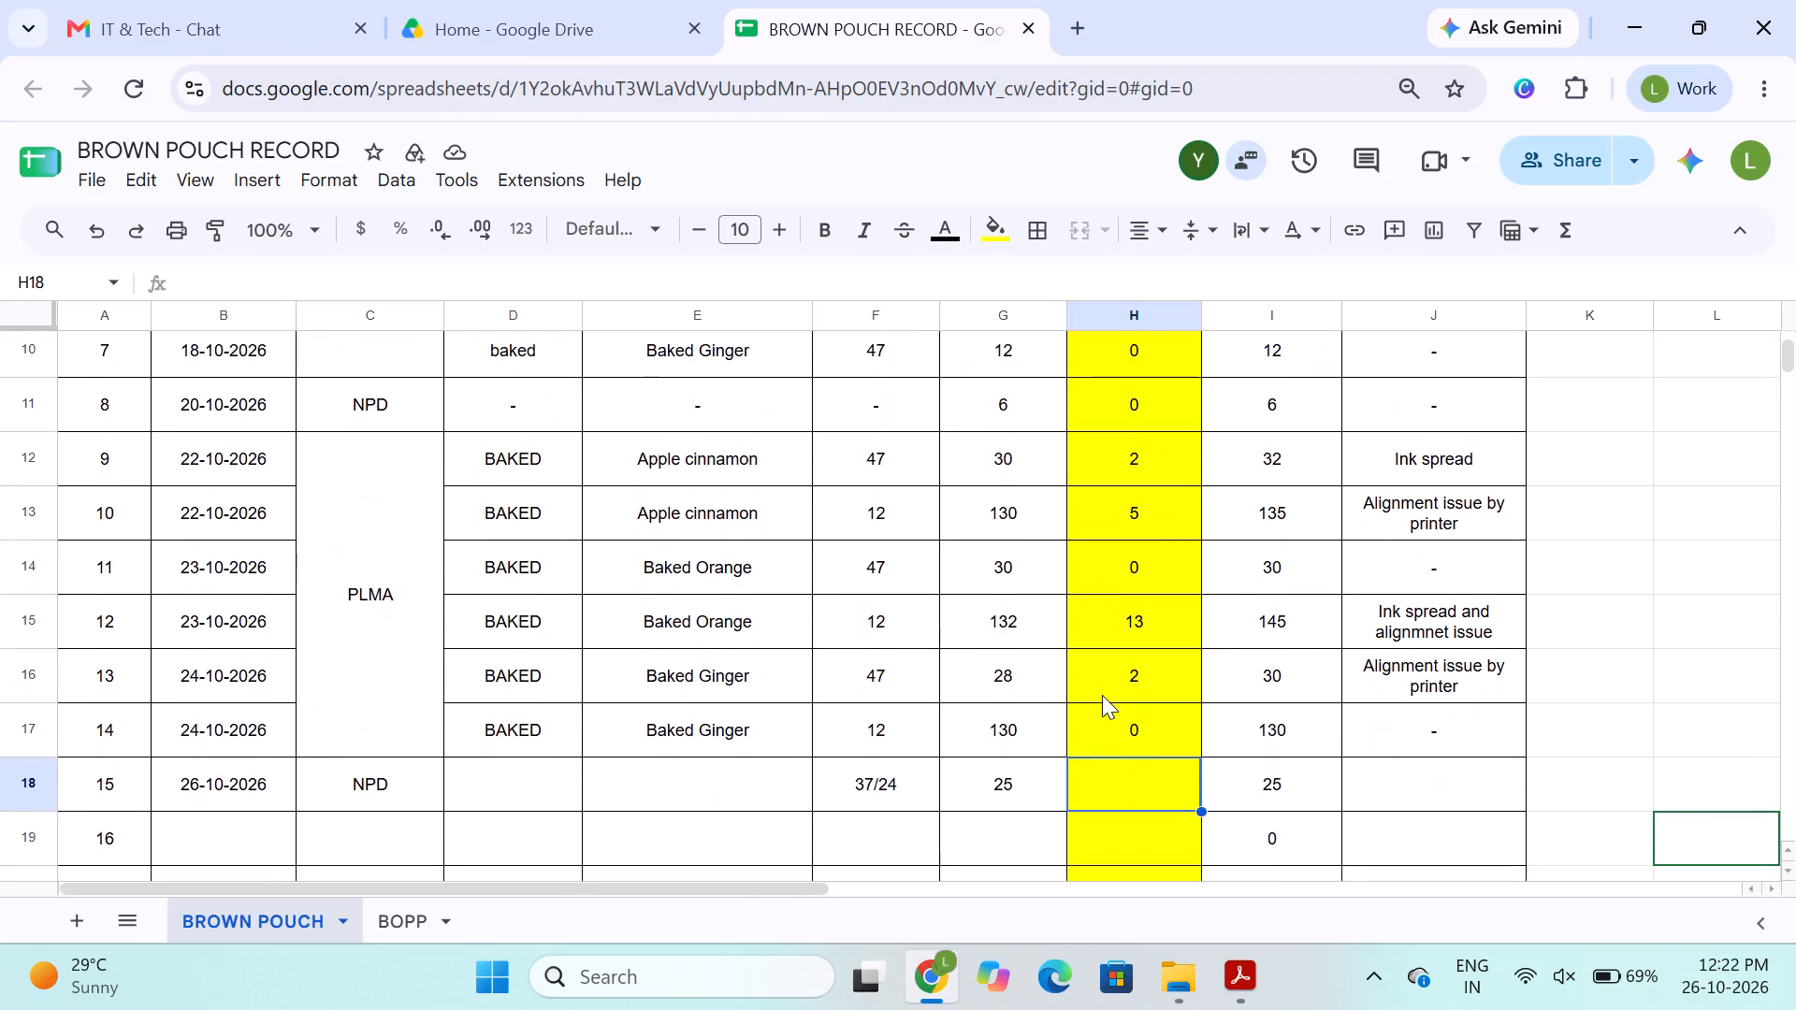
key("1")
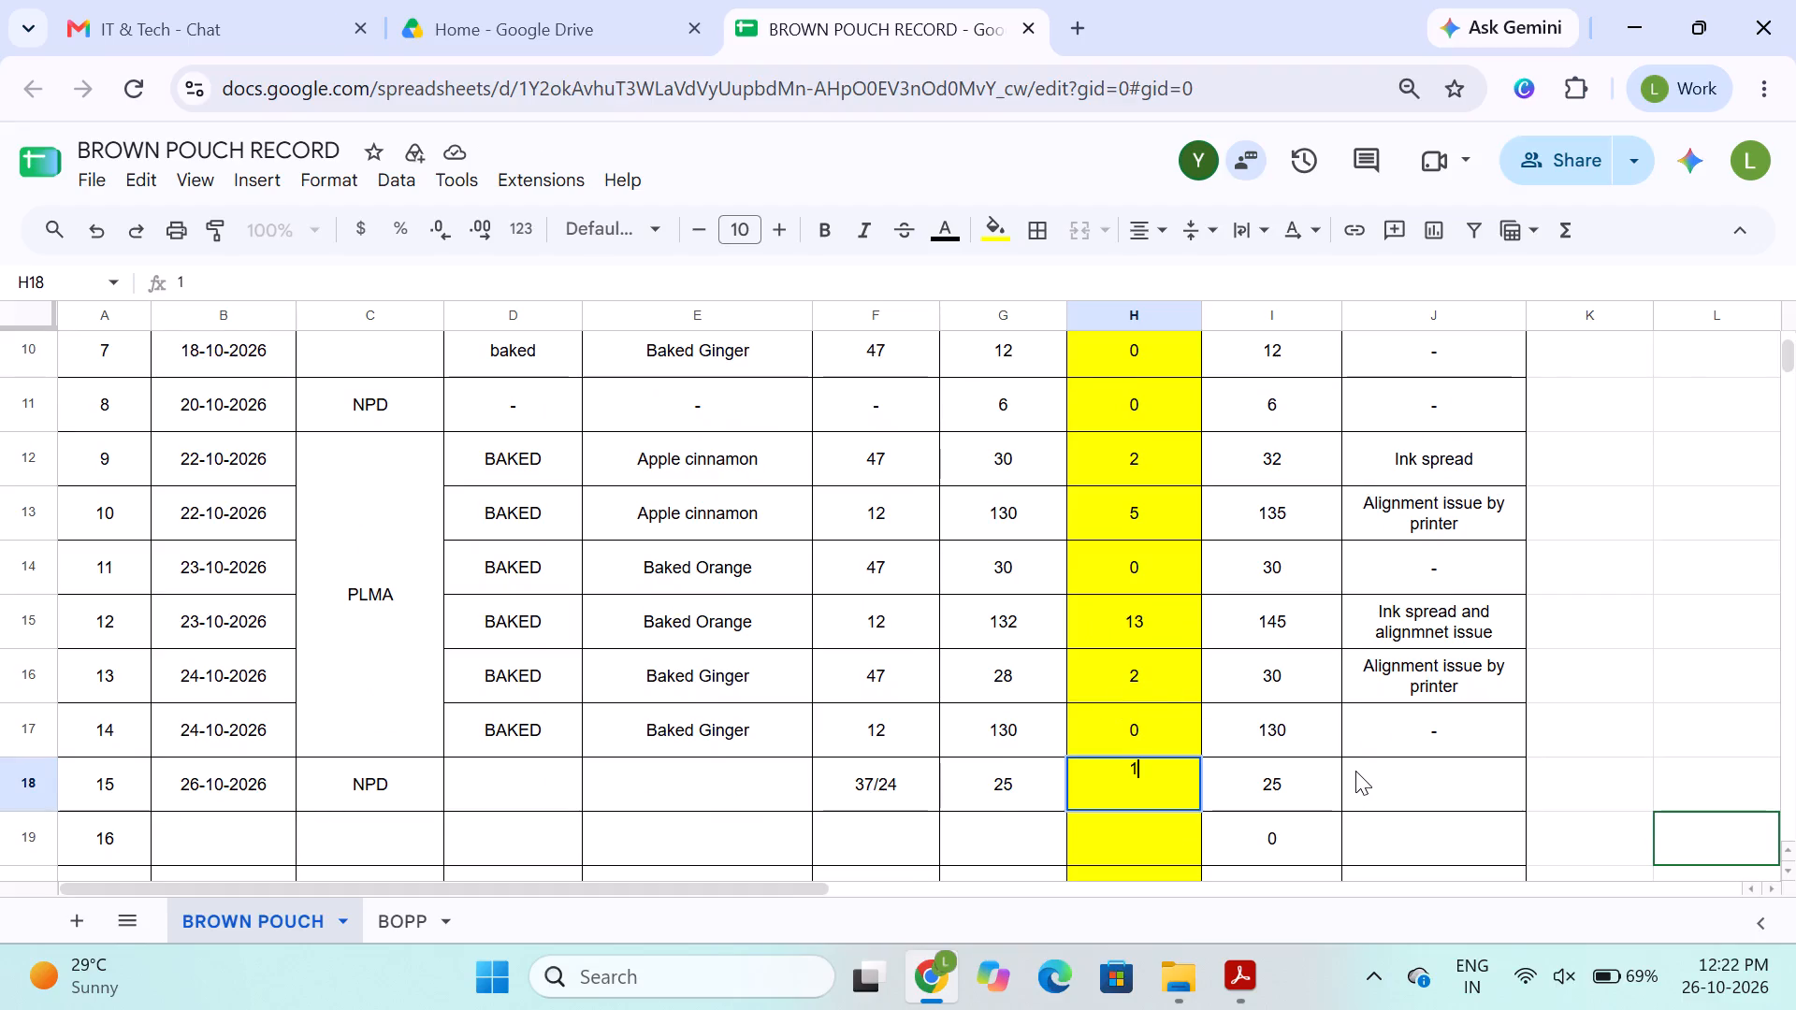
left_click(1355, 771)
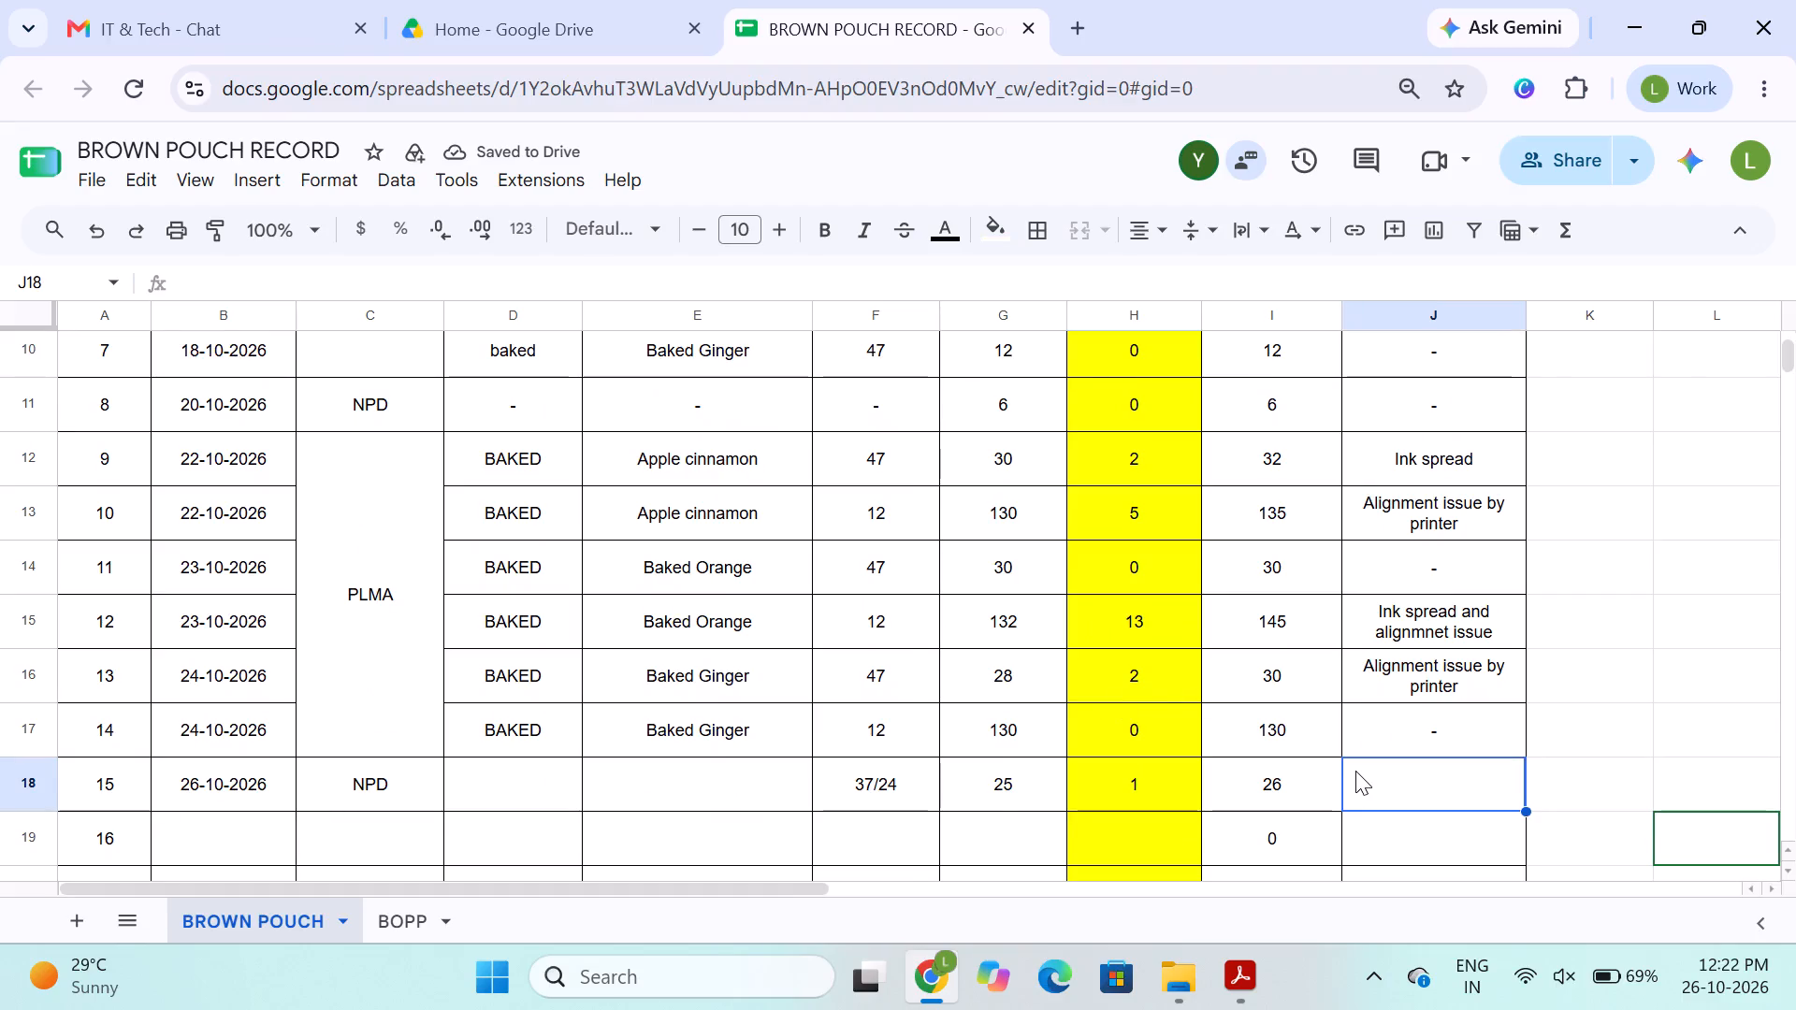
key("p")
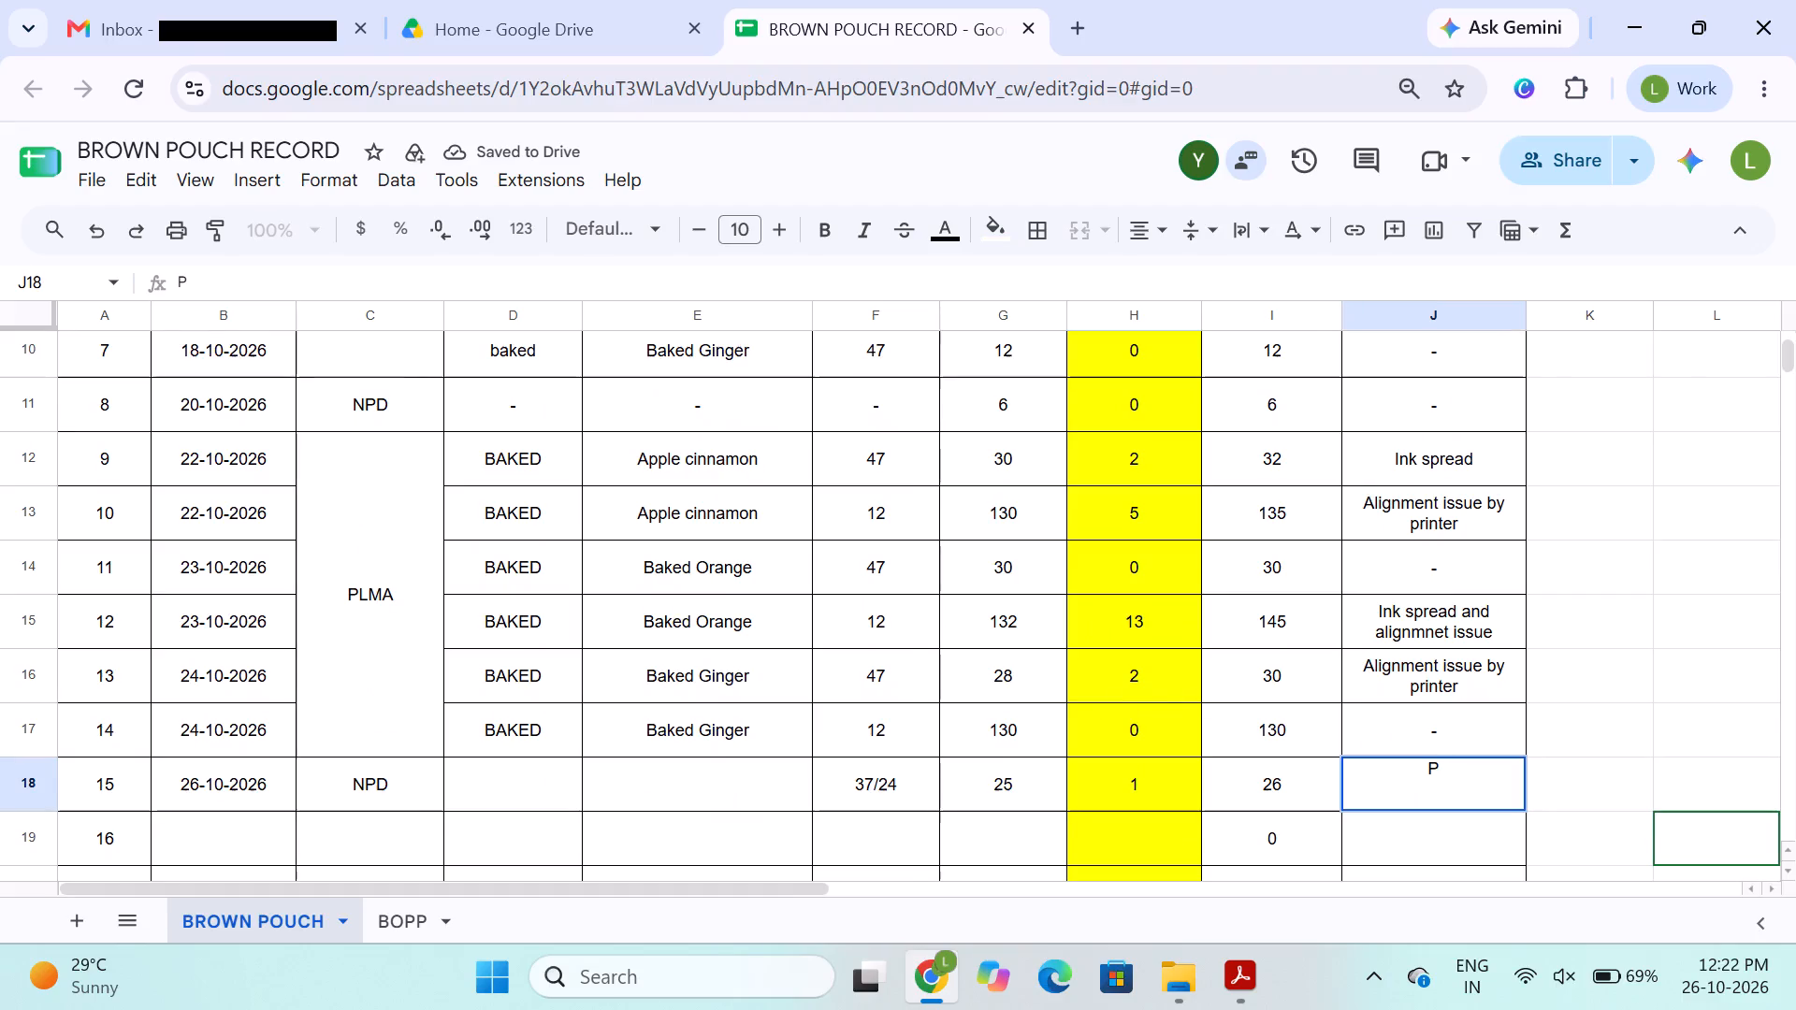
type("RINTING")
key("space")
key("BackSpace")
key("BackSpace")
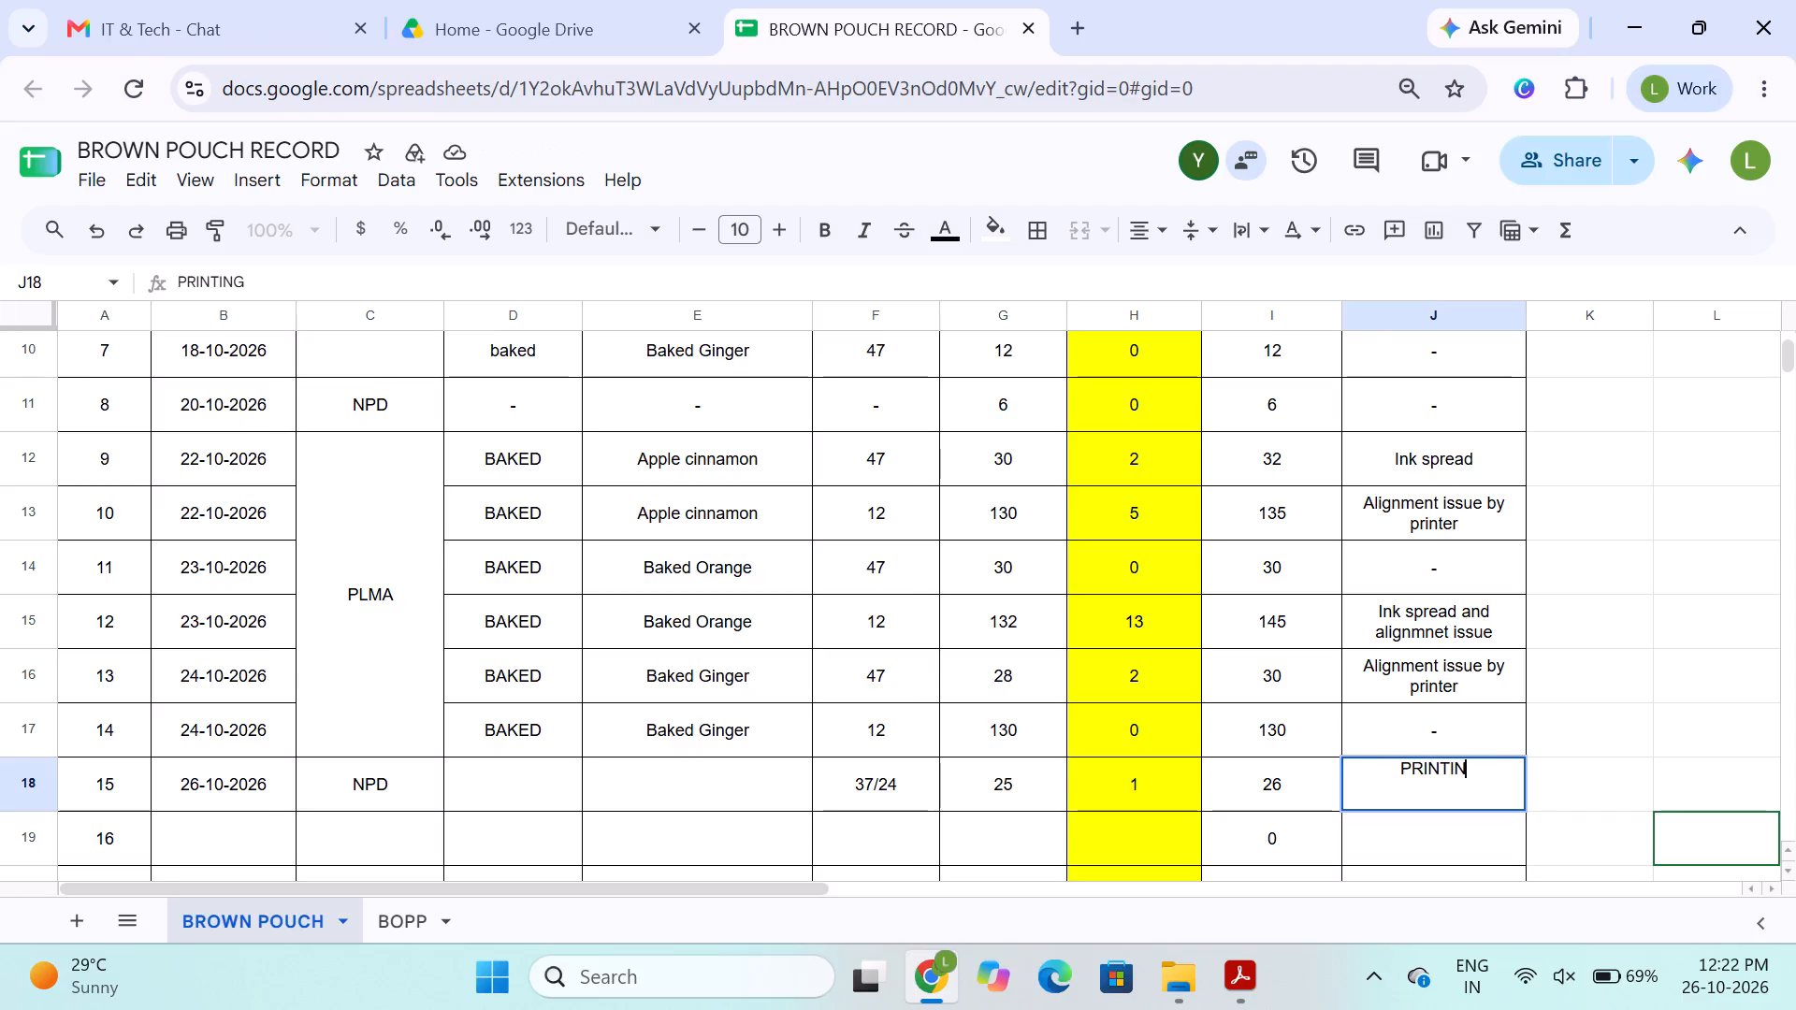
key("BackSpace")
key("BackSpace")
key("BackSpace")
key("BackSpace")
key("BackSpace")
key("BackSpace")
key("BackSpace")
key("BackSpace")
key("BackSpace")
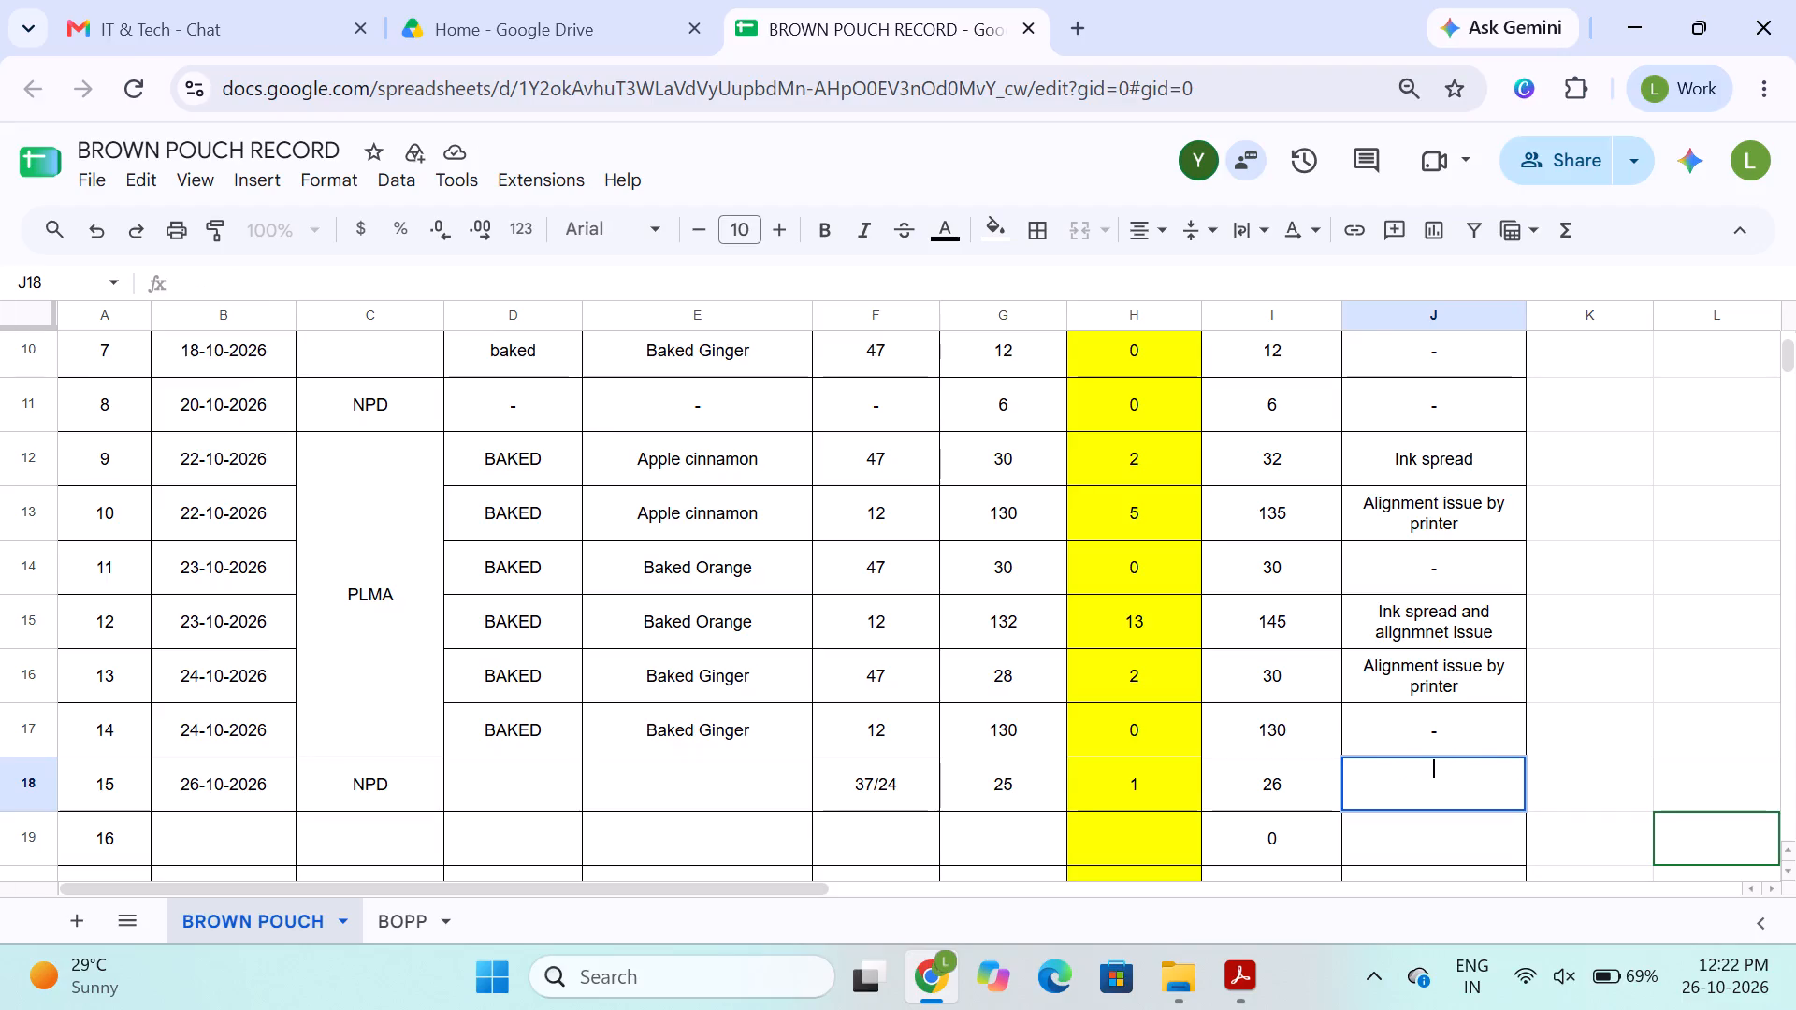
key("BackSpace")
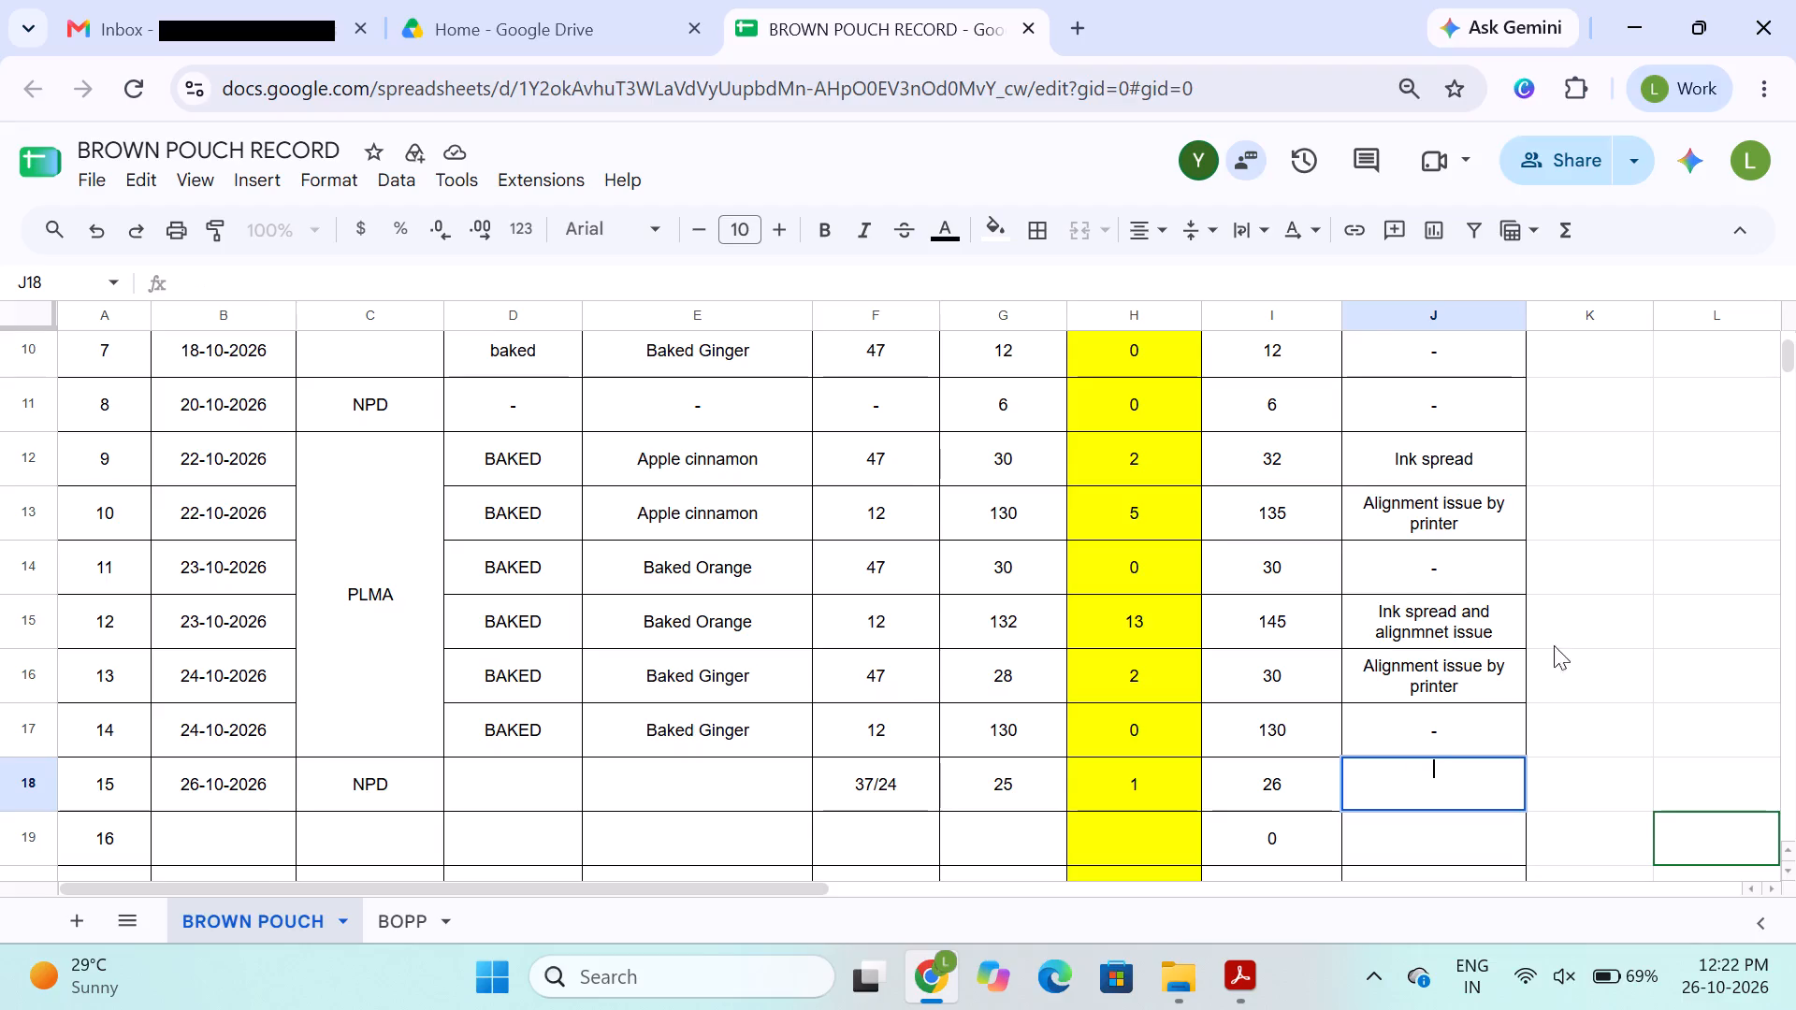
Copy the remark "Ink spread and alignmnet issue" from record no. 12 into column J of record no. 15.
left_click(1412, 634)
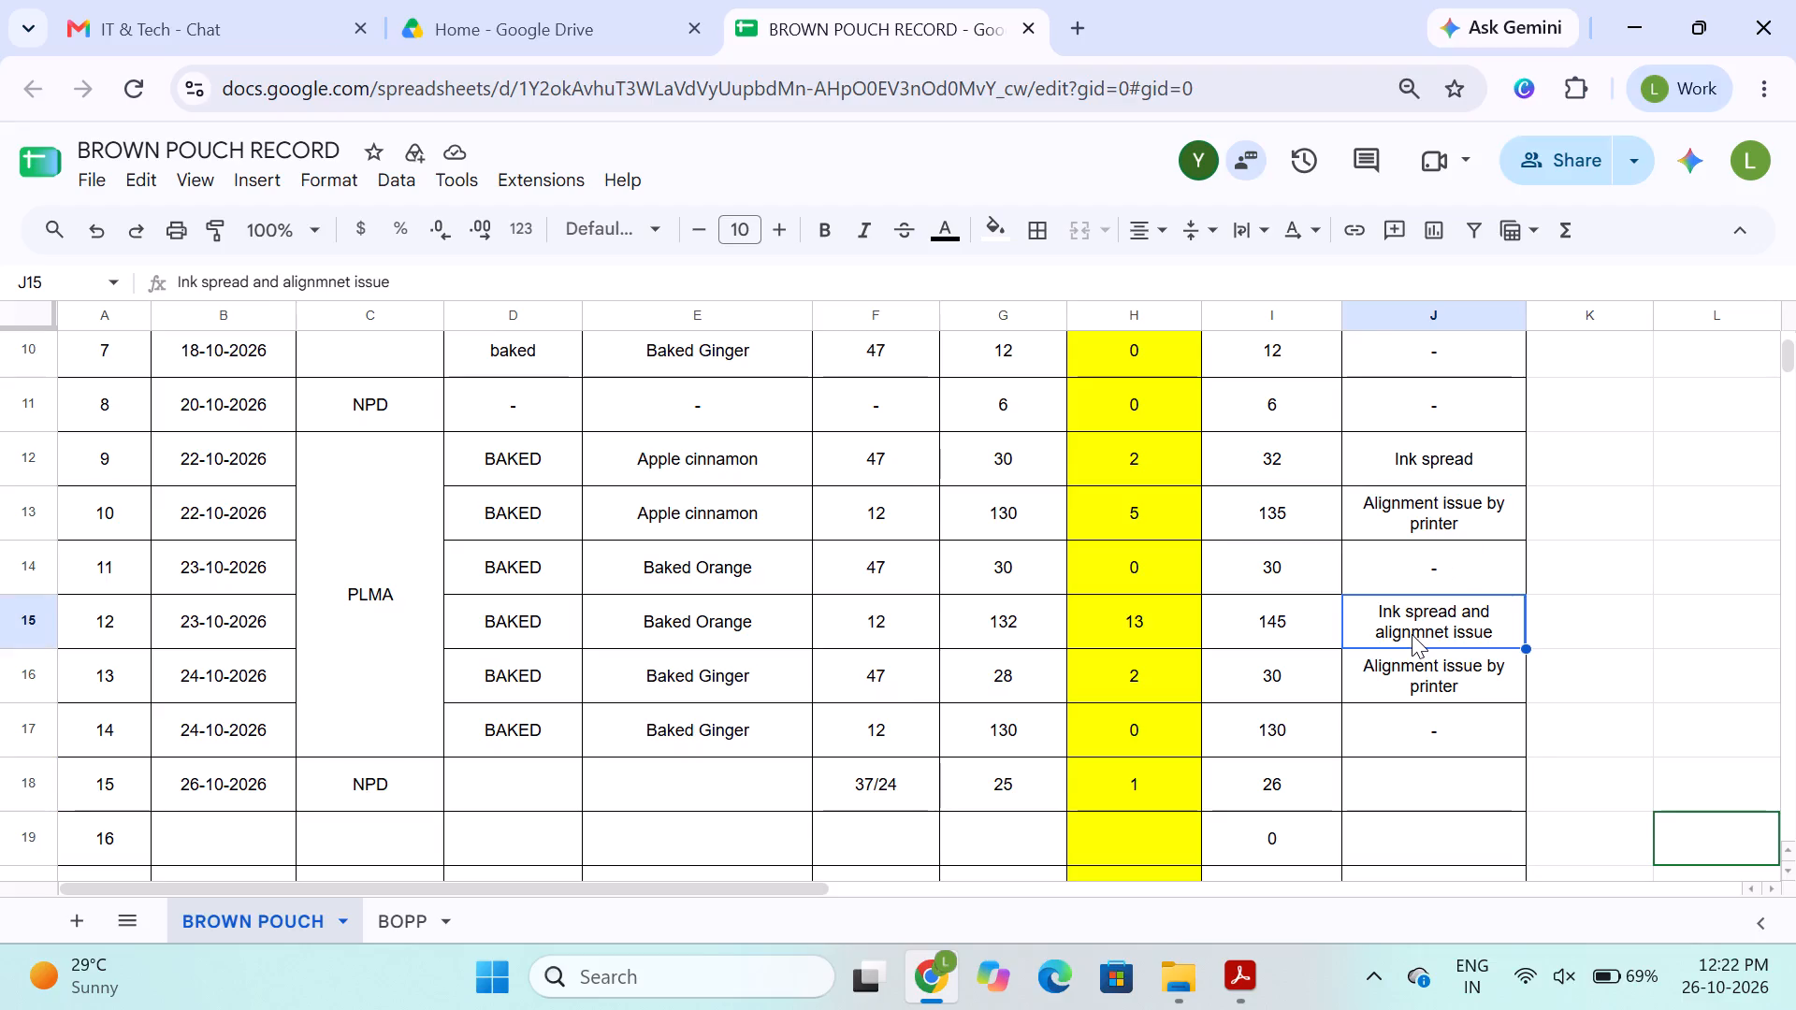
key("ctrl+c")
left_click(1382, 735)
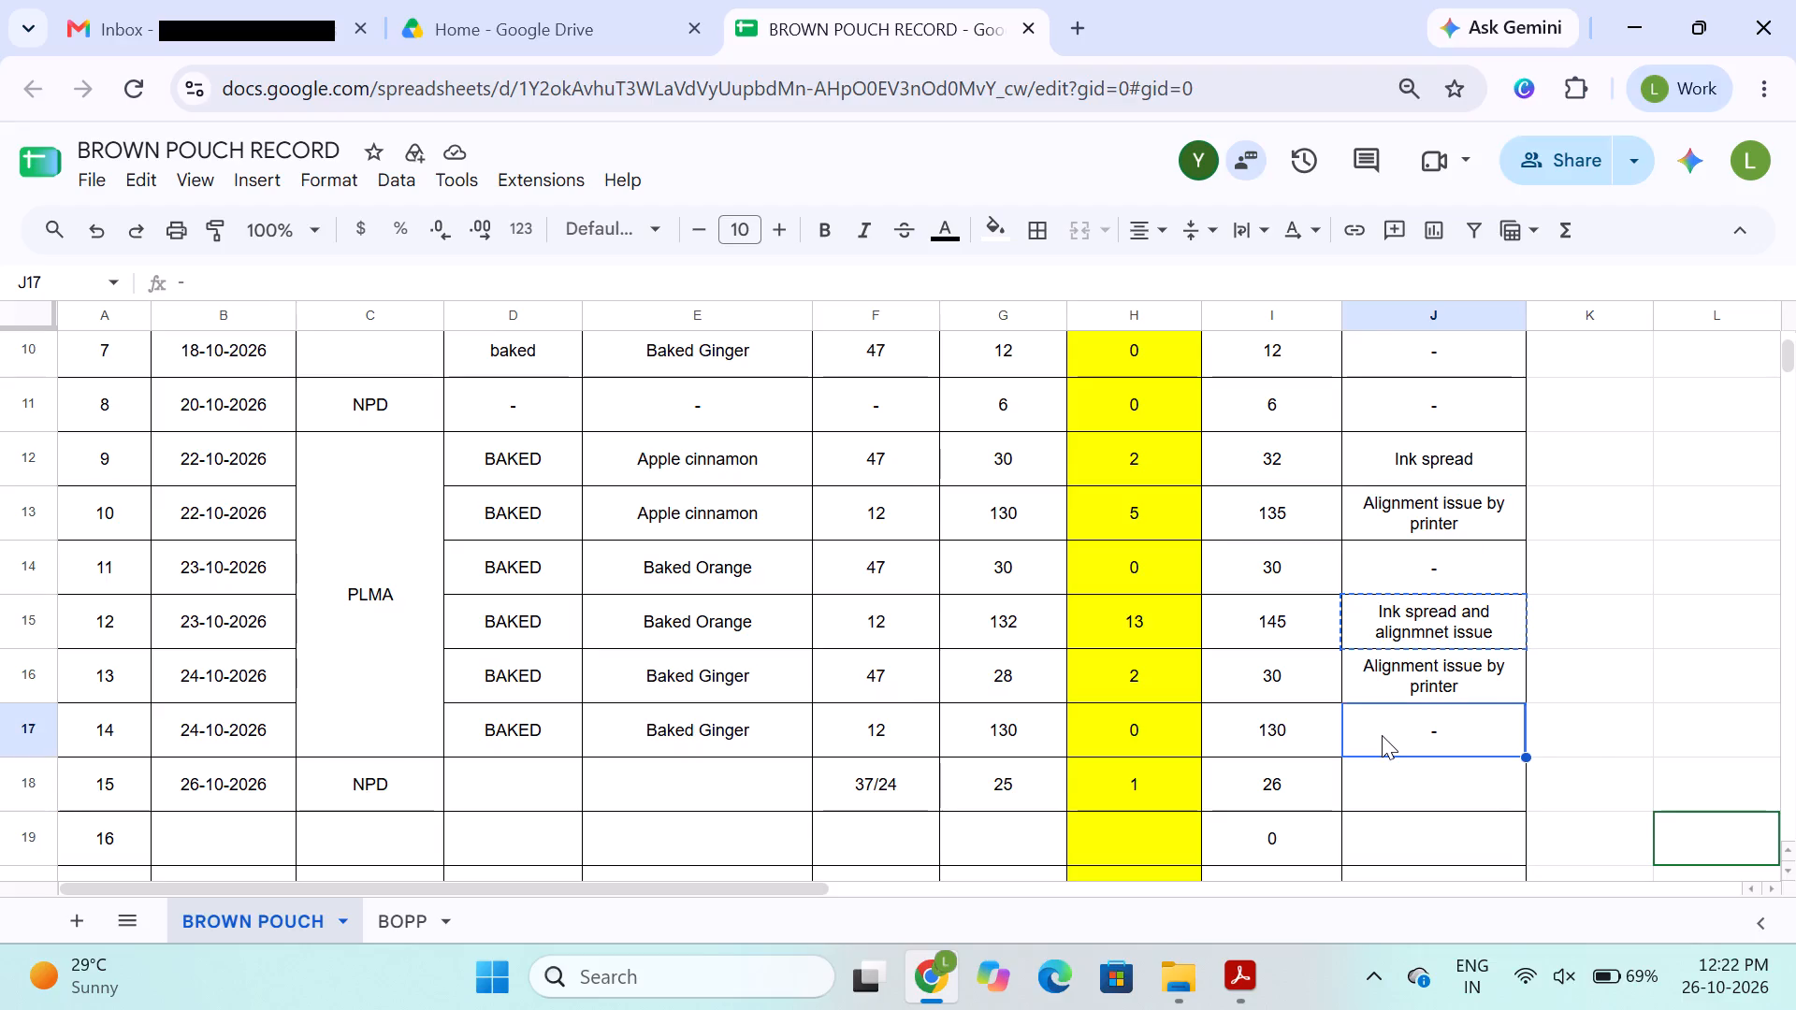
key("ctrl+v")
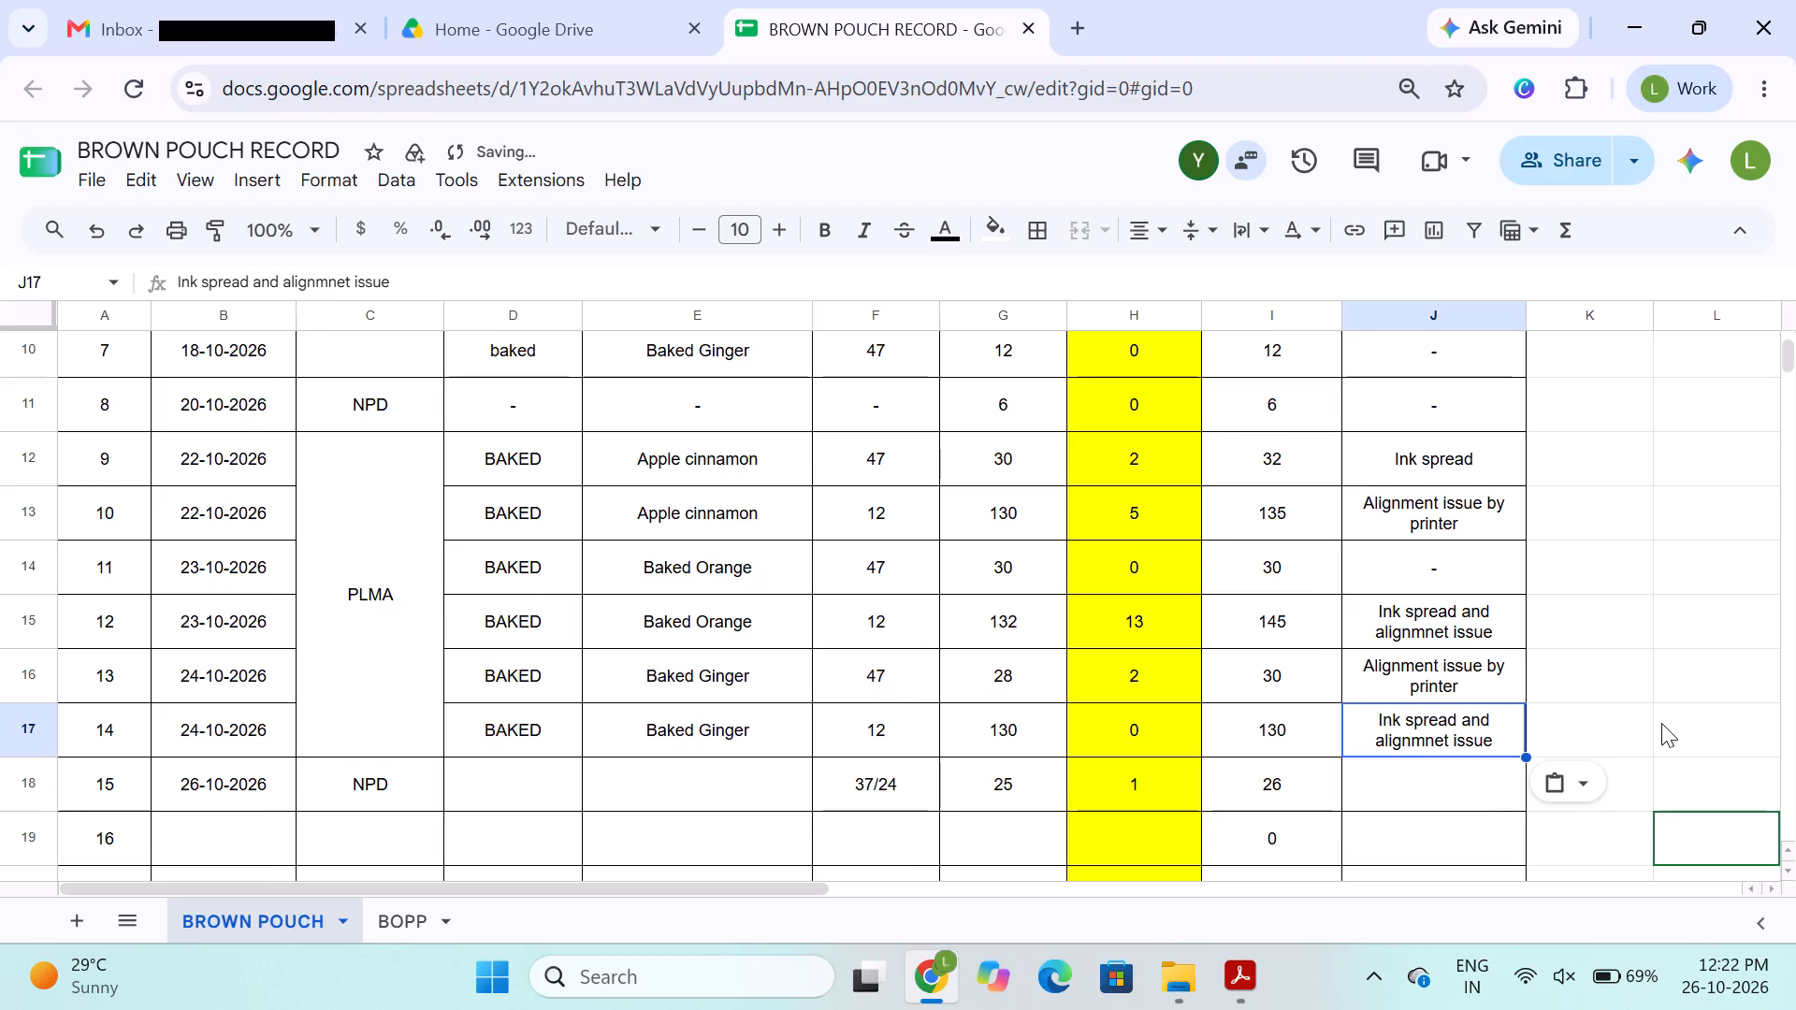
key("ctrl+z")
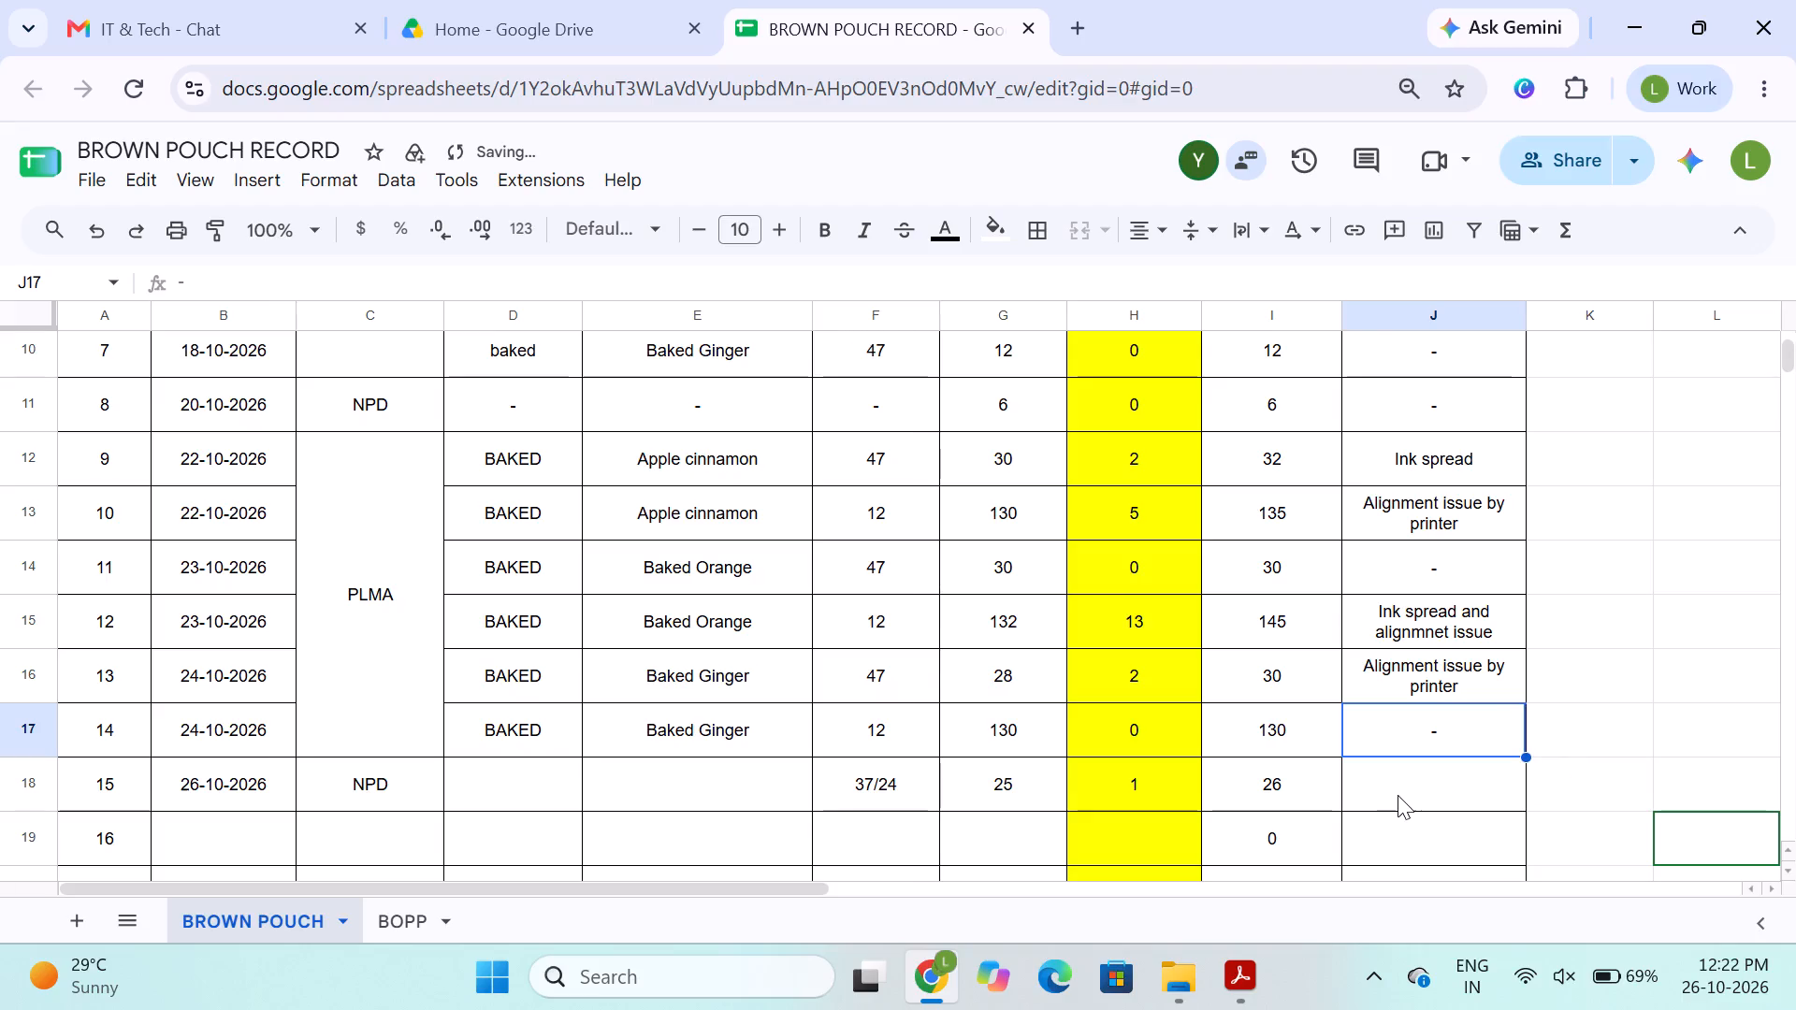
left_click(1398, 795)
key("ctrl+v")
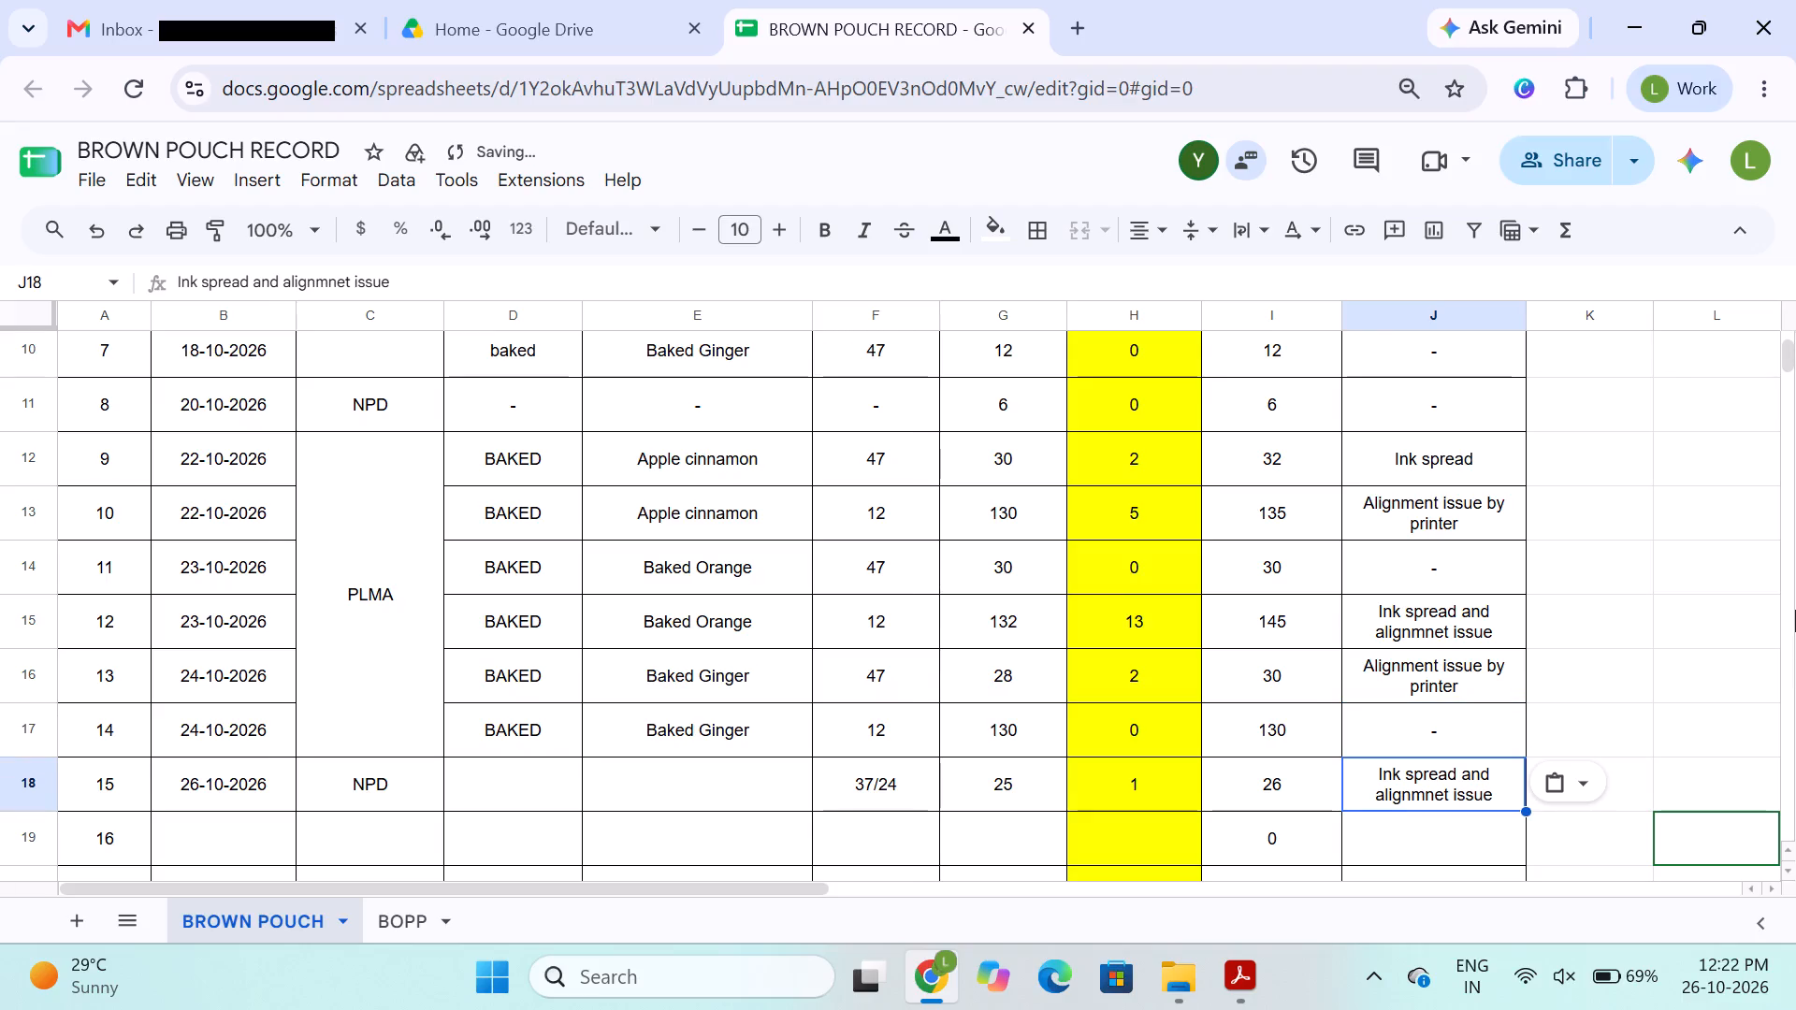
left_click(1606, 656)
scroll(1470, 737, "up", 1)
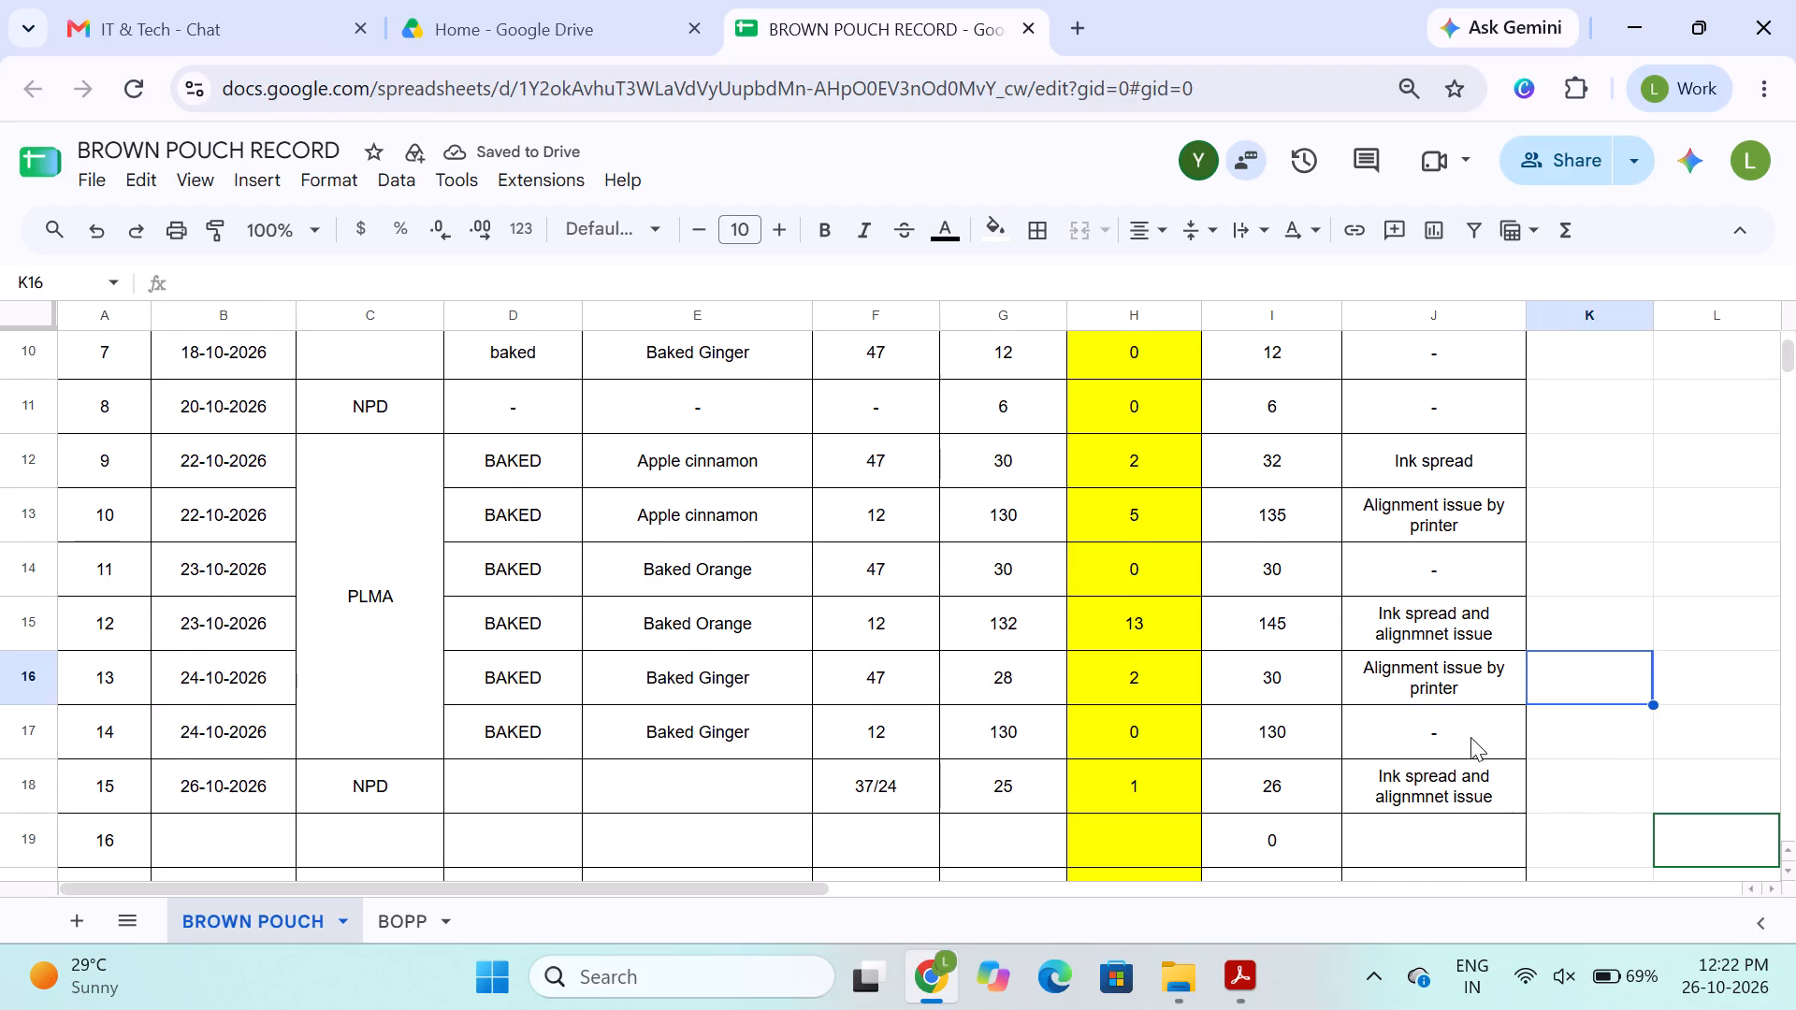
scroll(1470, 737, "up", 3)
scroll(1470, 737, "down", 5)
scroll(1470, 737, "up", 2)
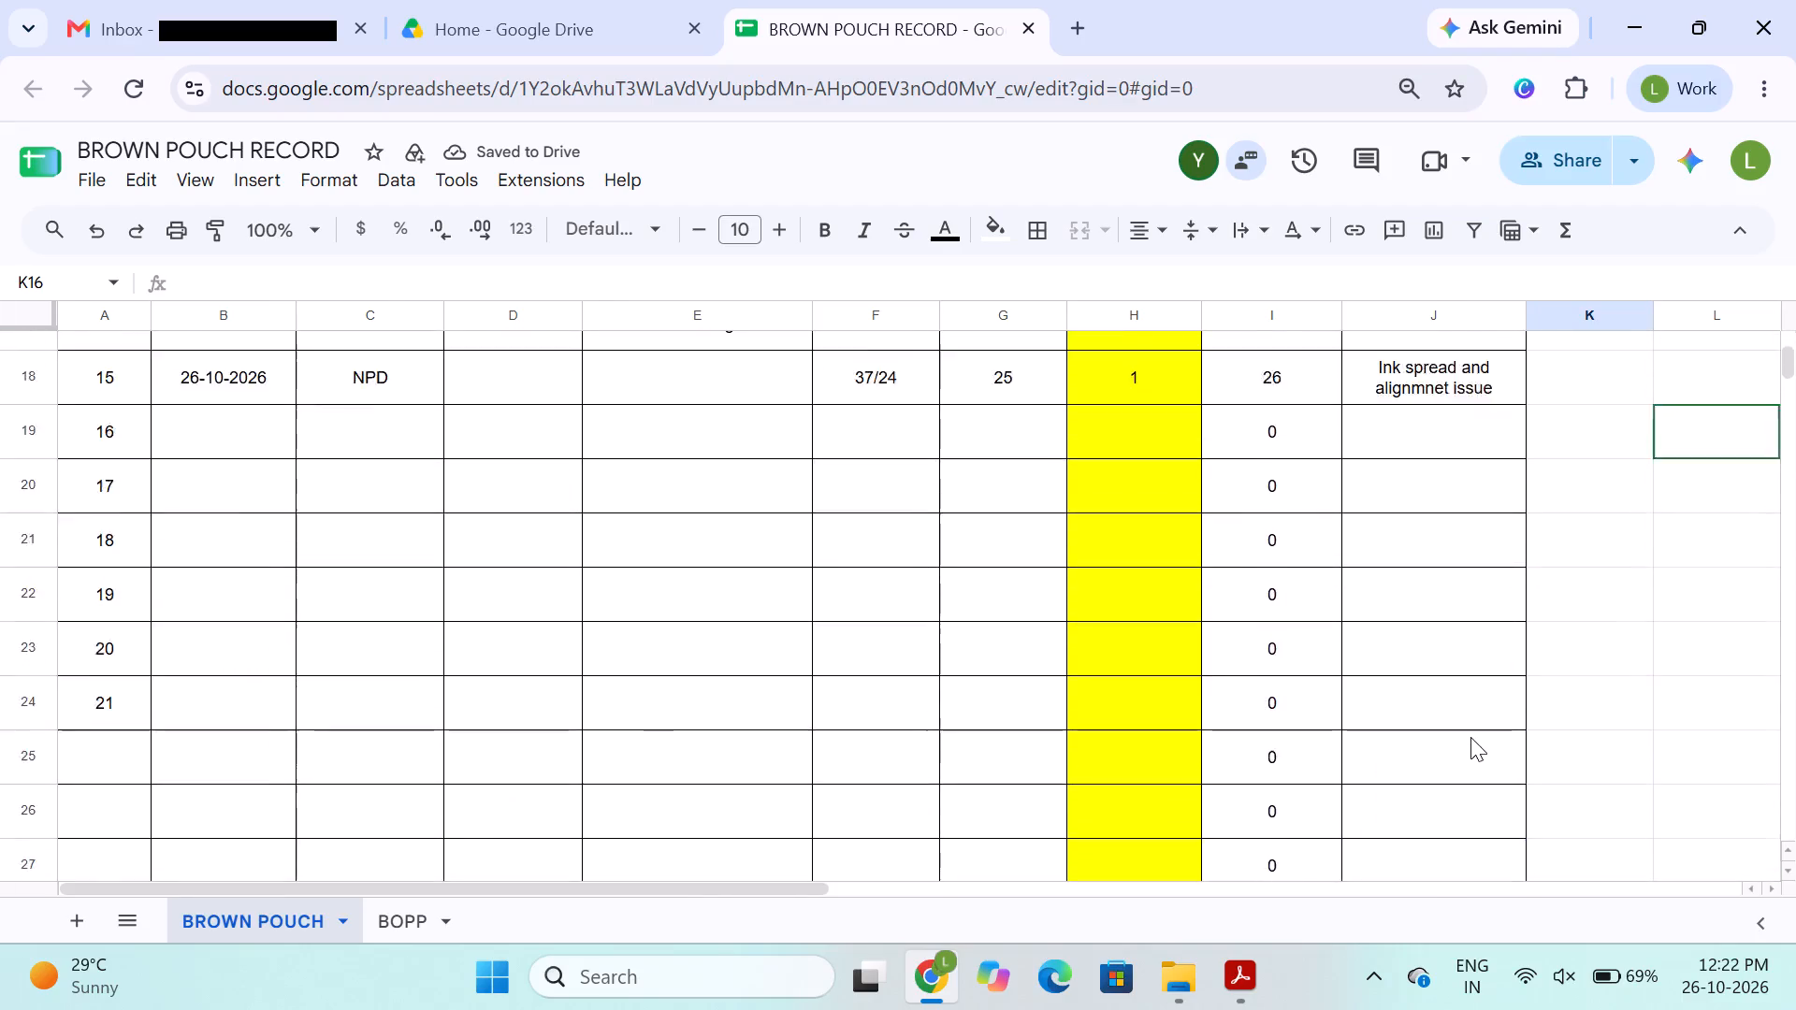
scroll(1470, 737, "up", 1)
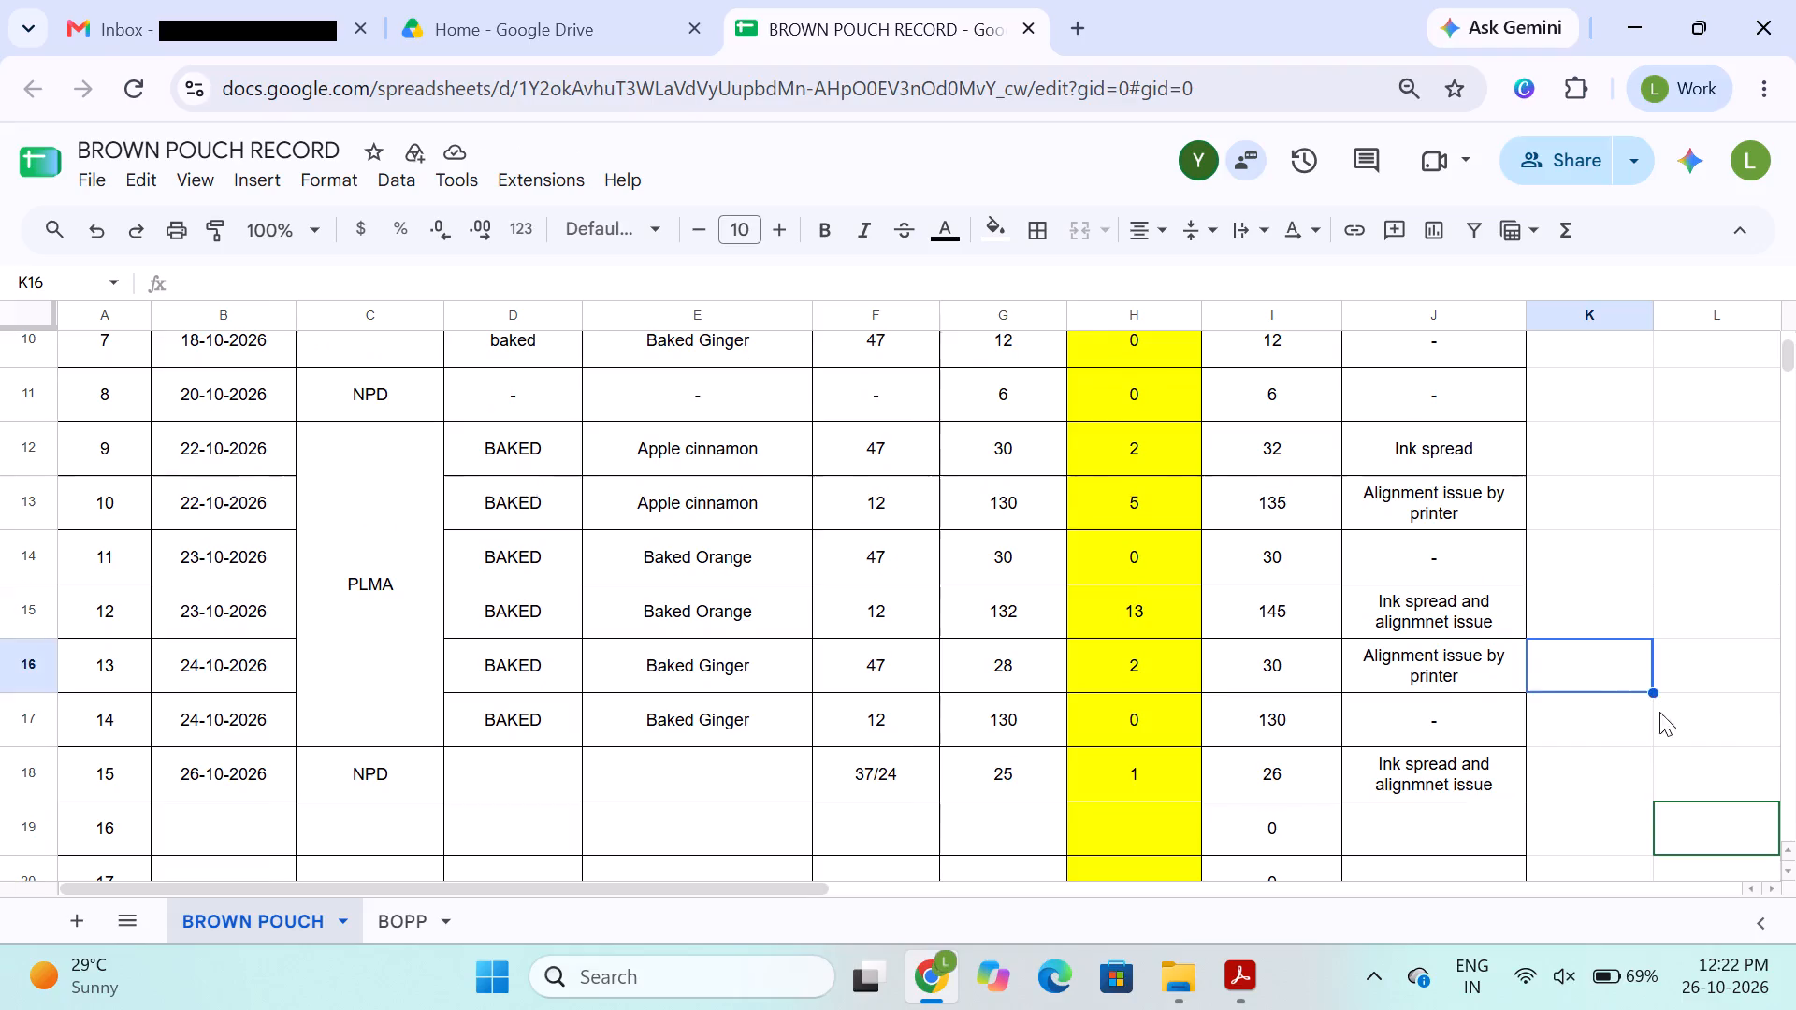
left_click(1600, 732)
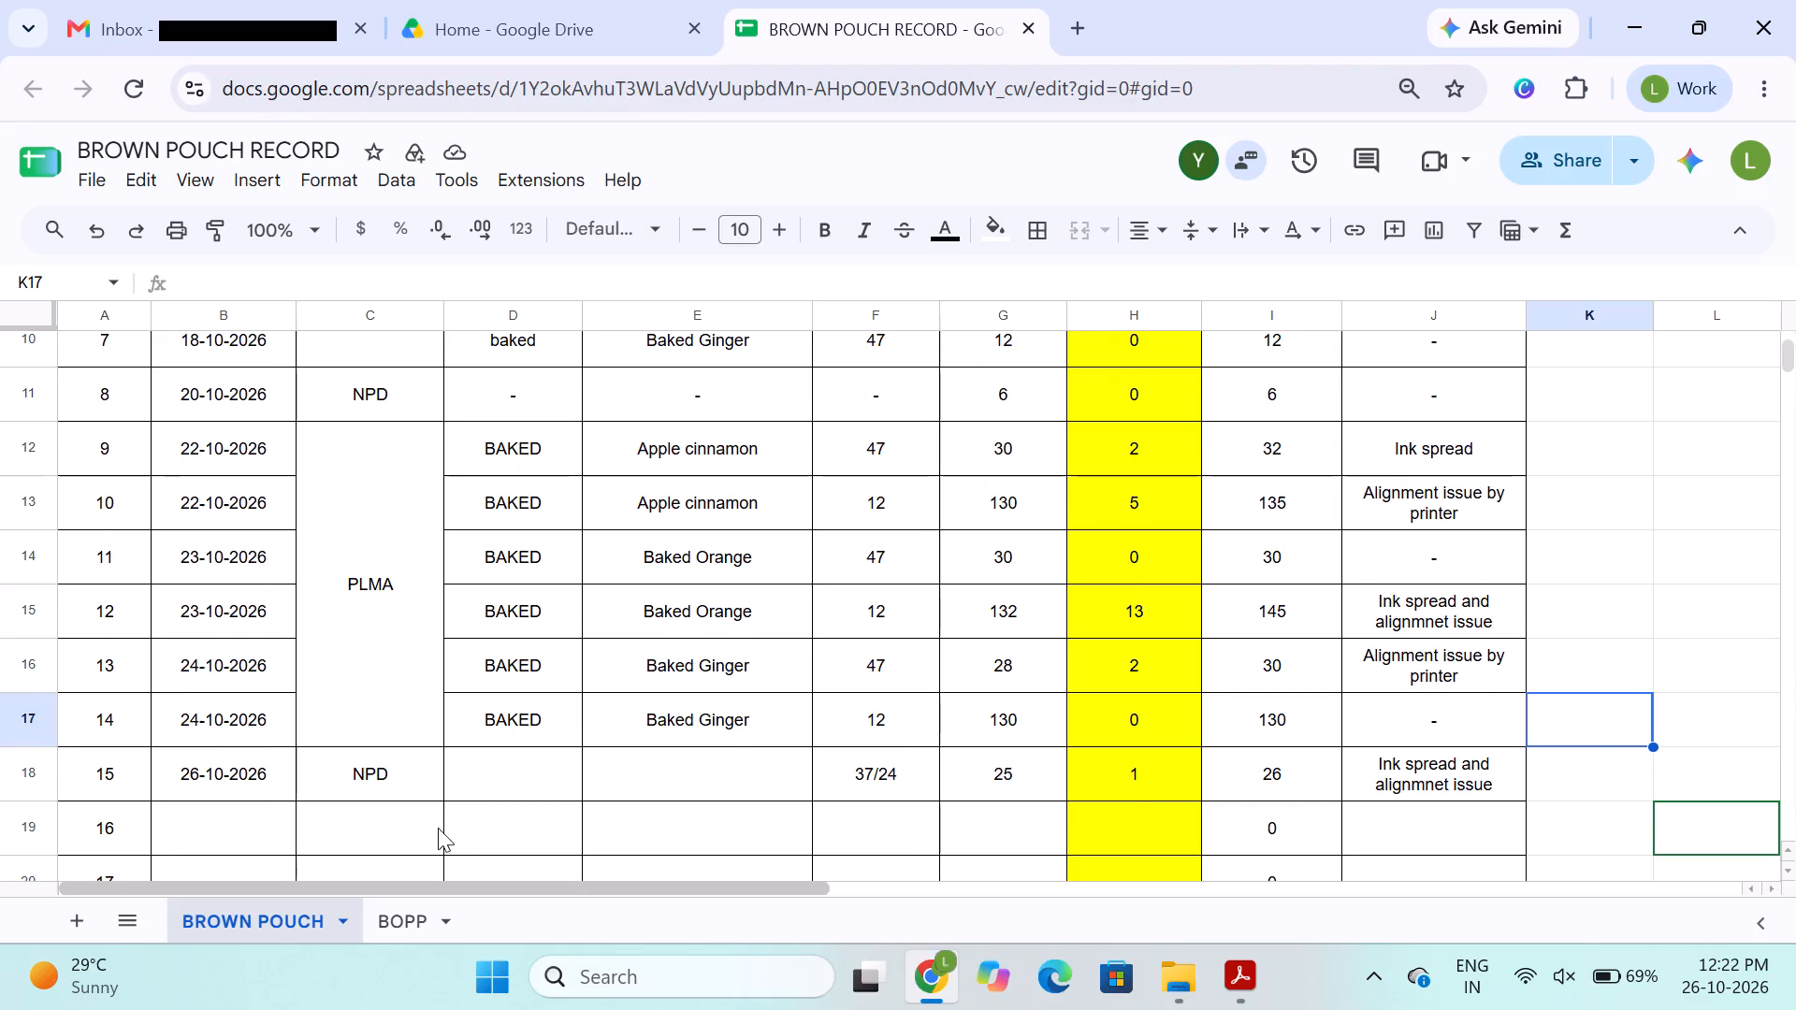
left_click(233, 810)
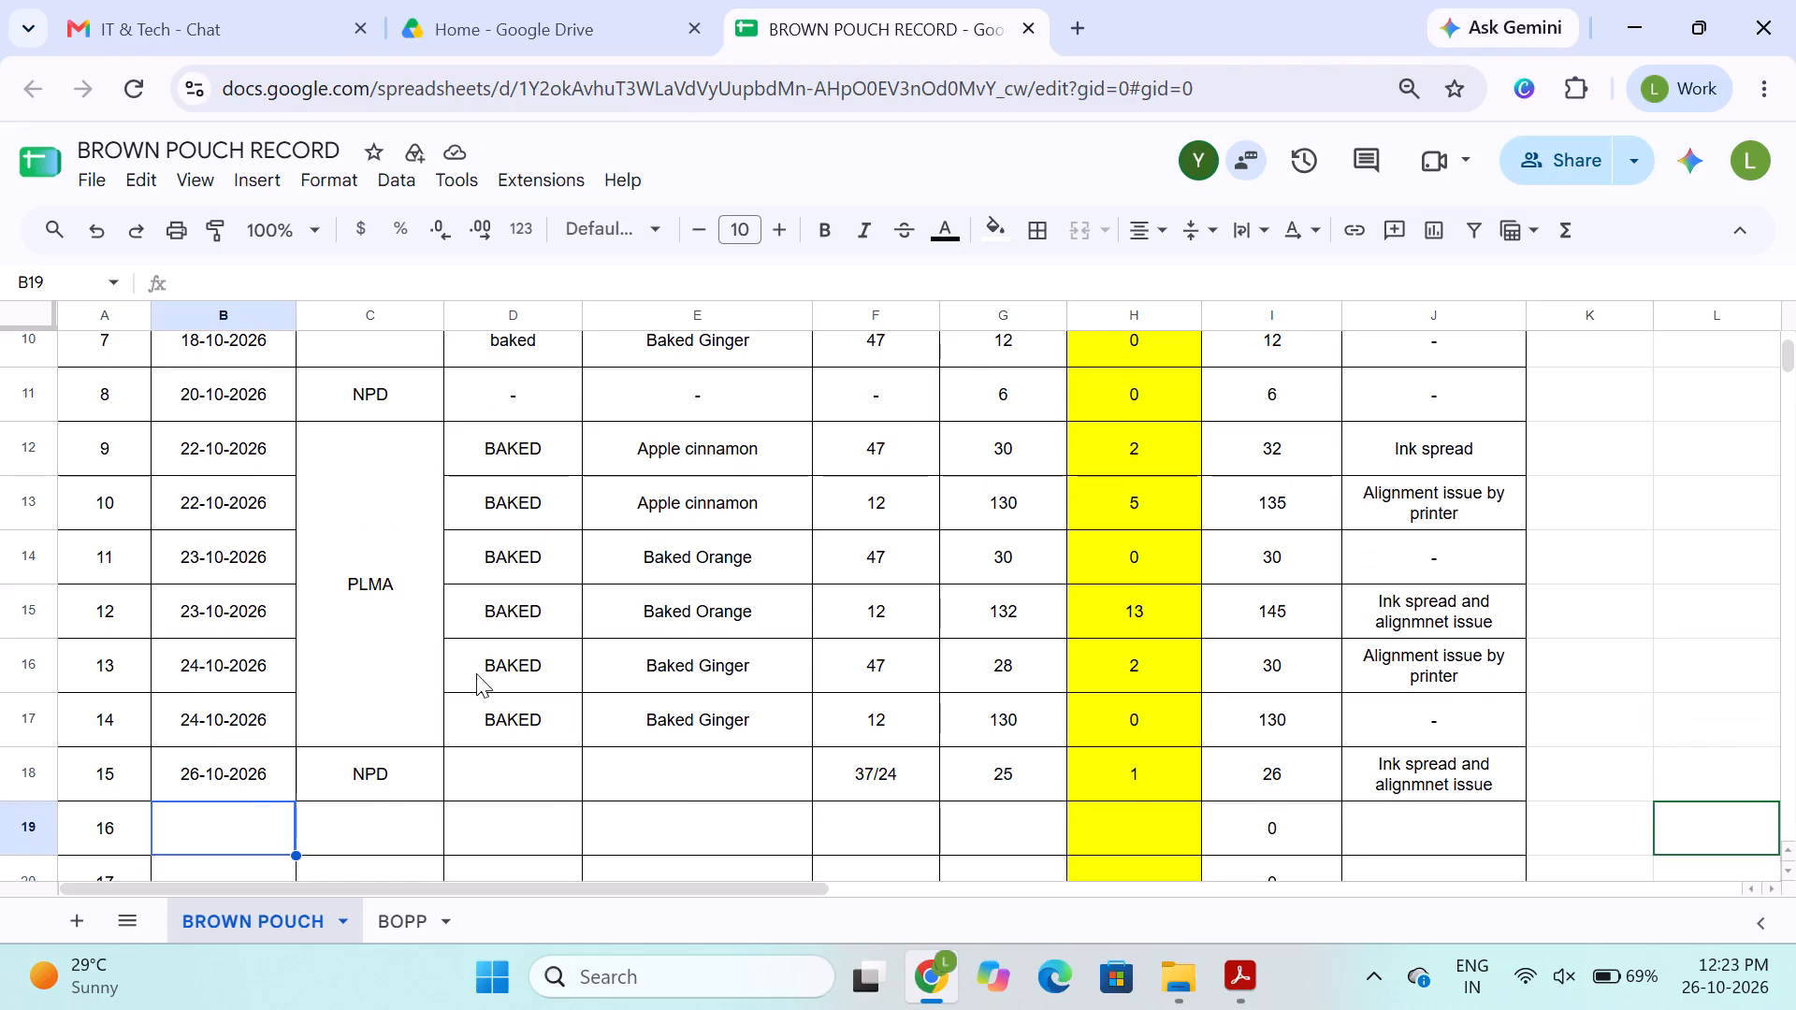
Enter a dash (-) in columns D and E for record no. 15, as in the earlier NPD record.
left_click(493, 767)
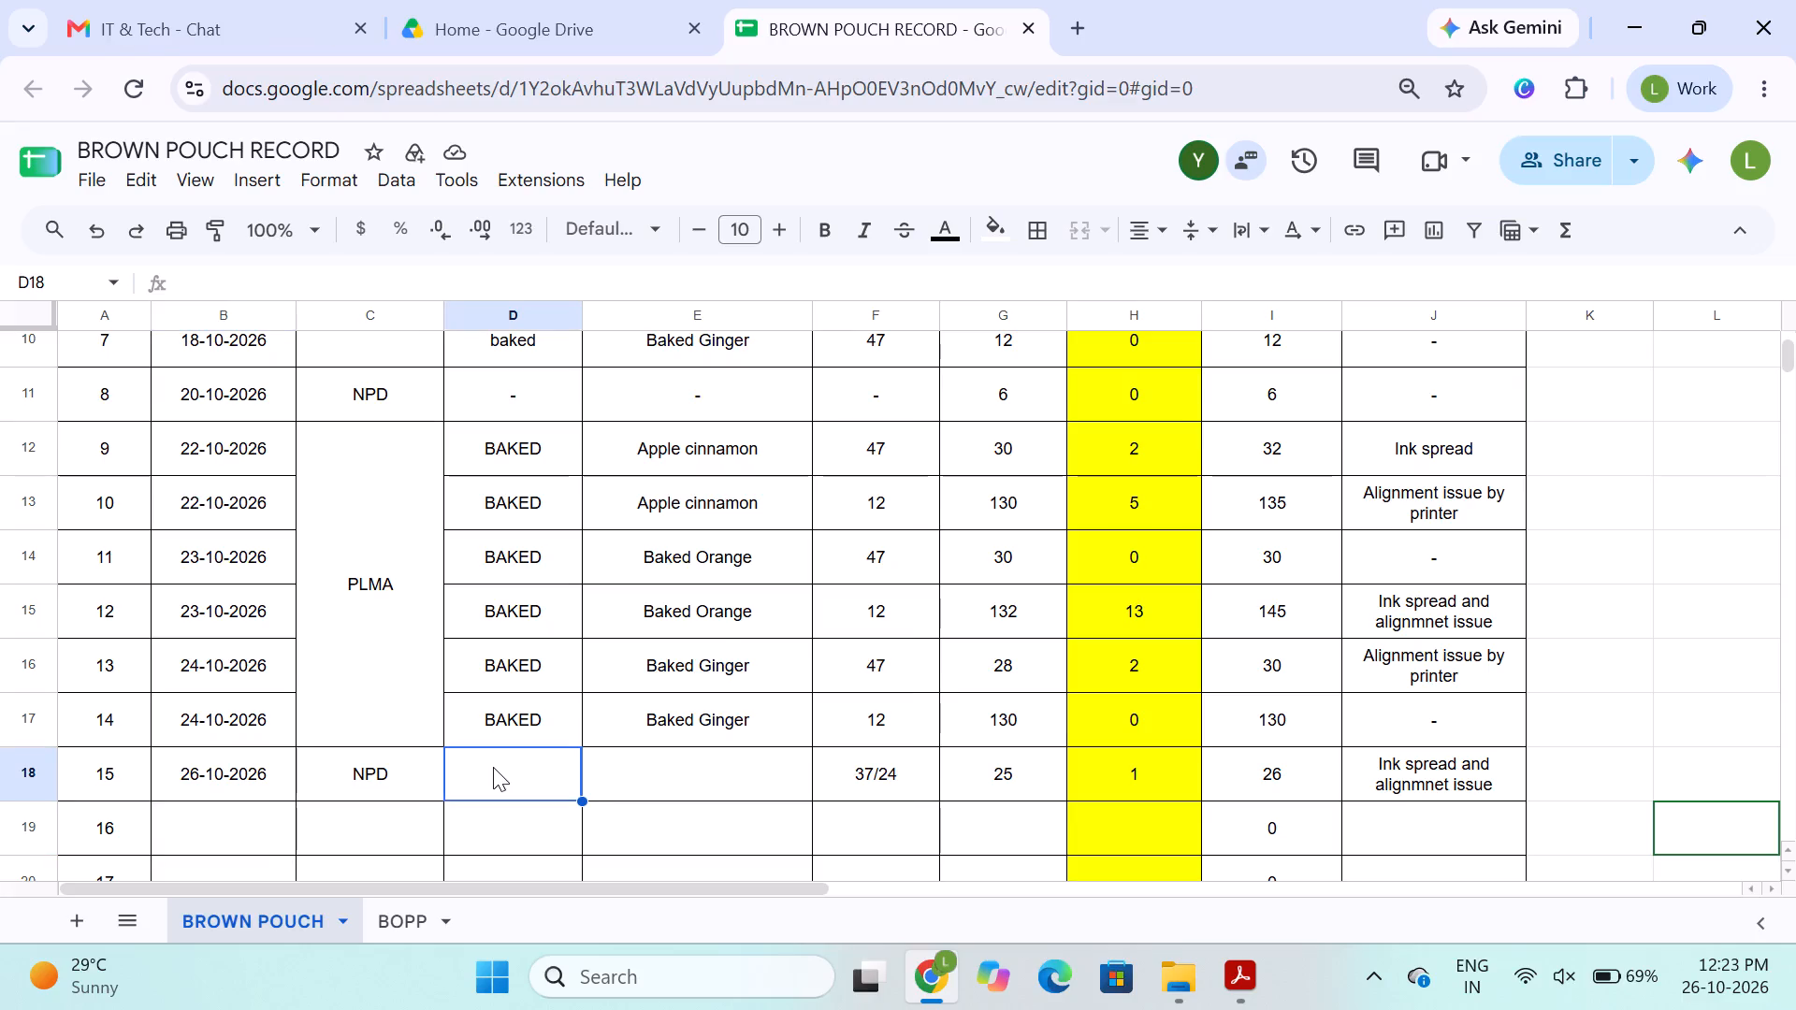
scroll(600, 388, "up", 1)
scroll(600, 388, "down", 1)
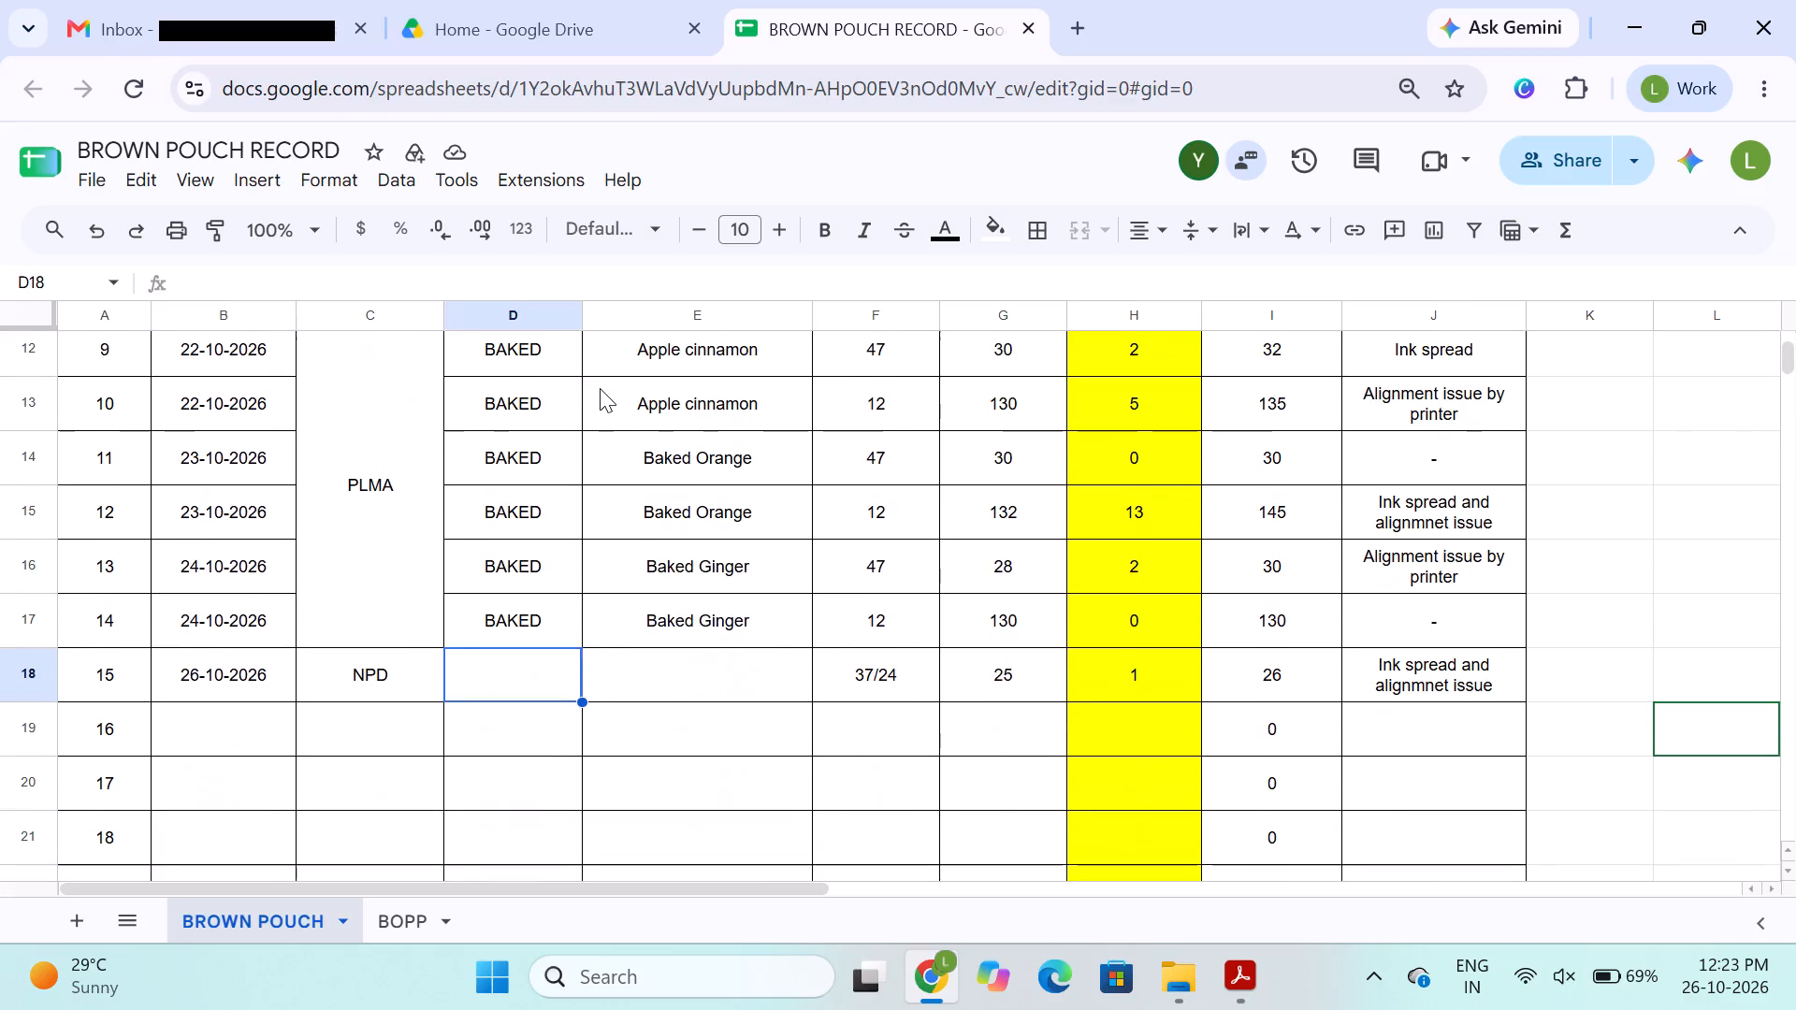
key("minus")
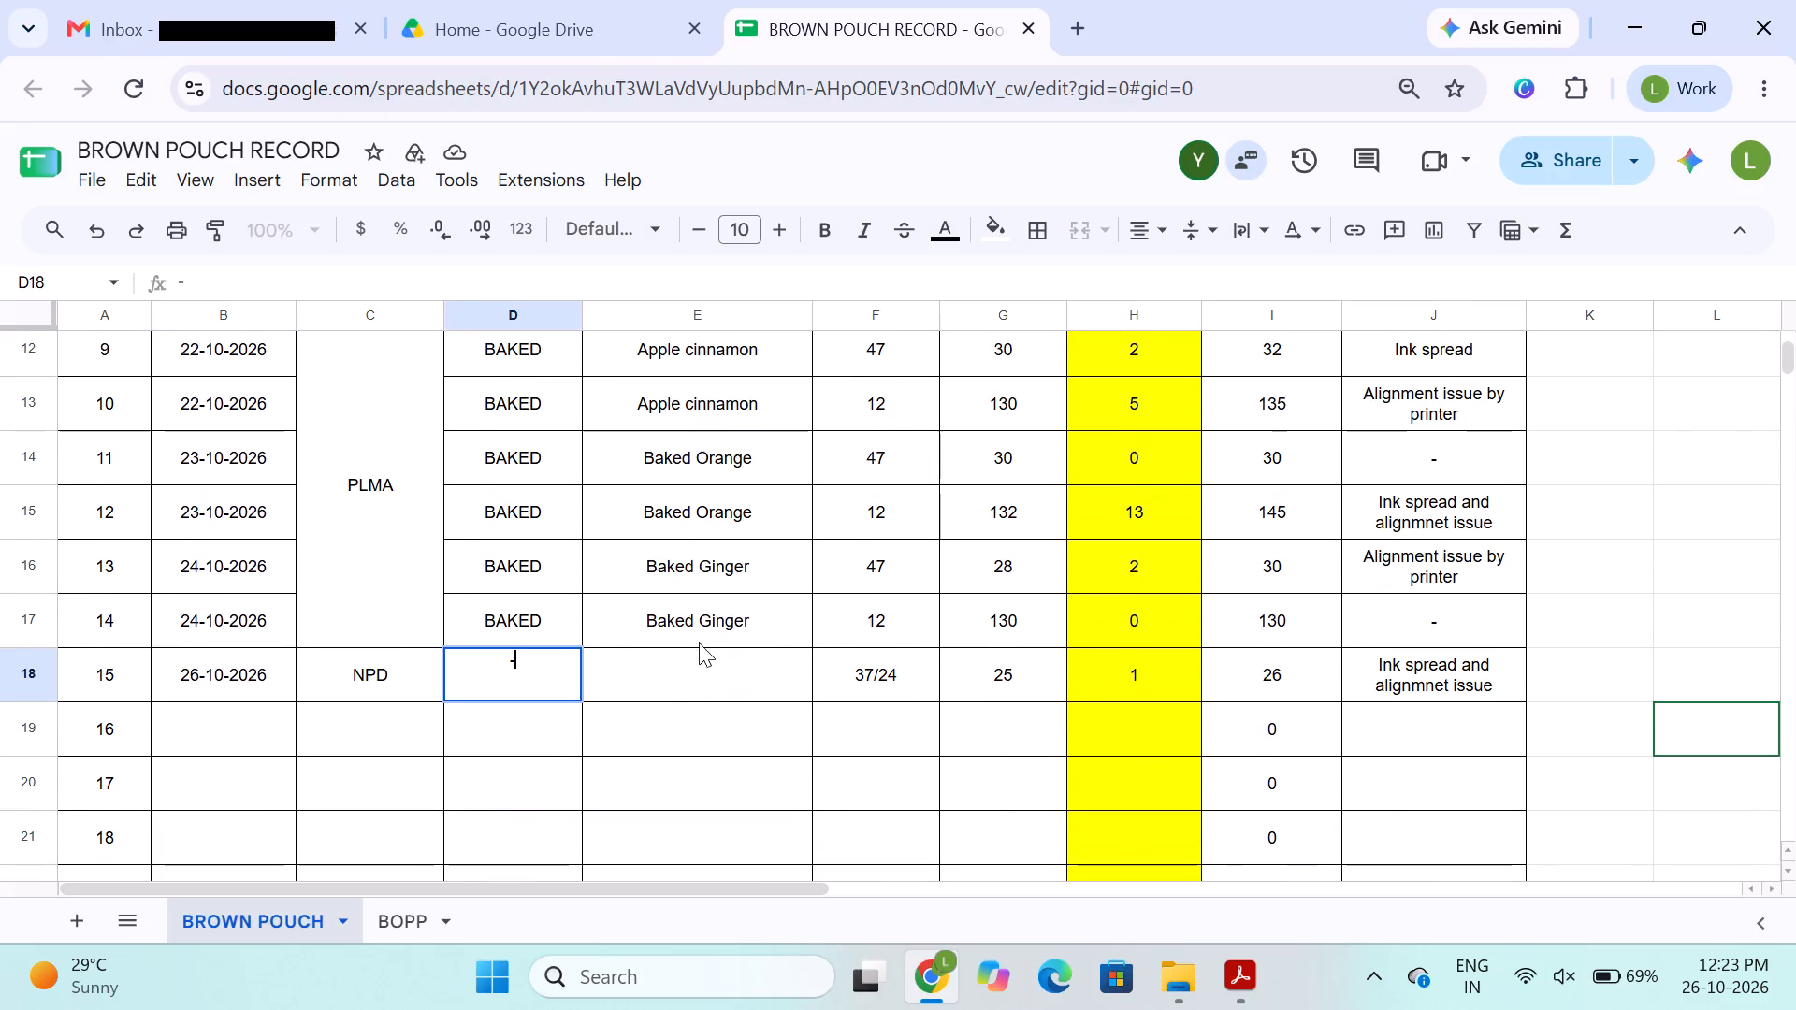
left_click(696, 664)
key("equal")
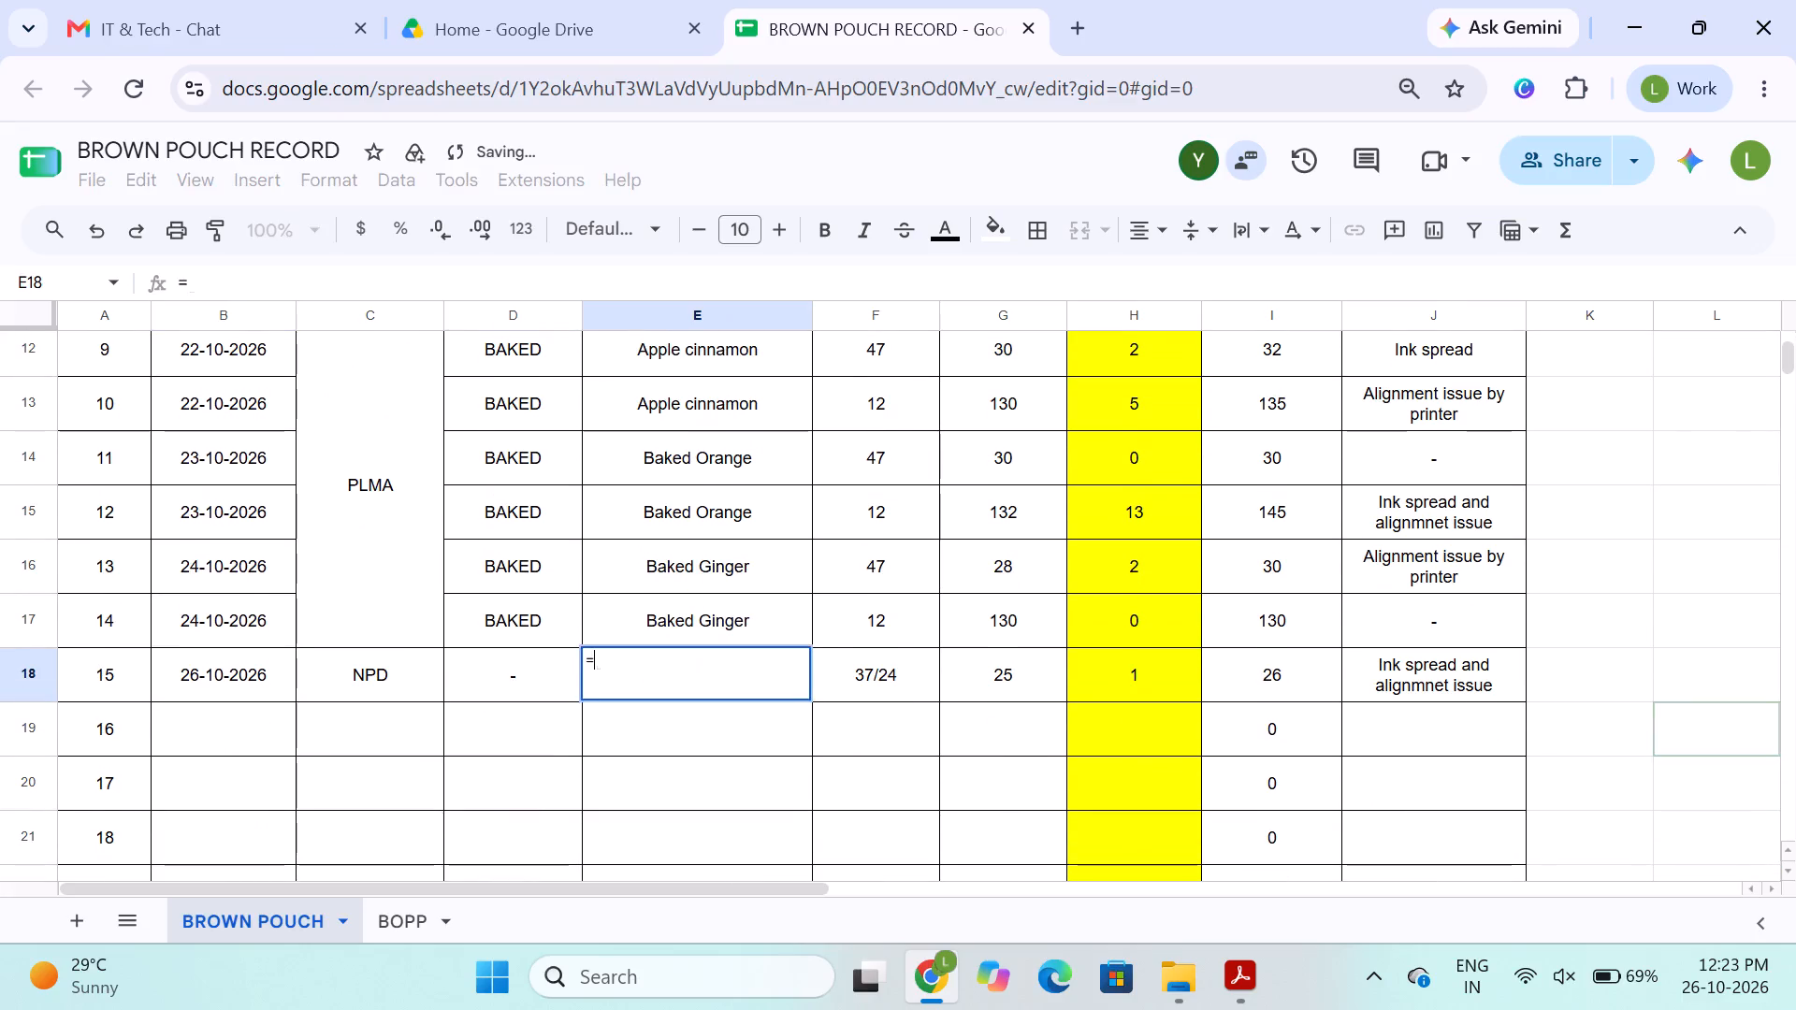
key("BackSpace")
key("minus")
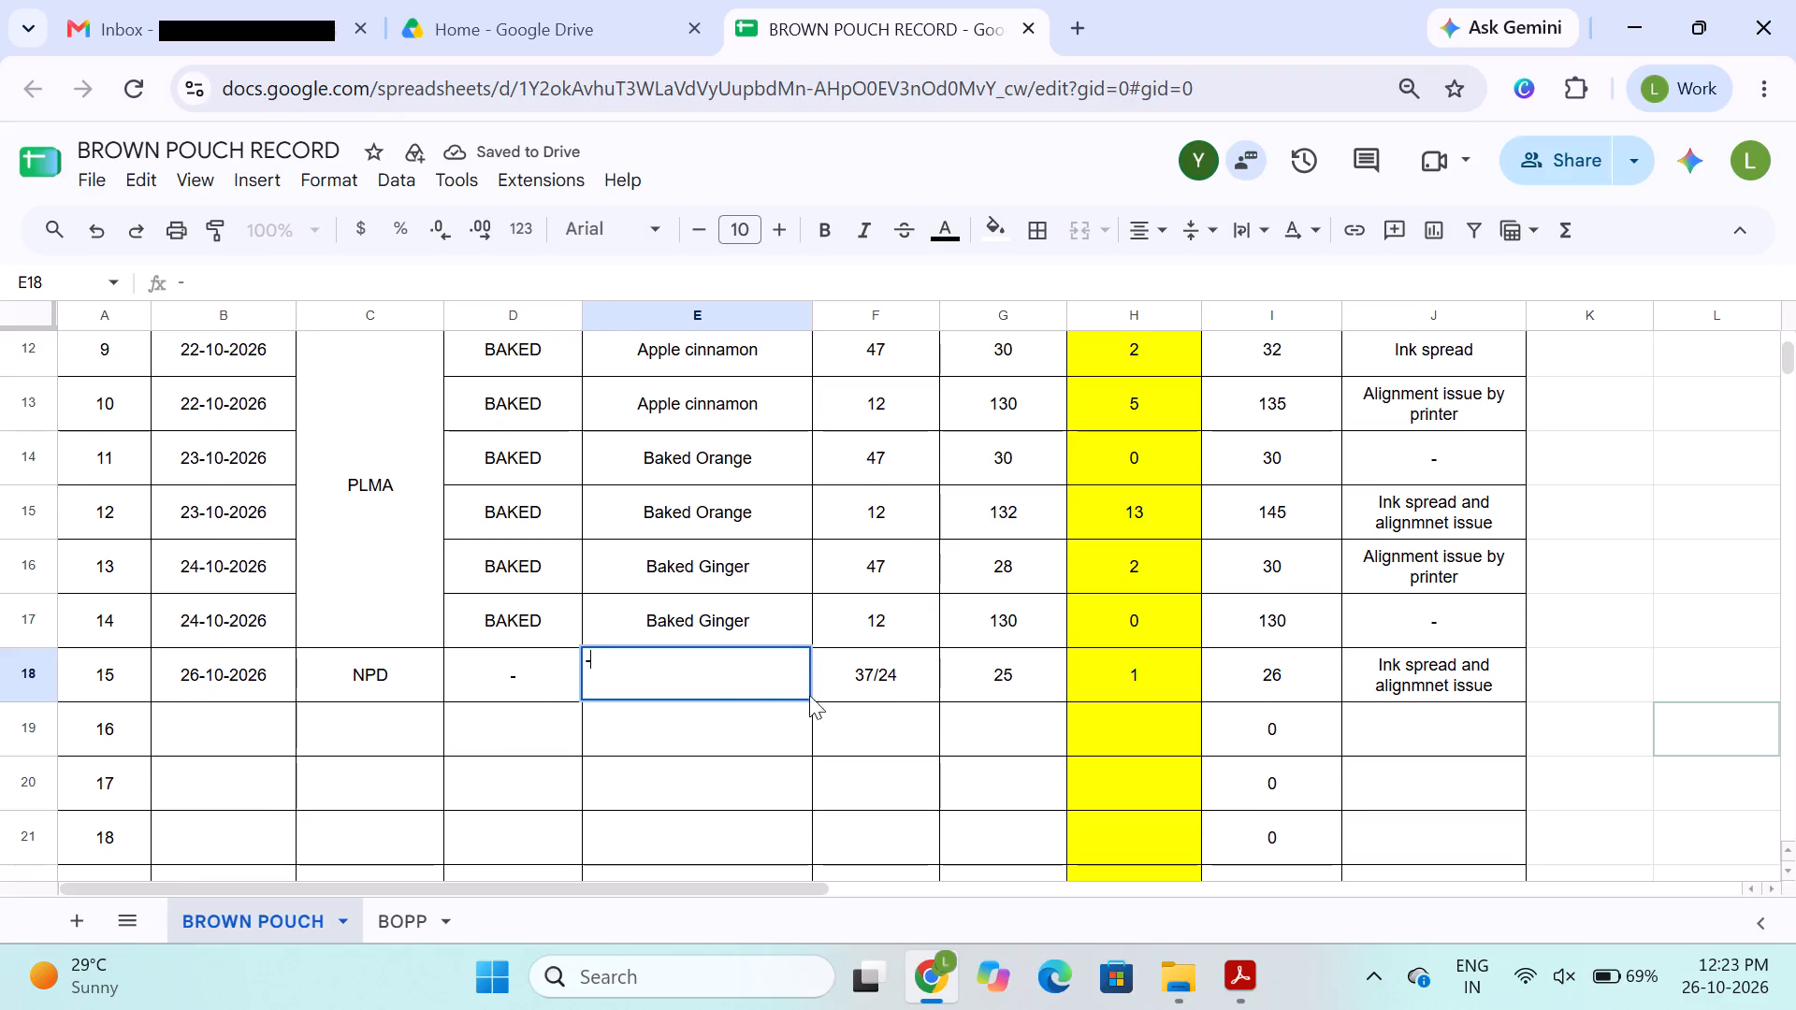
scroll(882, 672, "up", 3)
scroll(882, 672, "down", 4)
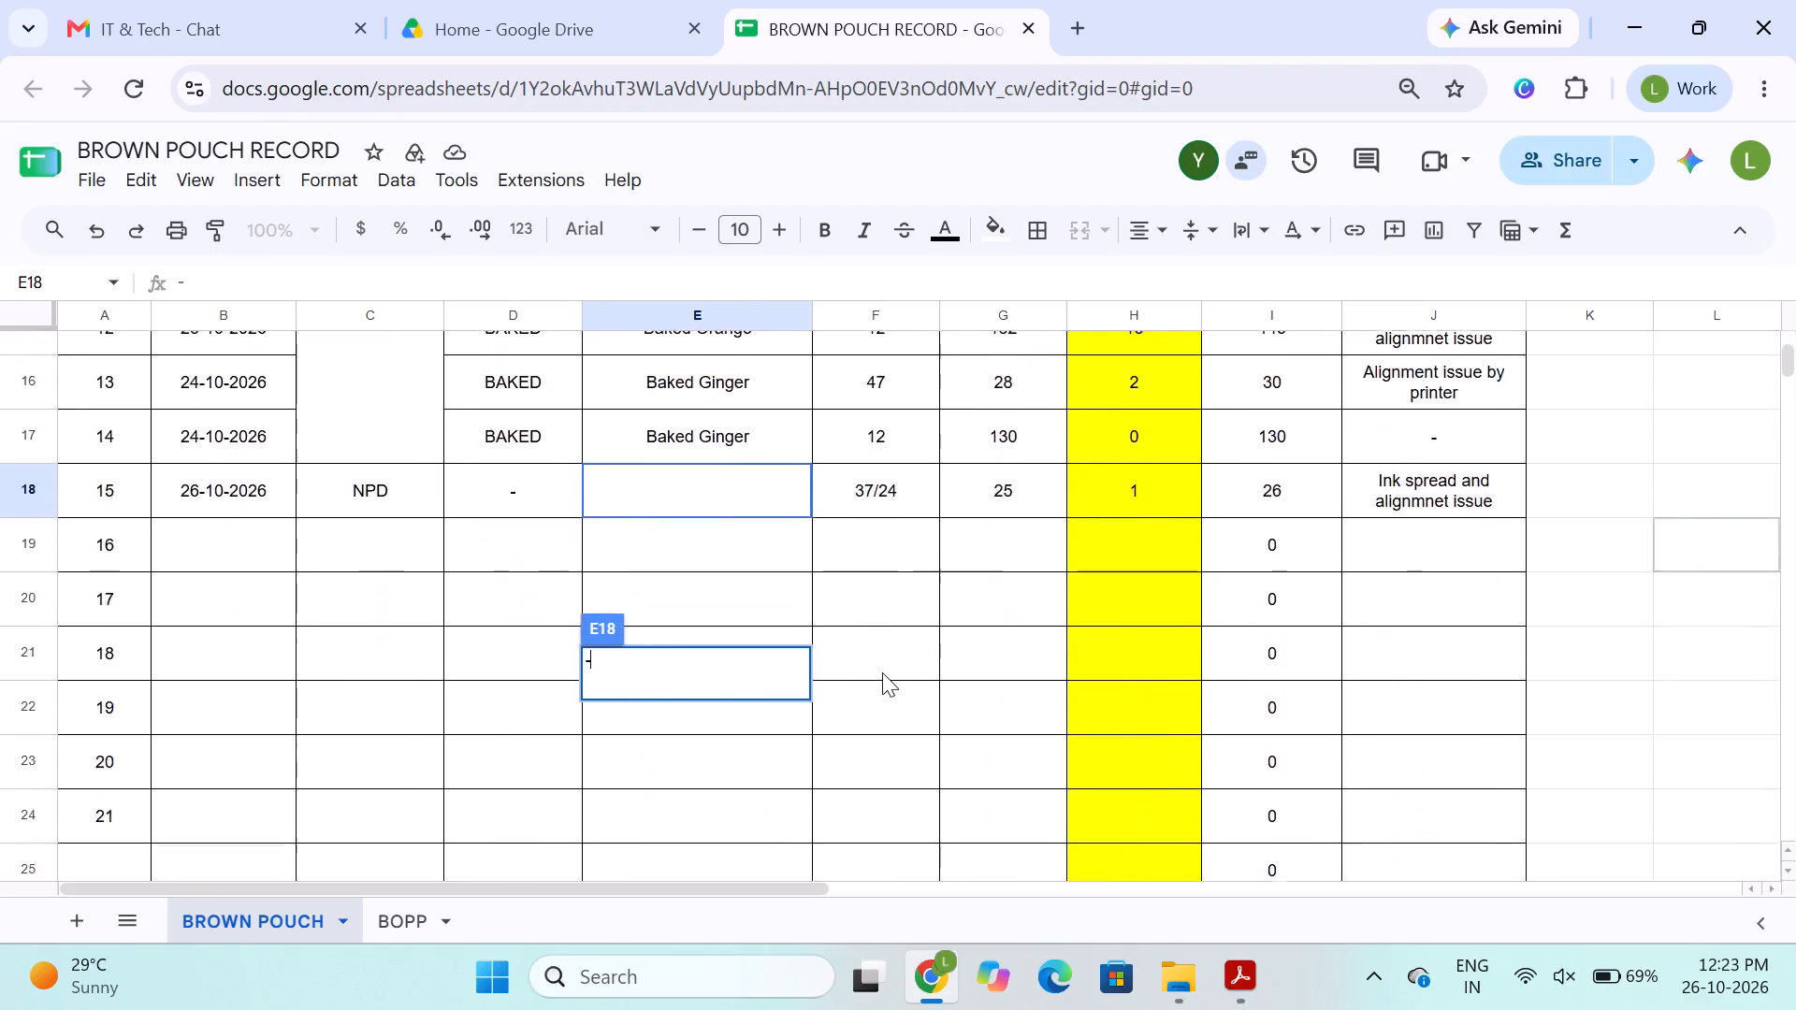
Commit the dash (-) entered in column E for record no. 15.
left_click(849, 628)
Look back over the pouch records and close the BROWN POUCH RECORD sheet to return to Google Drive home.
scroll(778, 500, "up", 2)
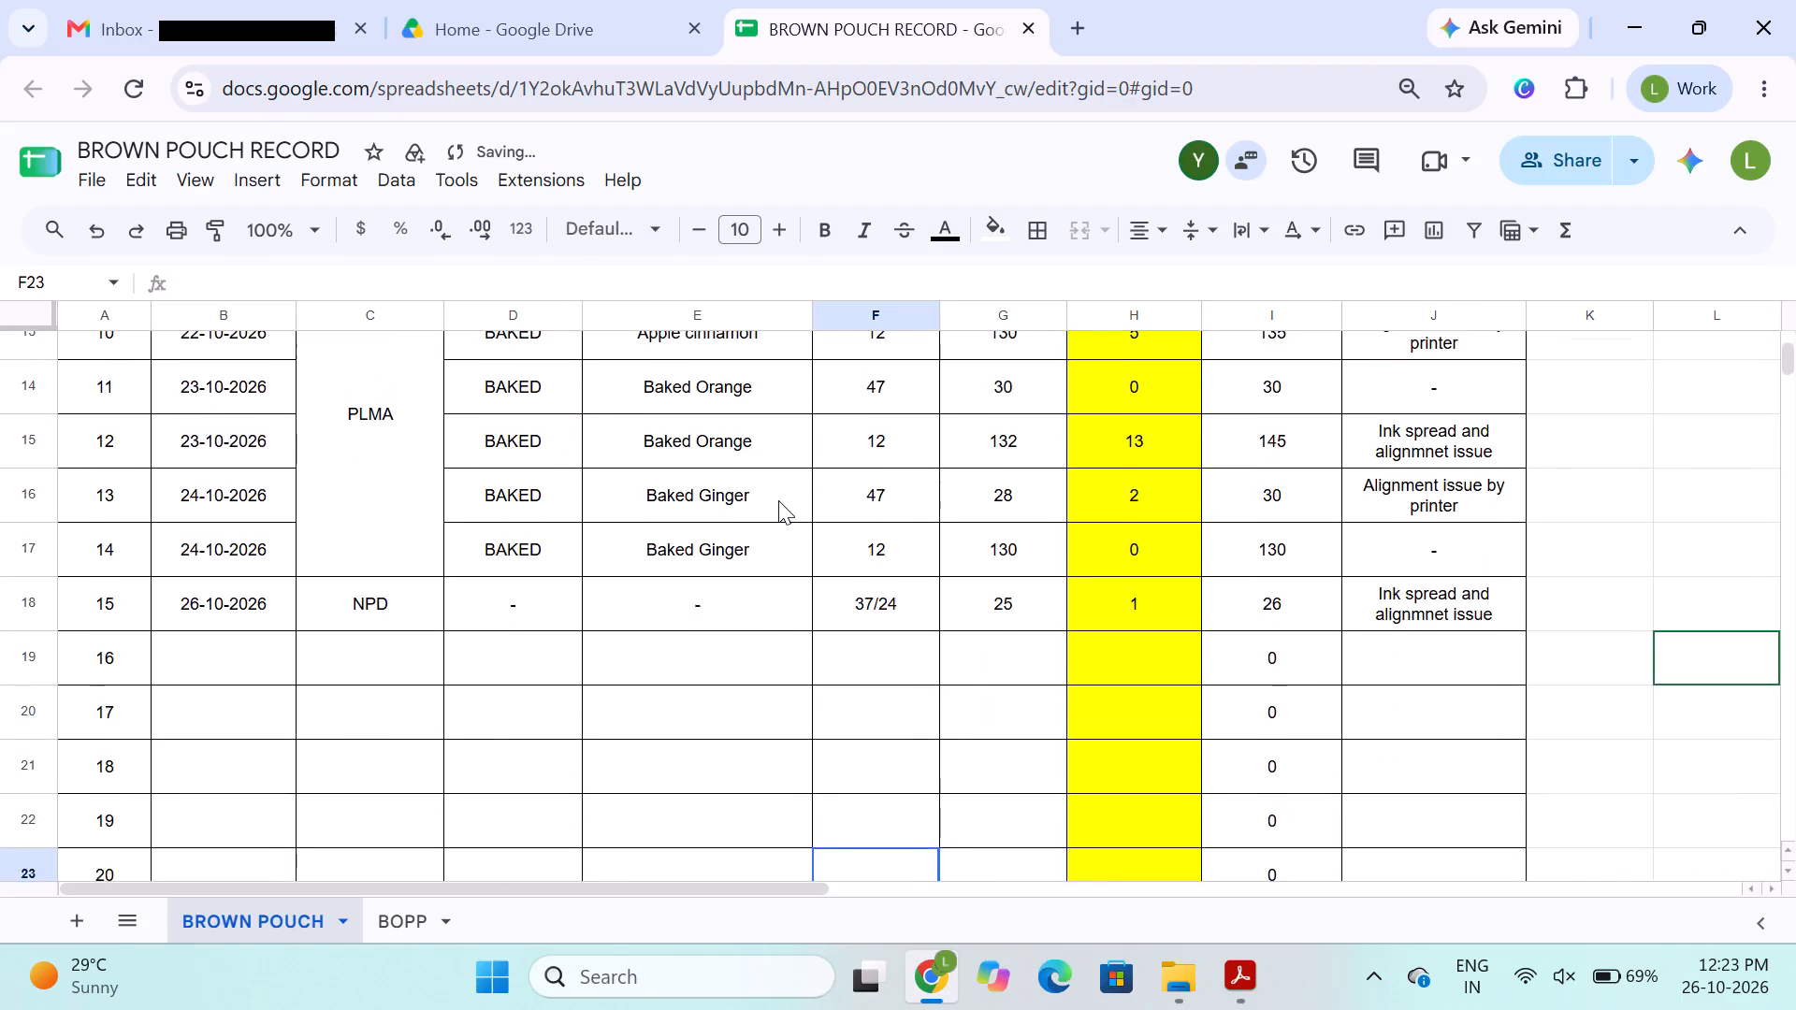
scroll(778, 500, "up", 3)
scroll(778, 500, "down", 3)
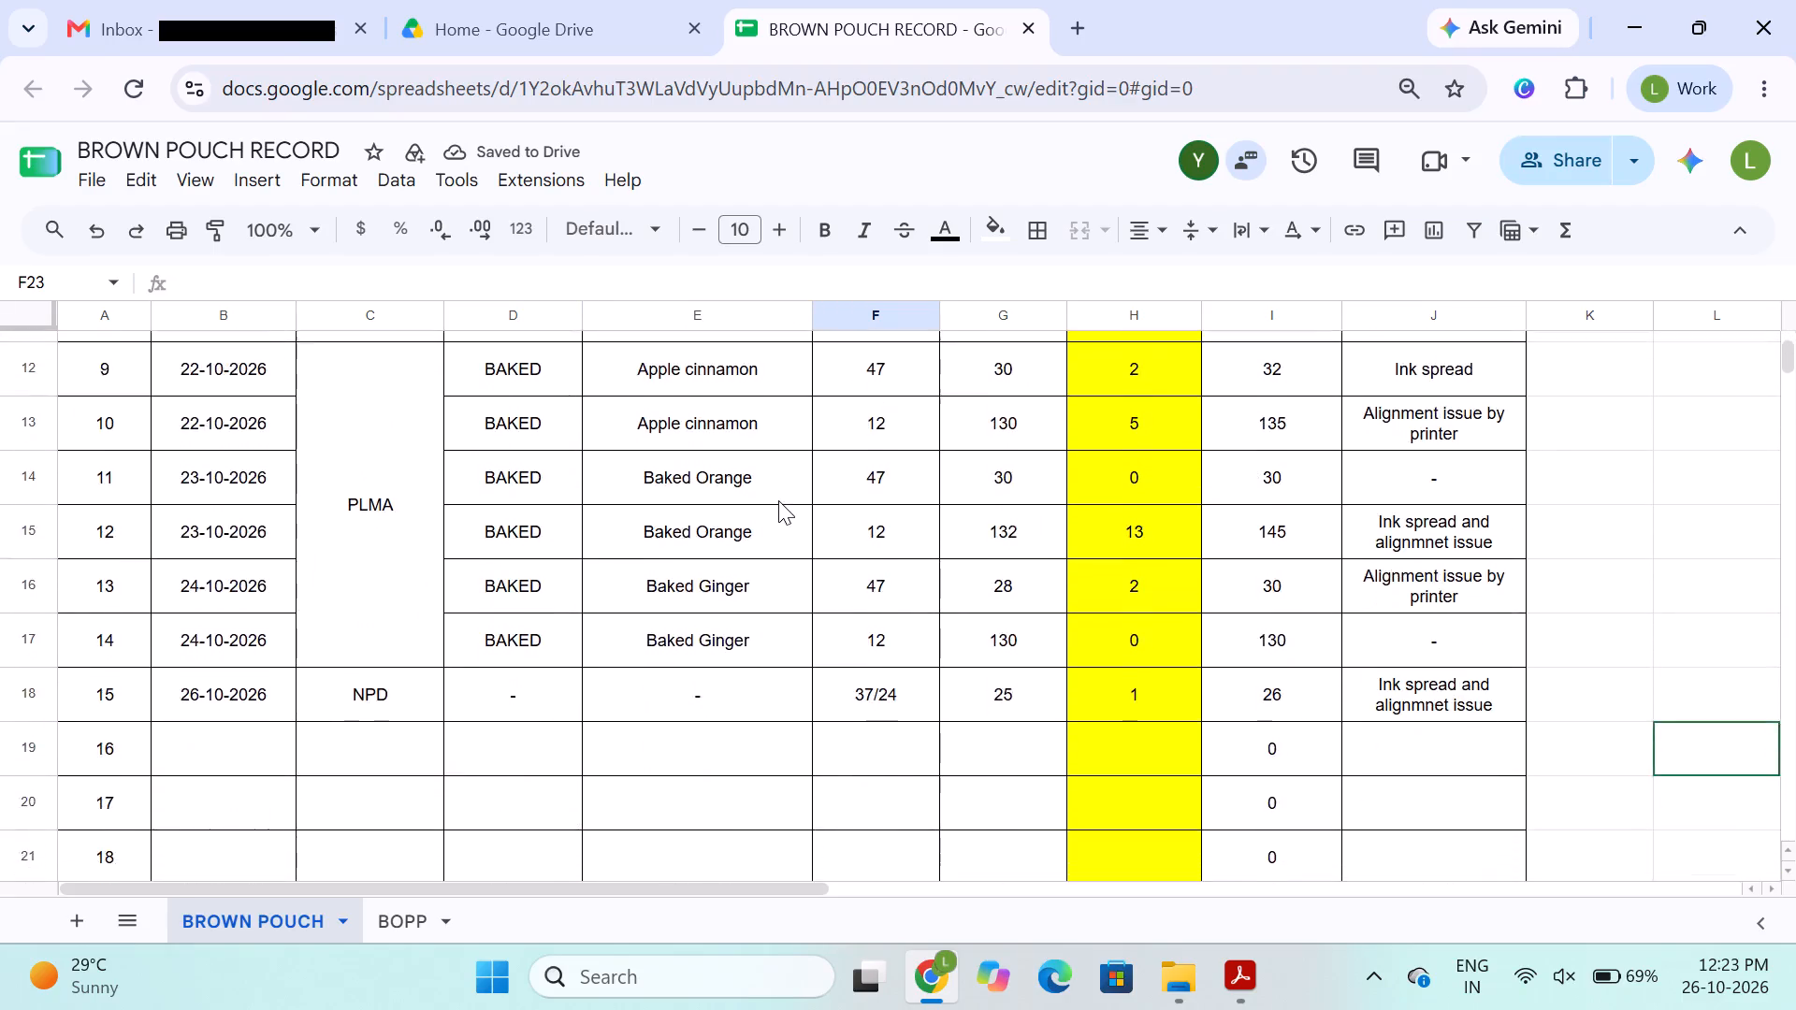
scroll(778, 500, "down", 3)
scroll(837, 339, "up", 6)
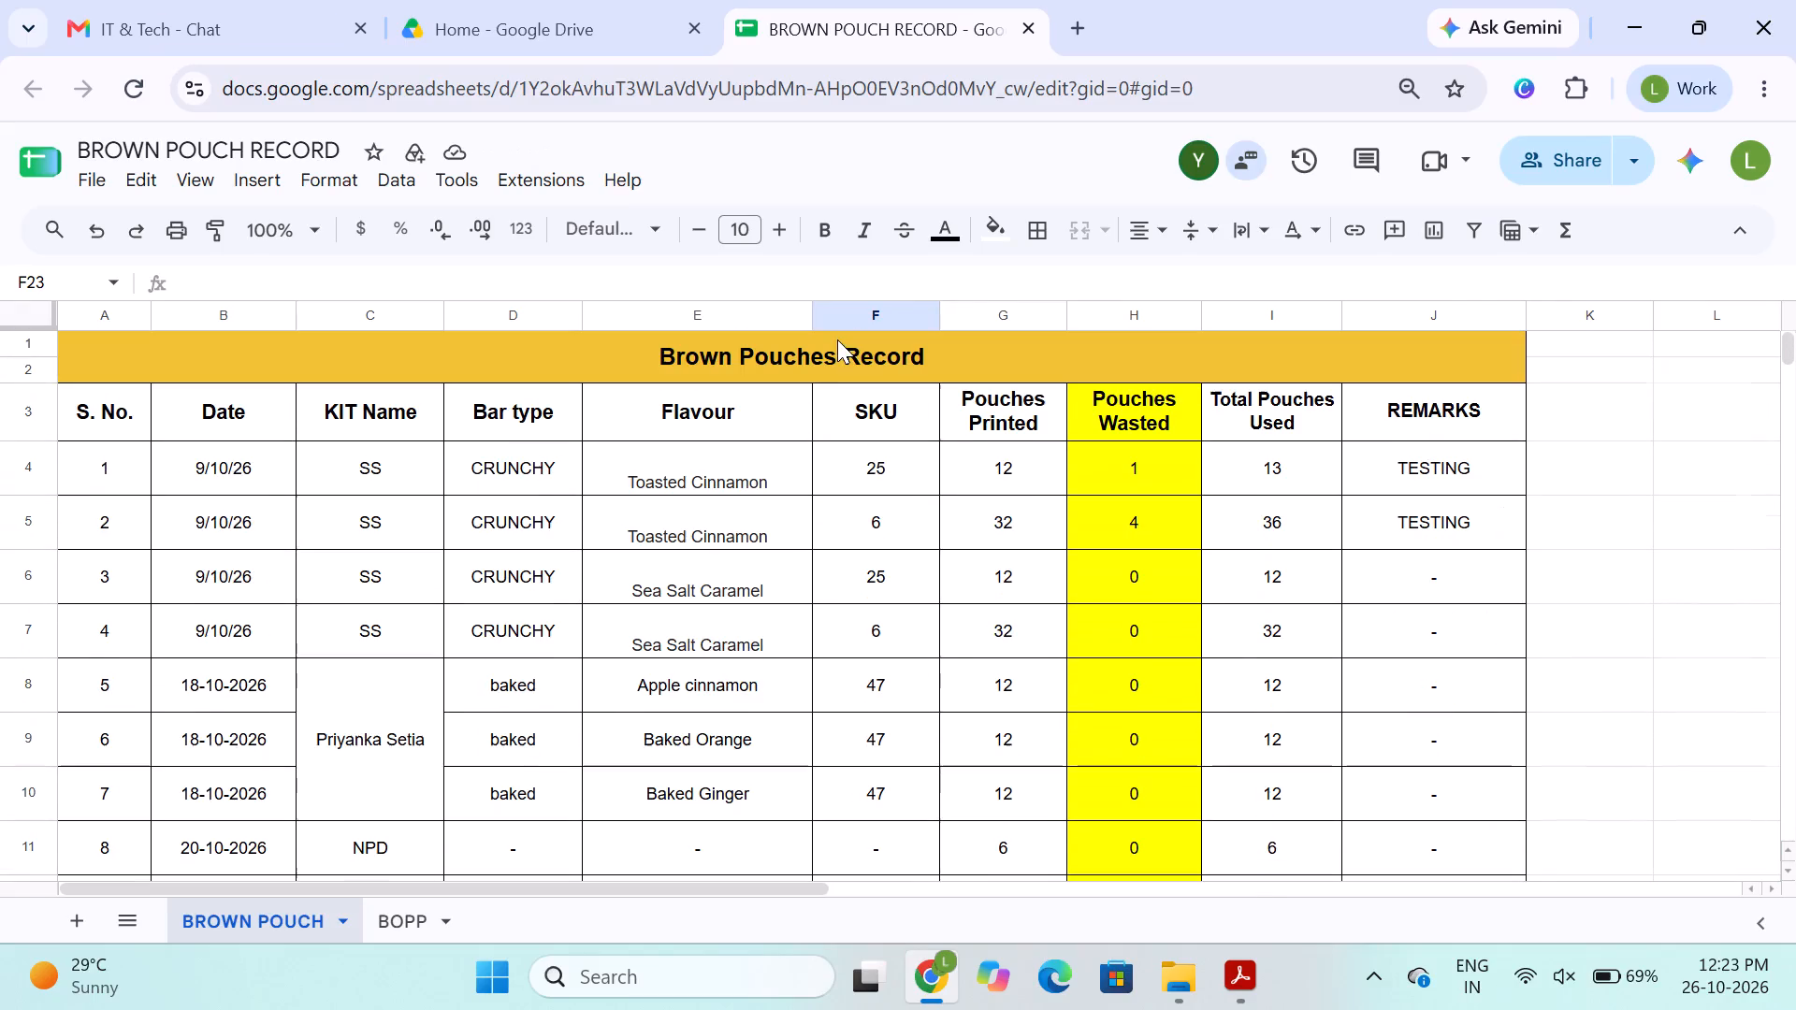
left_click(1026, 28)
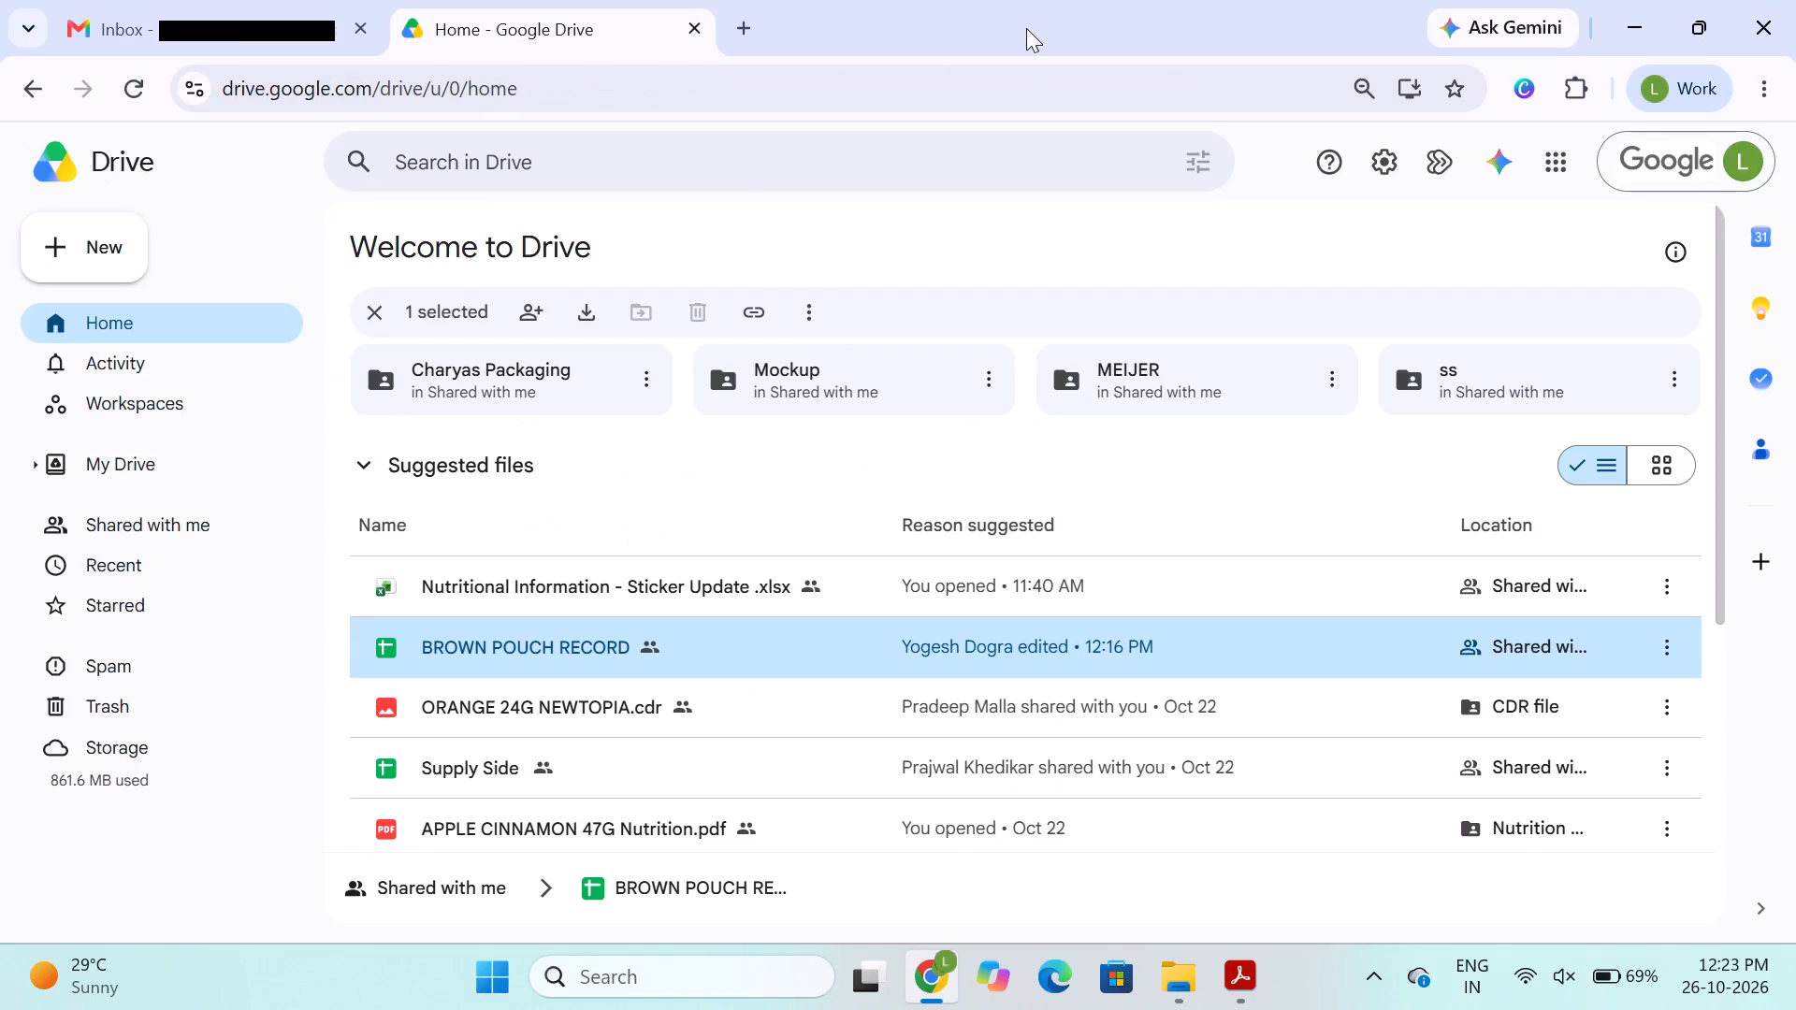
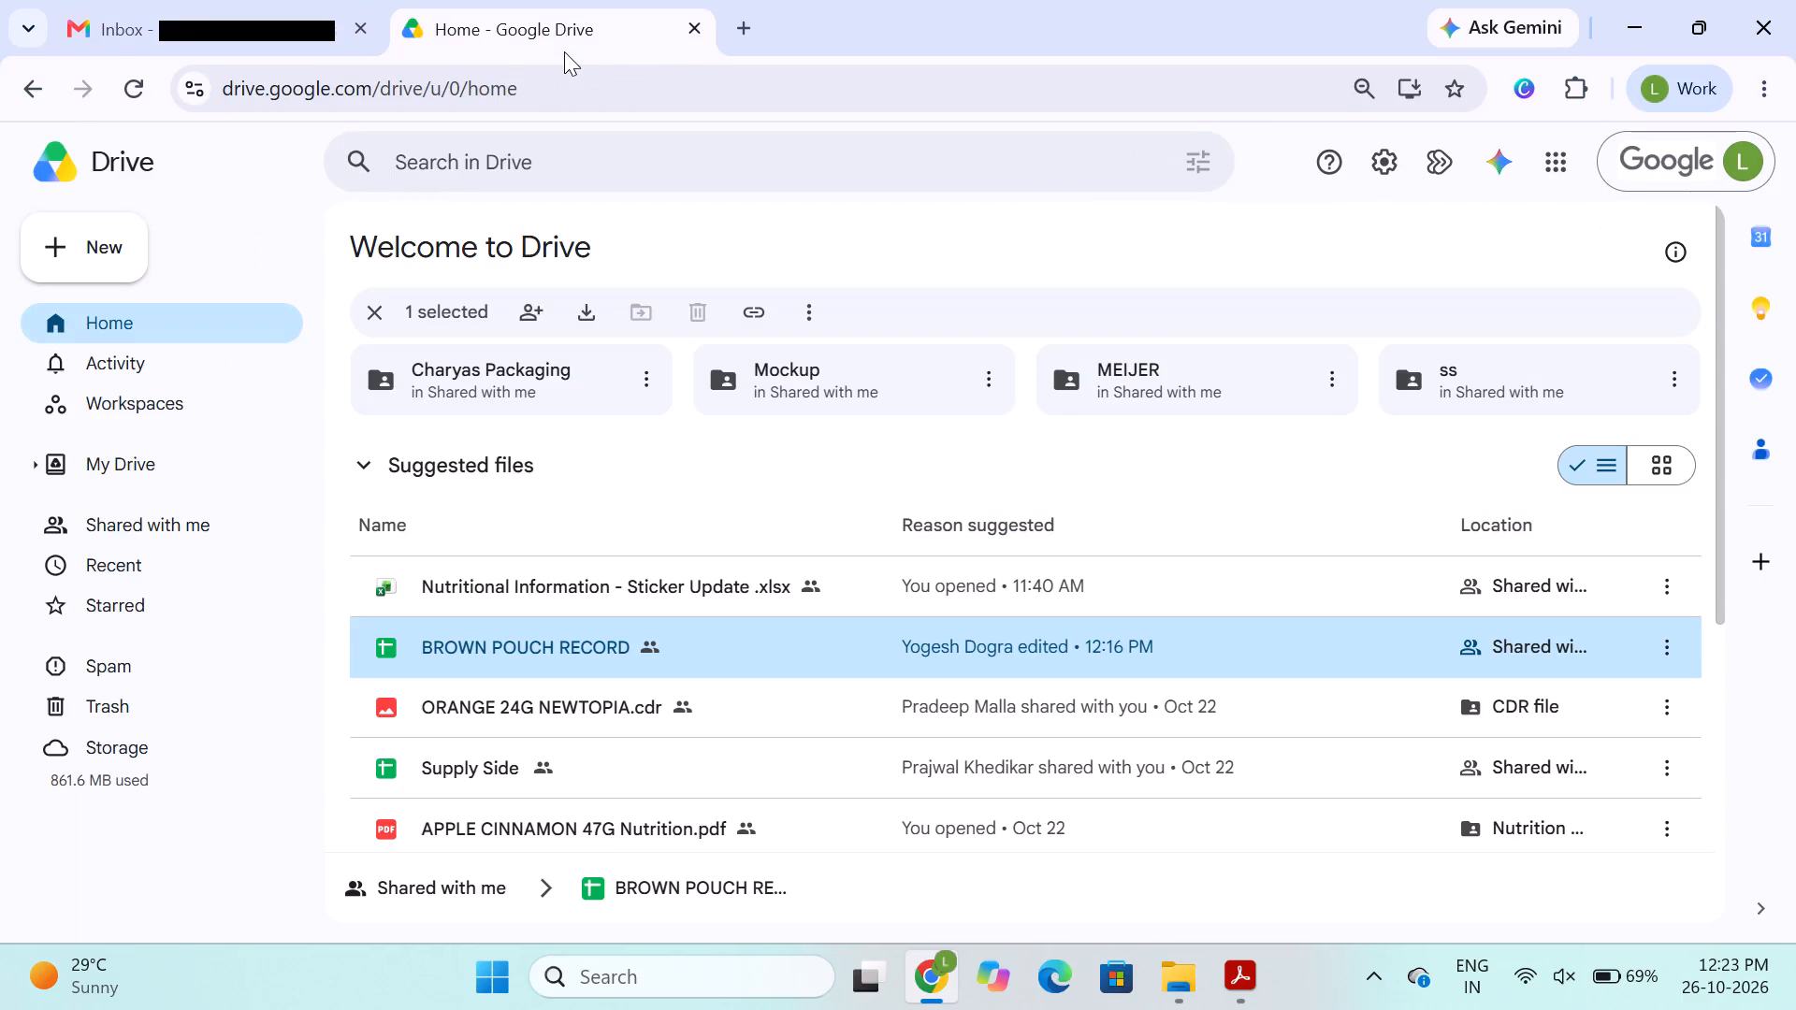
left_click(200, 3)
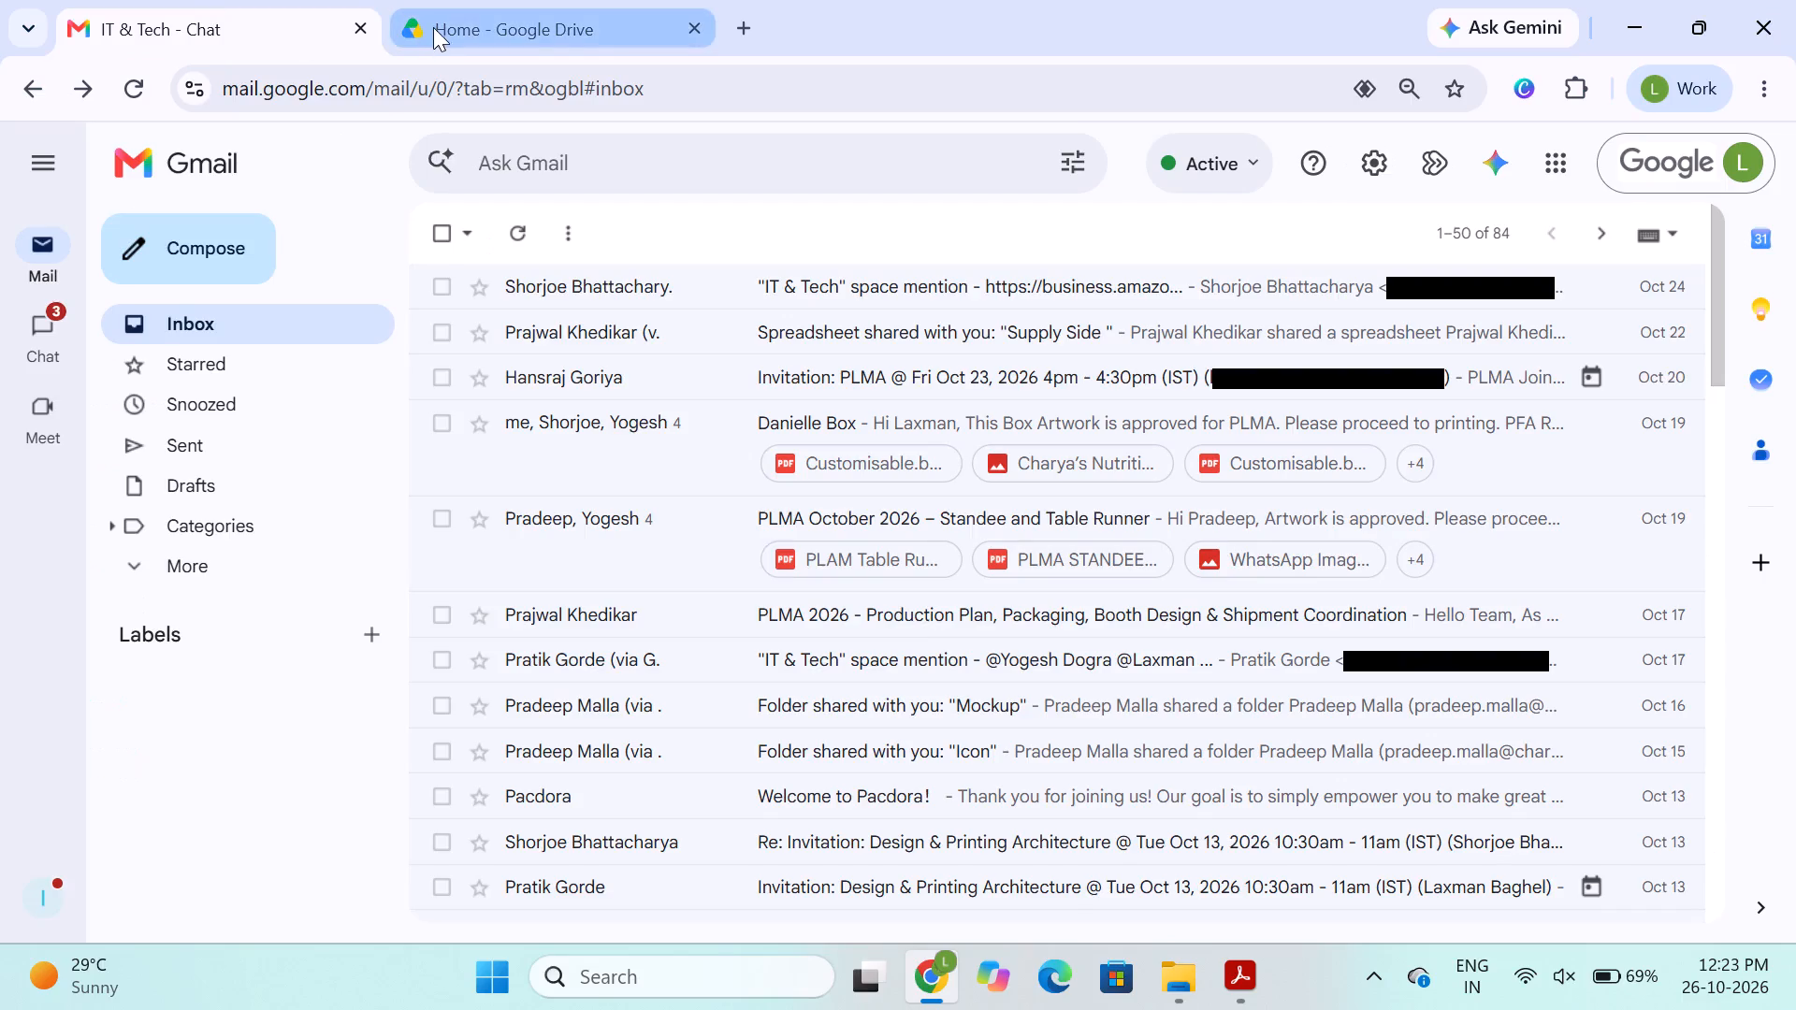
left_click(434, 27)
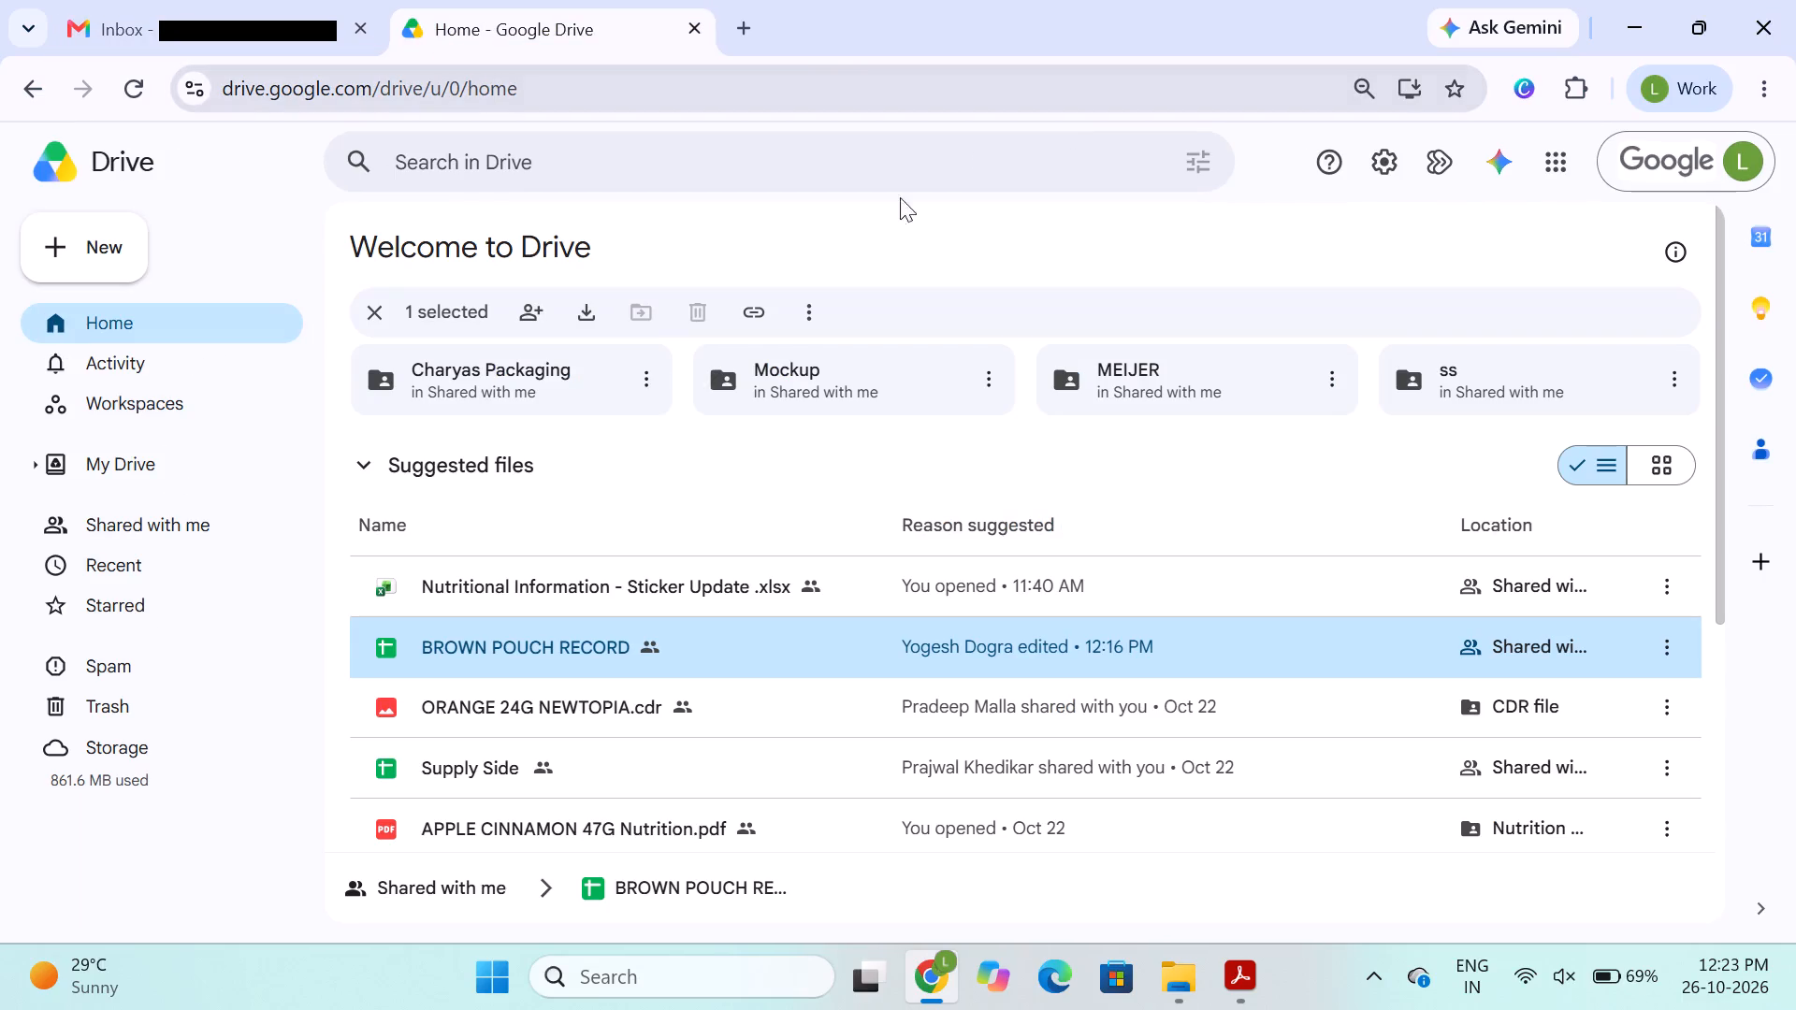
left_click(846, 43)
Switch to Adobe Acrobat and close it along with the open Granolla and filled bar nutrition PDF.
left_click(1212, 982)
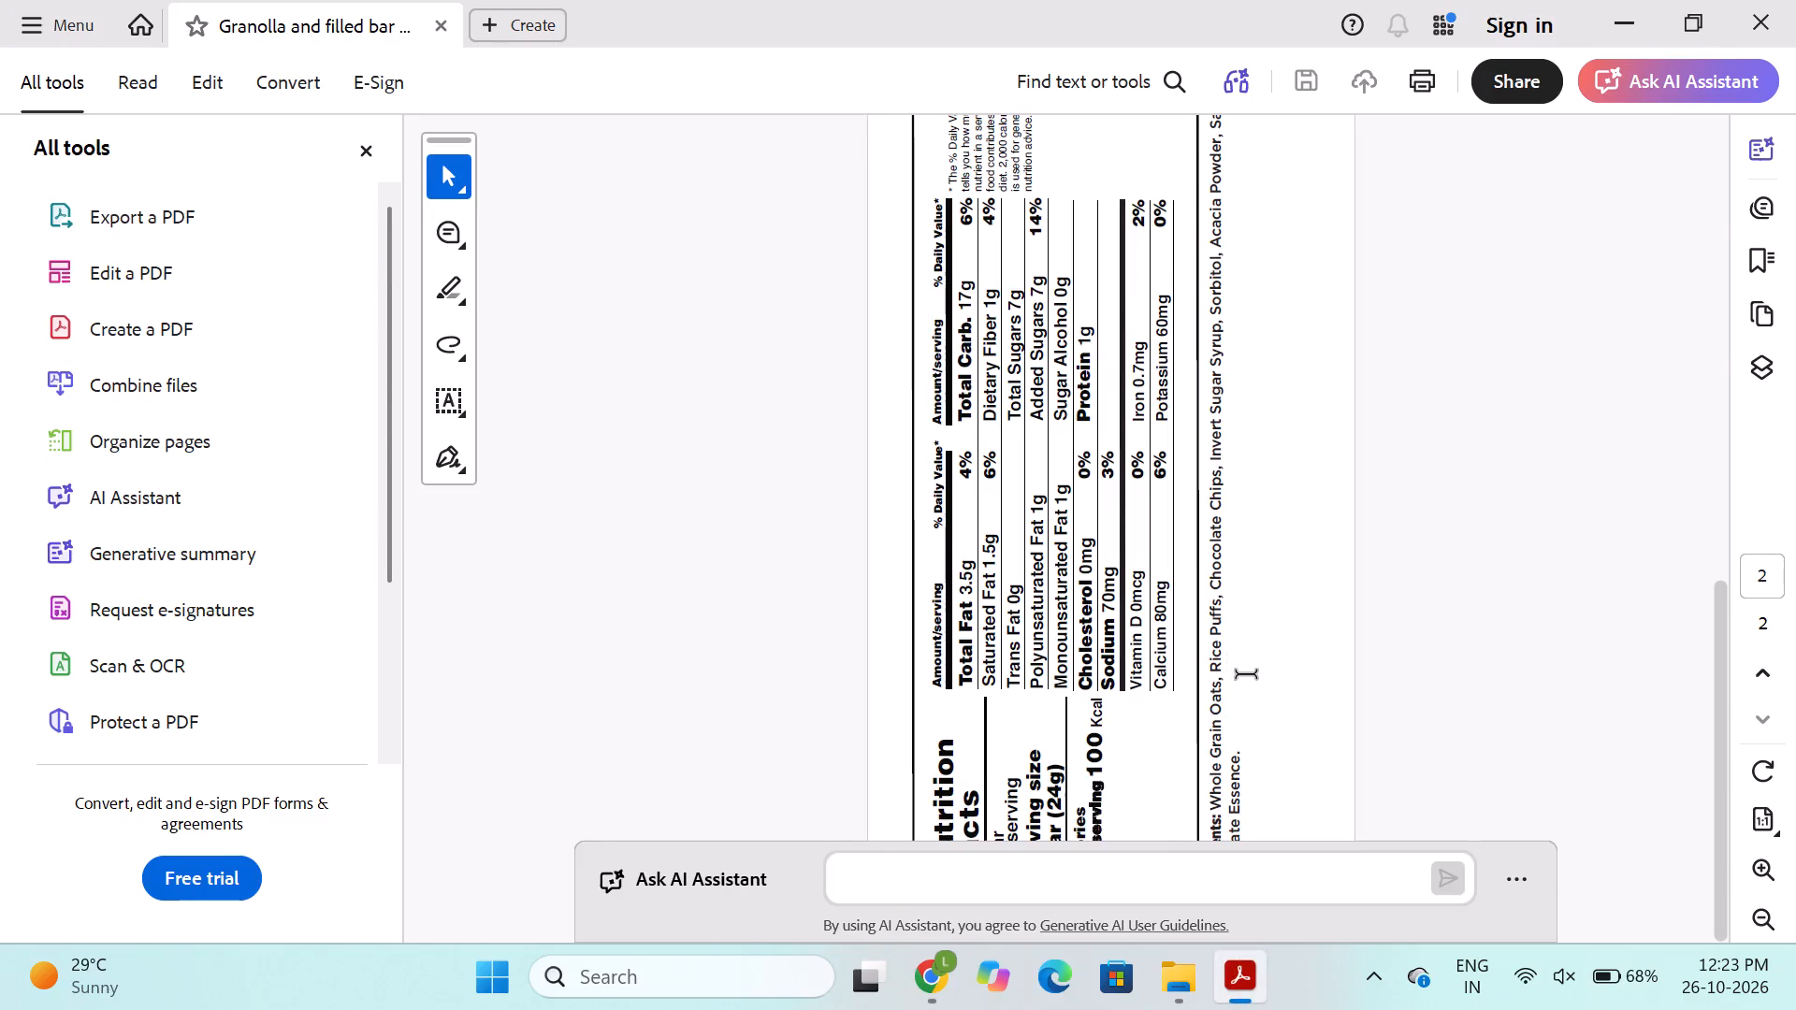
left_click(1774, 10)
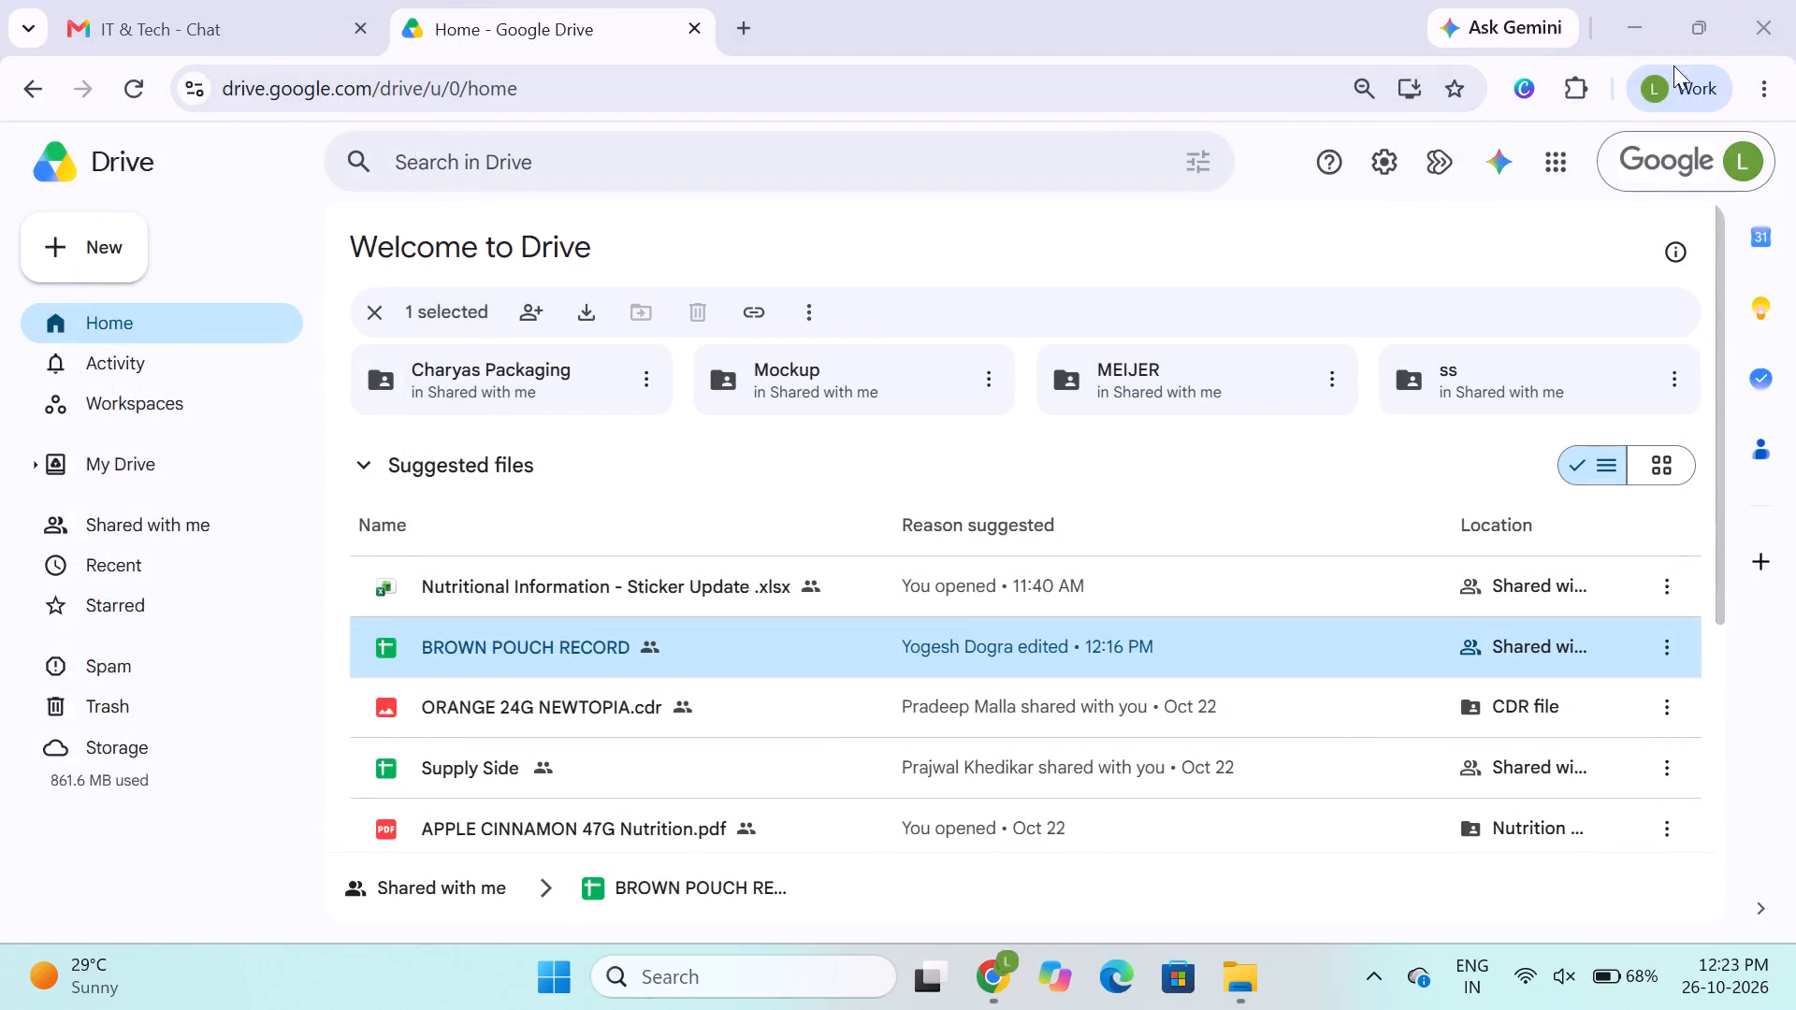
Close the Chrome window containing the Gmail and Google Drive pages.
left_click(1742, 22)
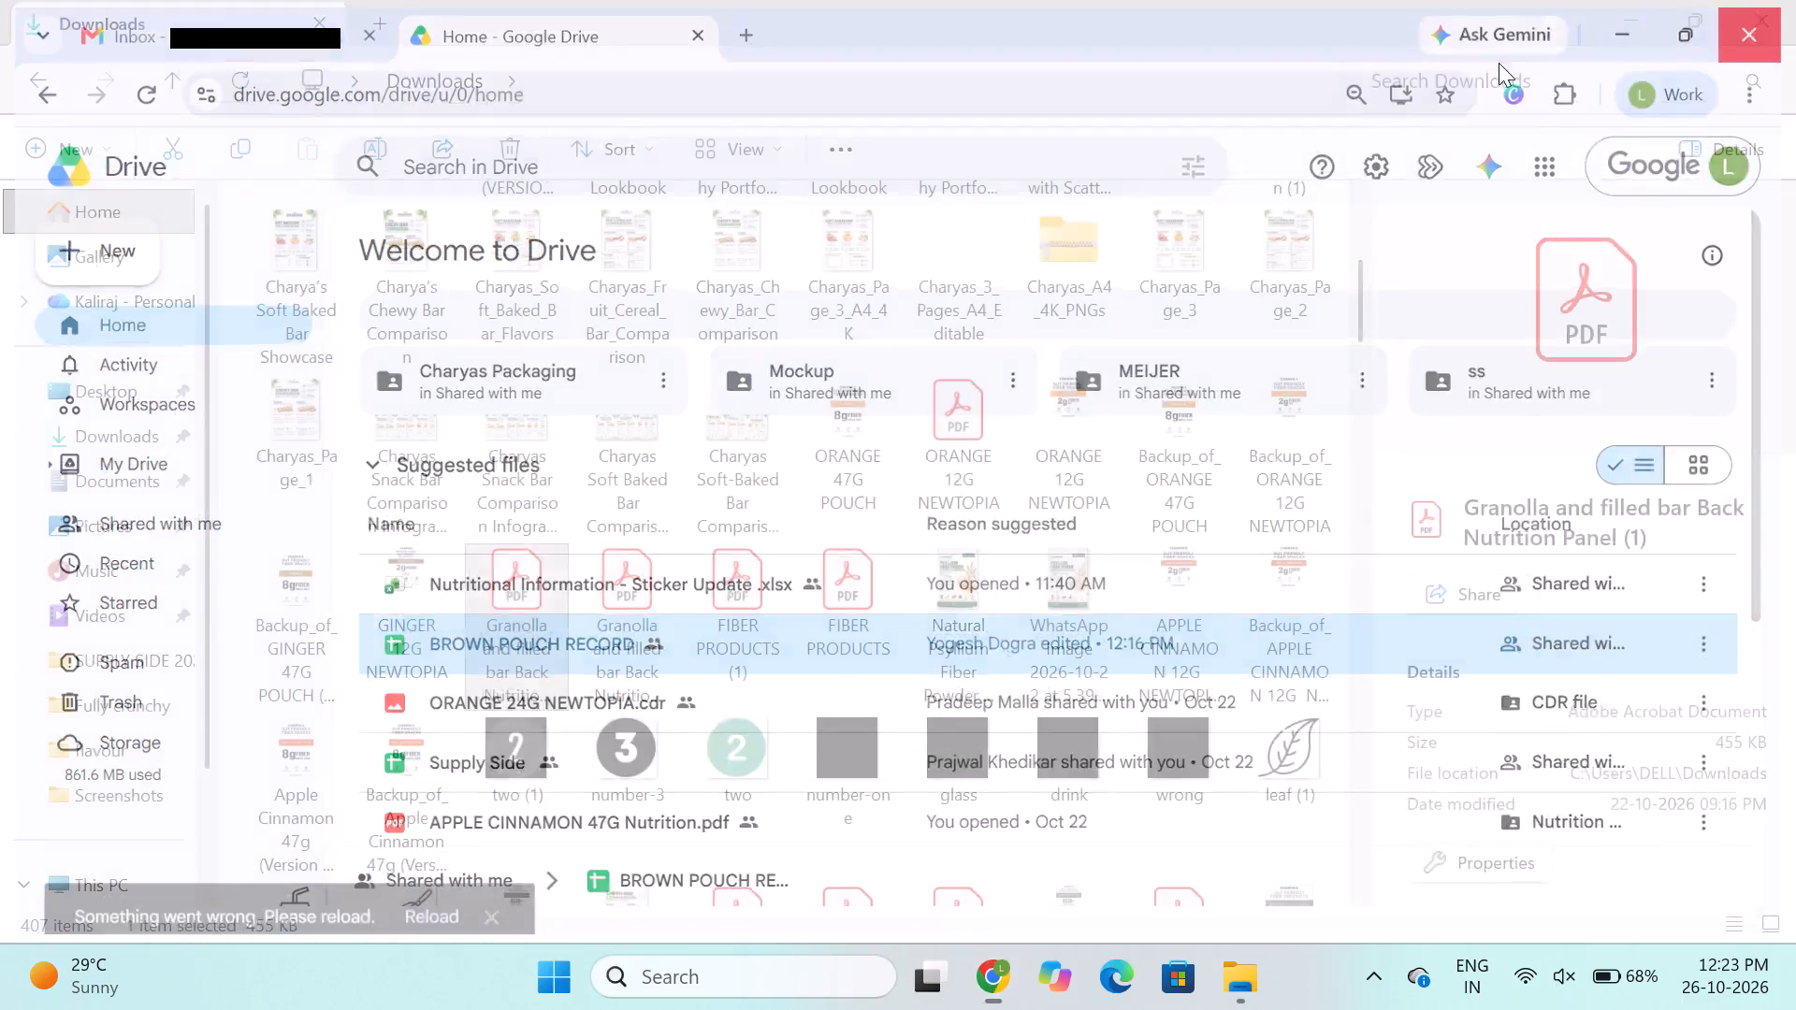
Close the Chrome window showing Google Drive to return to the desktop.
left_click(1763, 31)
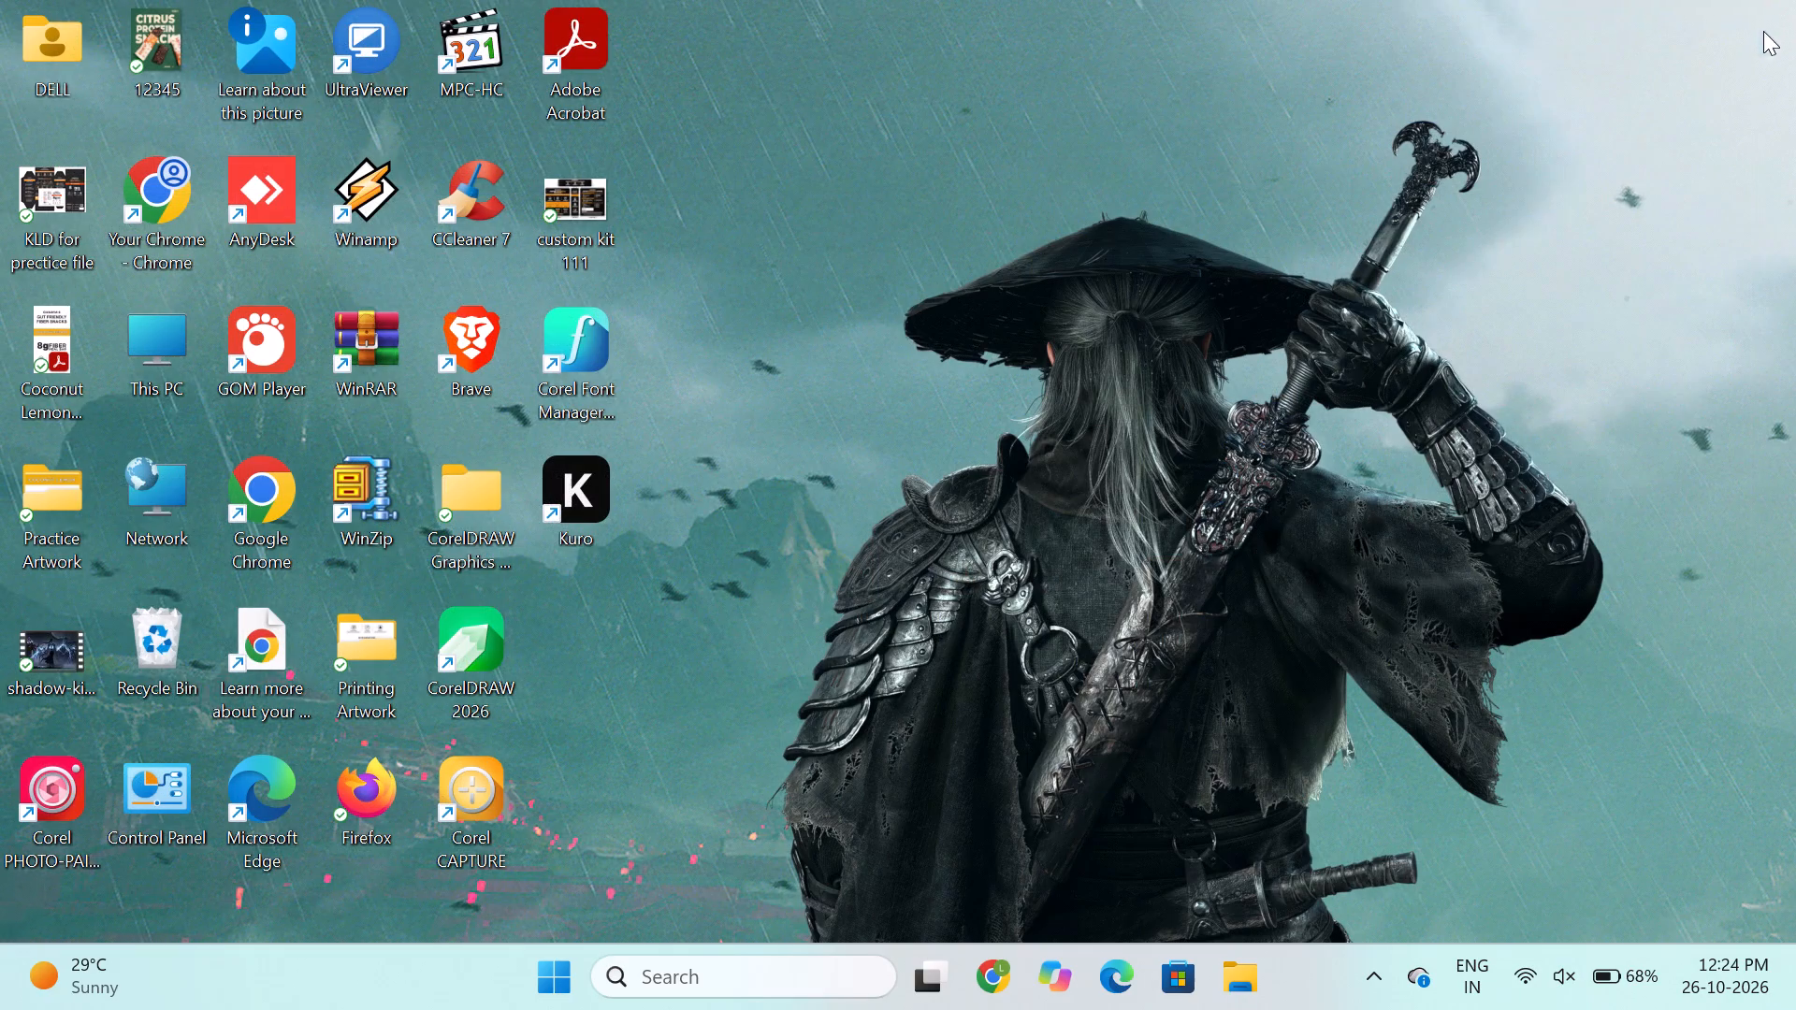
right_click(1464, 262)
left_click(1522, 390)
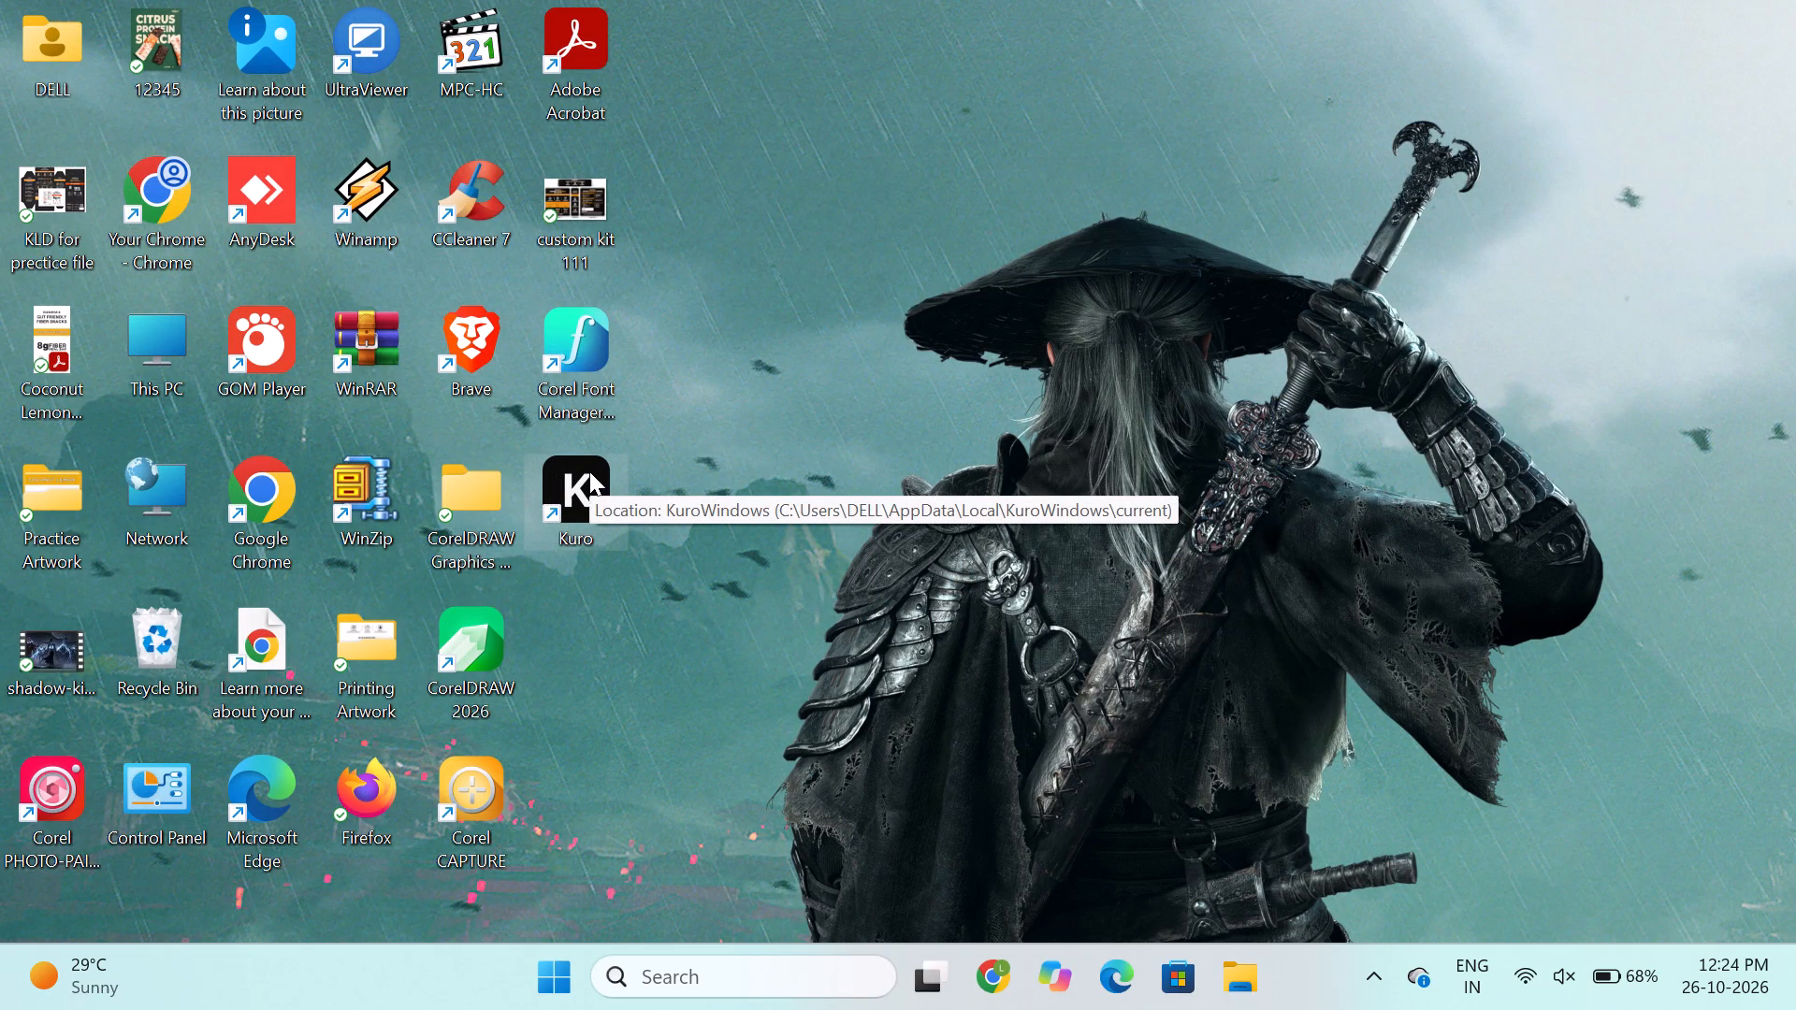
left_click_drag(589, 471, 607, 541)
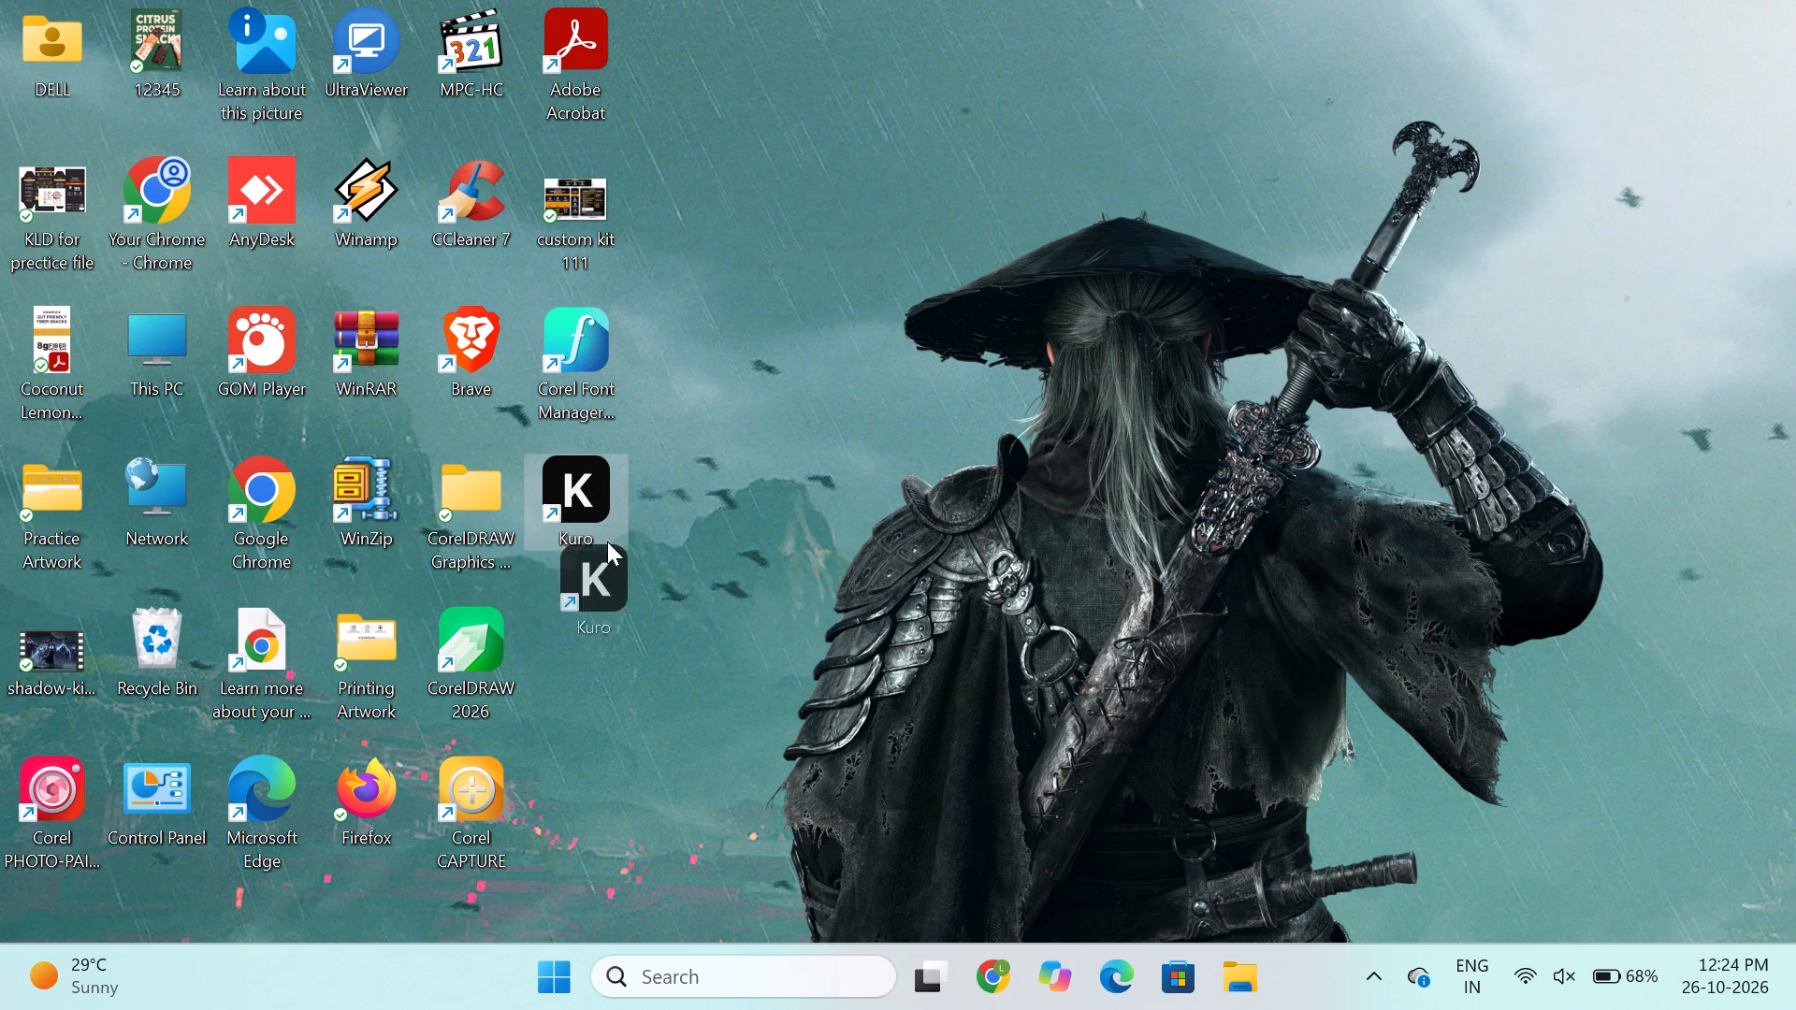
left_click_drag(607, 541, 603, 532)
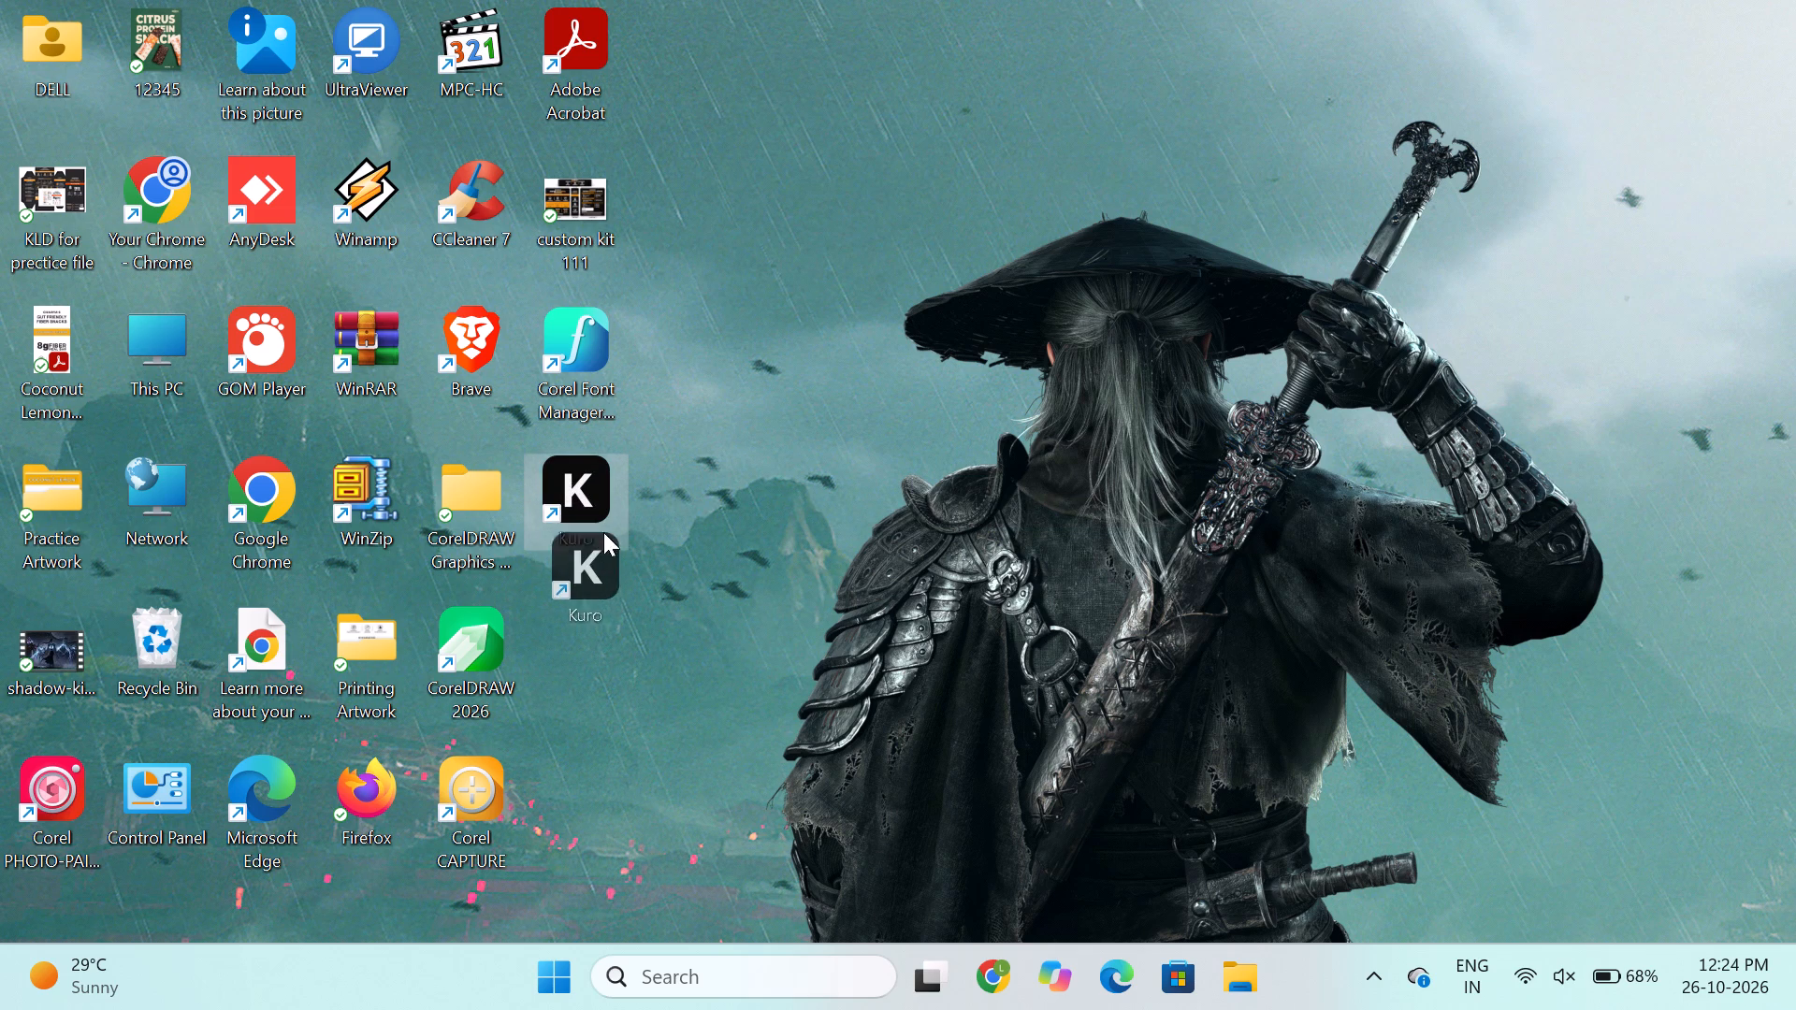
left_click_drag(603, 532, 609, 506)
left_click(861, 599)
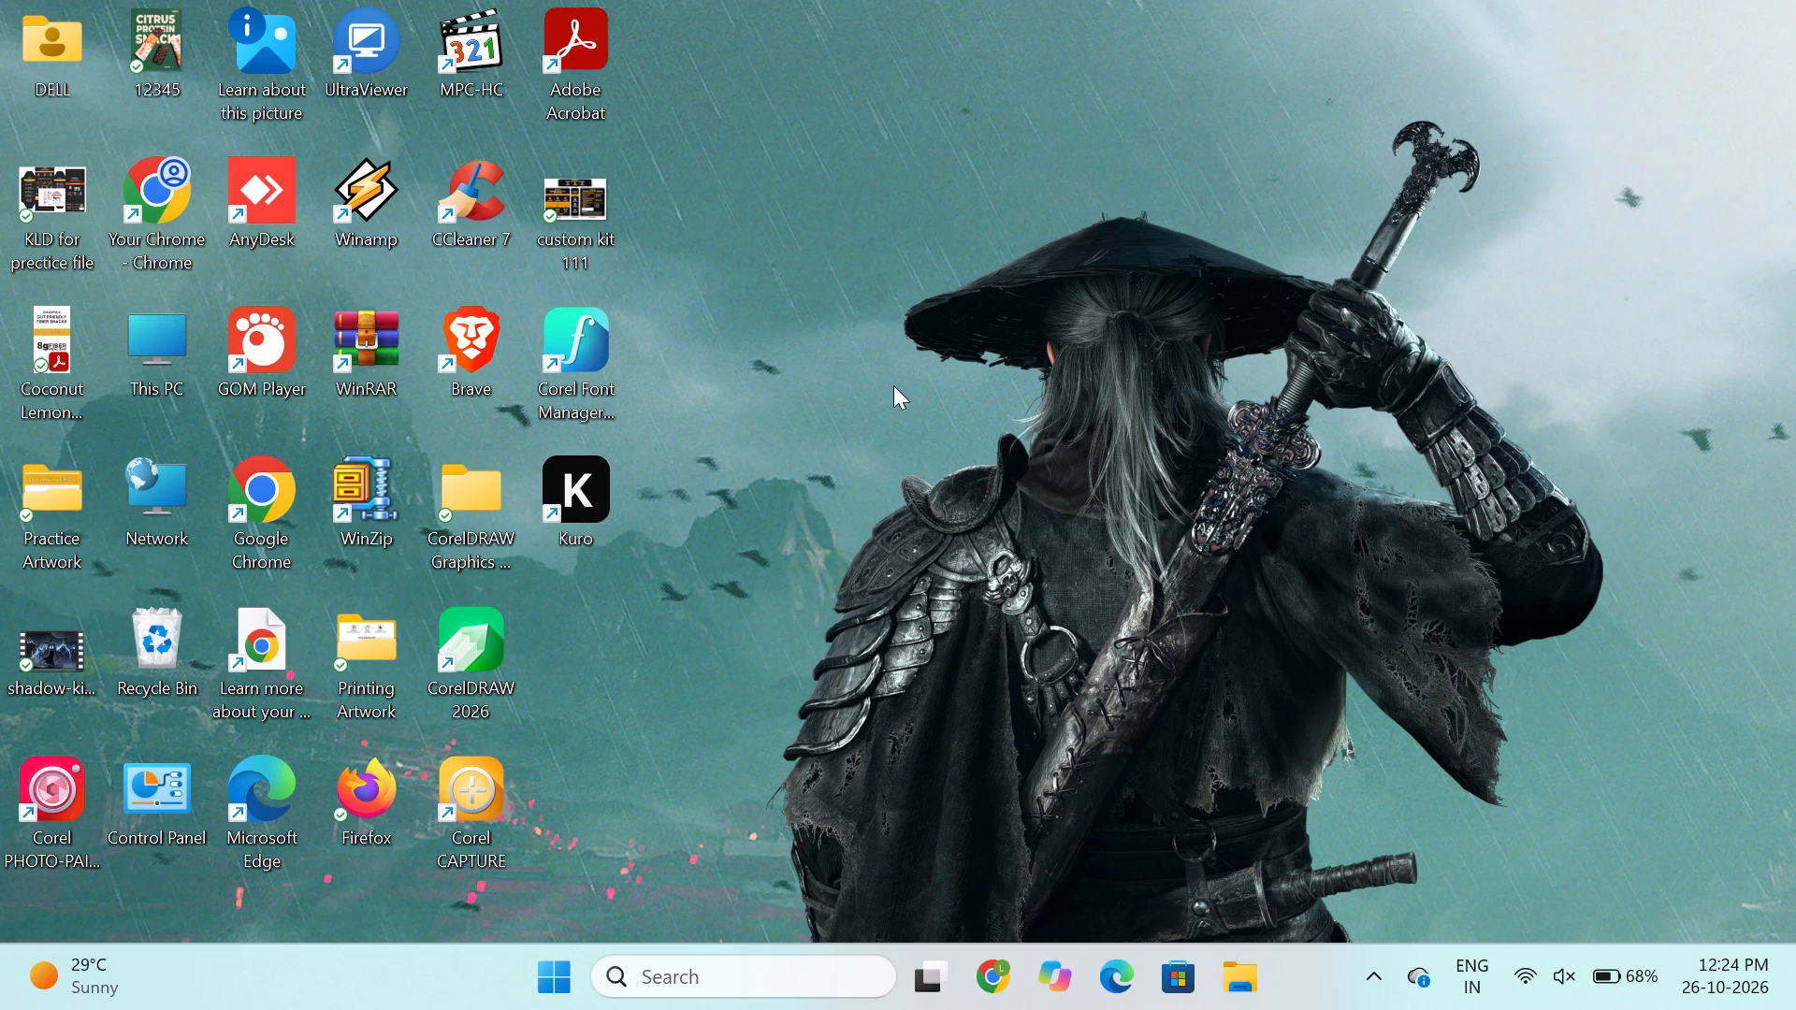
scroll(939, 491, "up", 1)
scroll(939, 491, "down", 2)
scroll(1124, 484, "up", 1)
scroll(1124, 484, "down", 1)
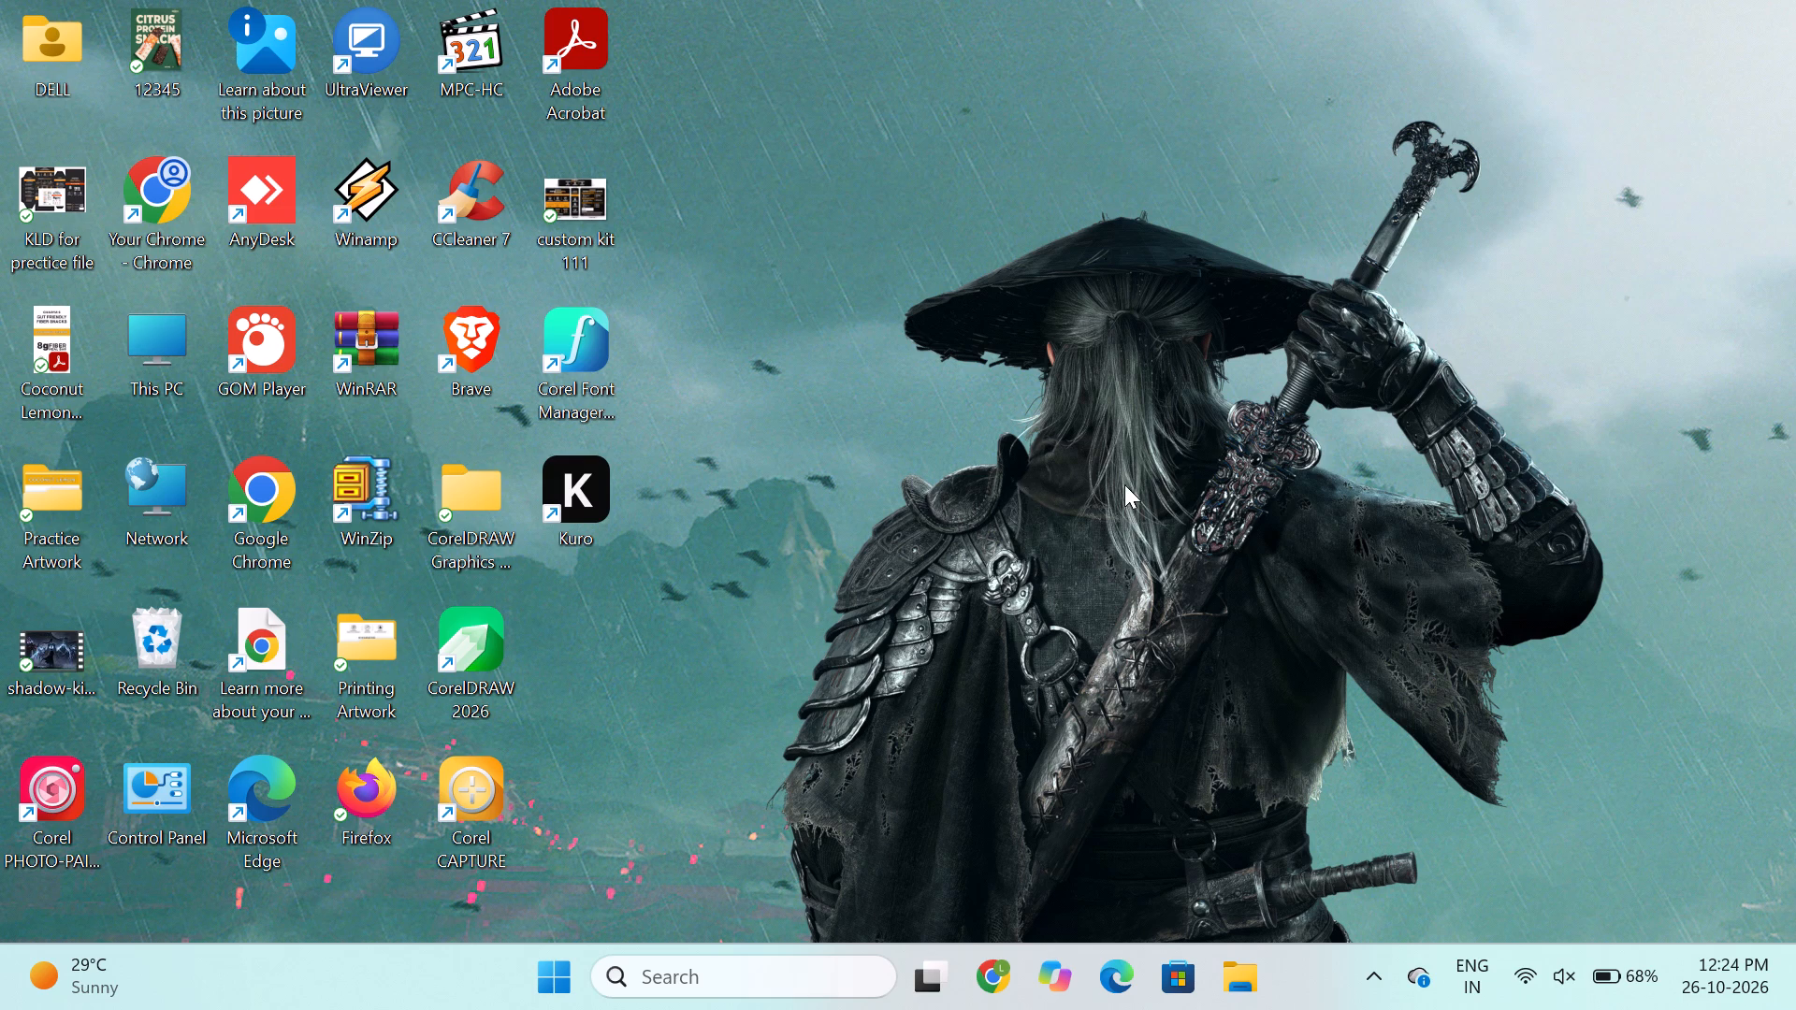